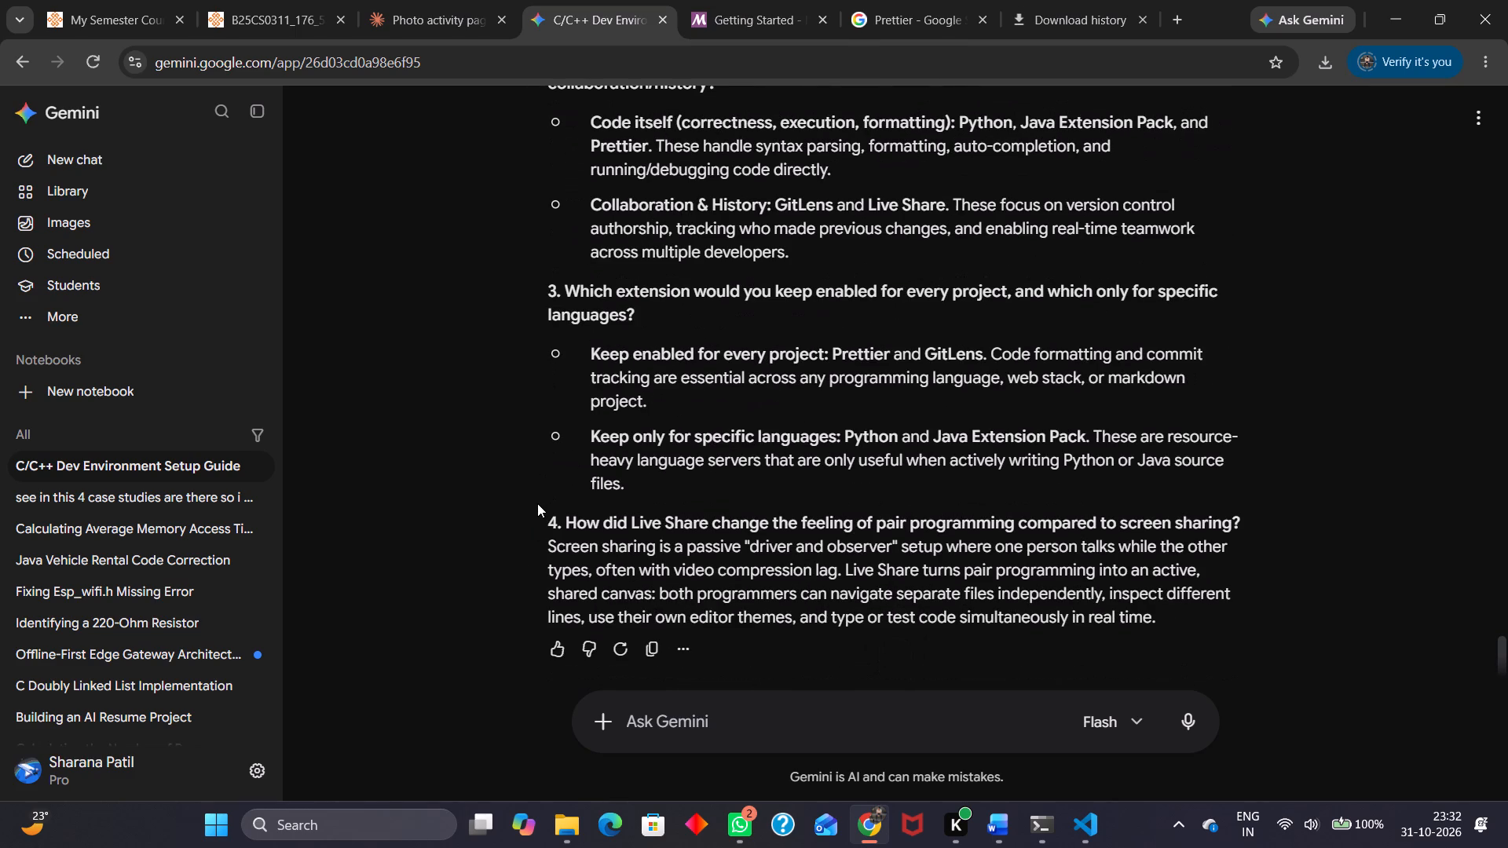
pyautogui.rightClick(537, 503)
pyautogui.click(537, 503)
pyautogui.middleClick(537, 503)
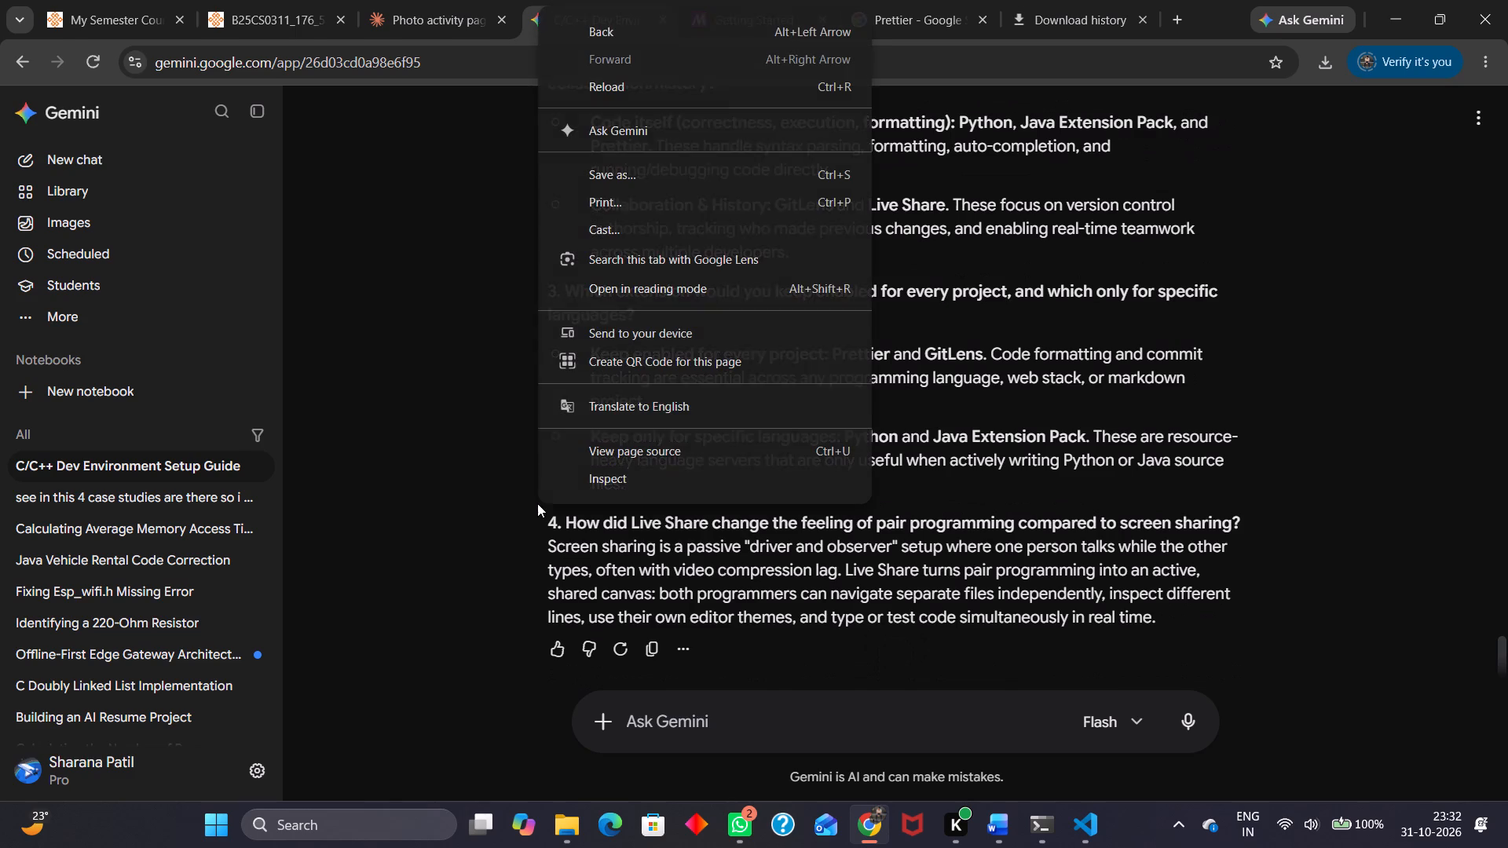
# Switch to Word and create a new blank document.
pyautogui.click(1014, 832)
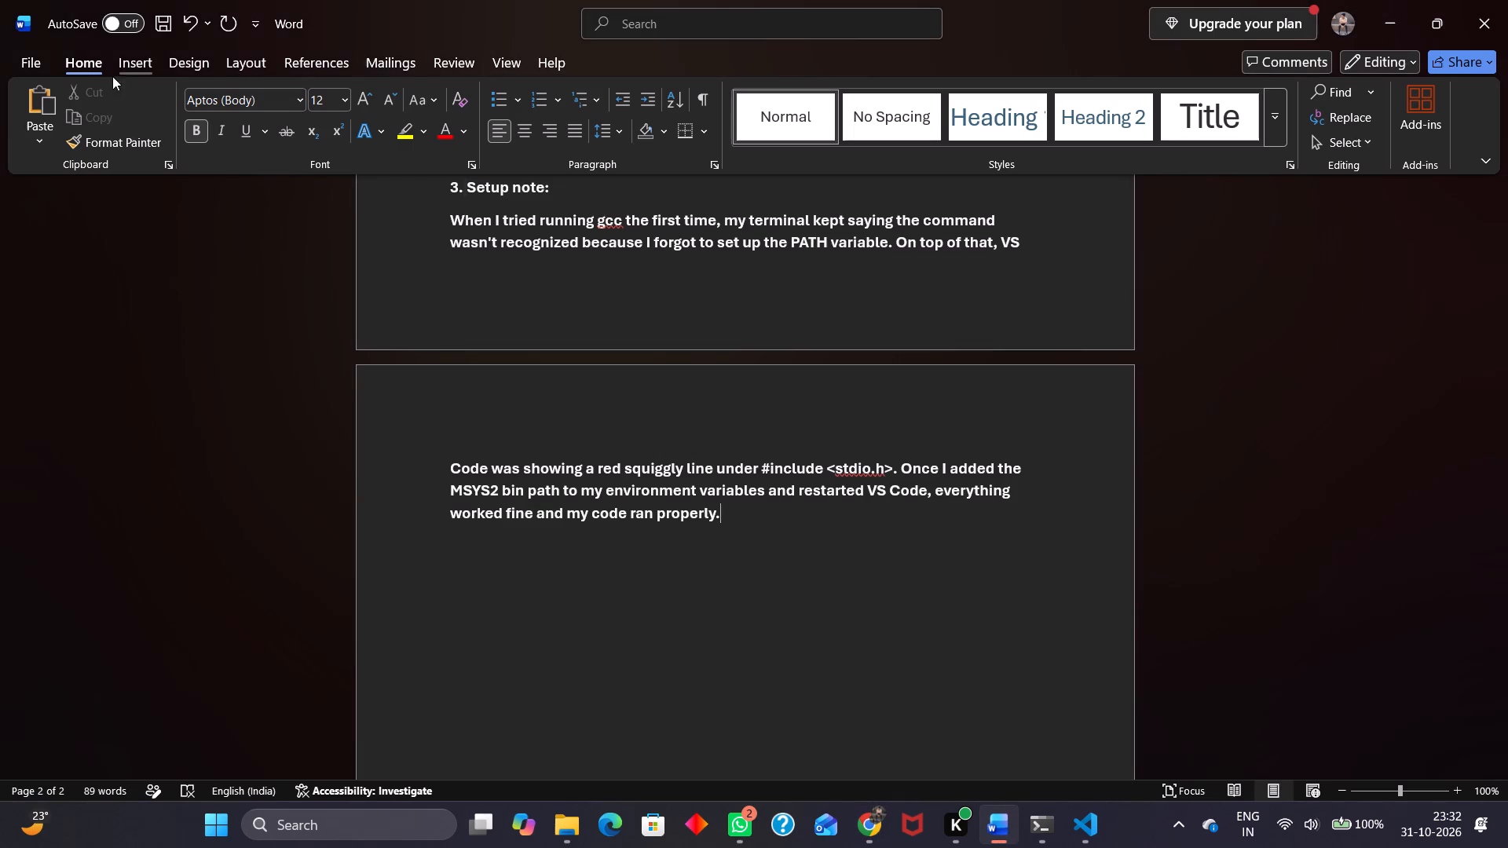
pyautogui.click(45, 60)
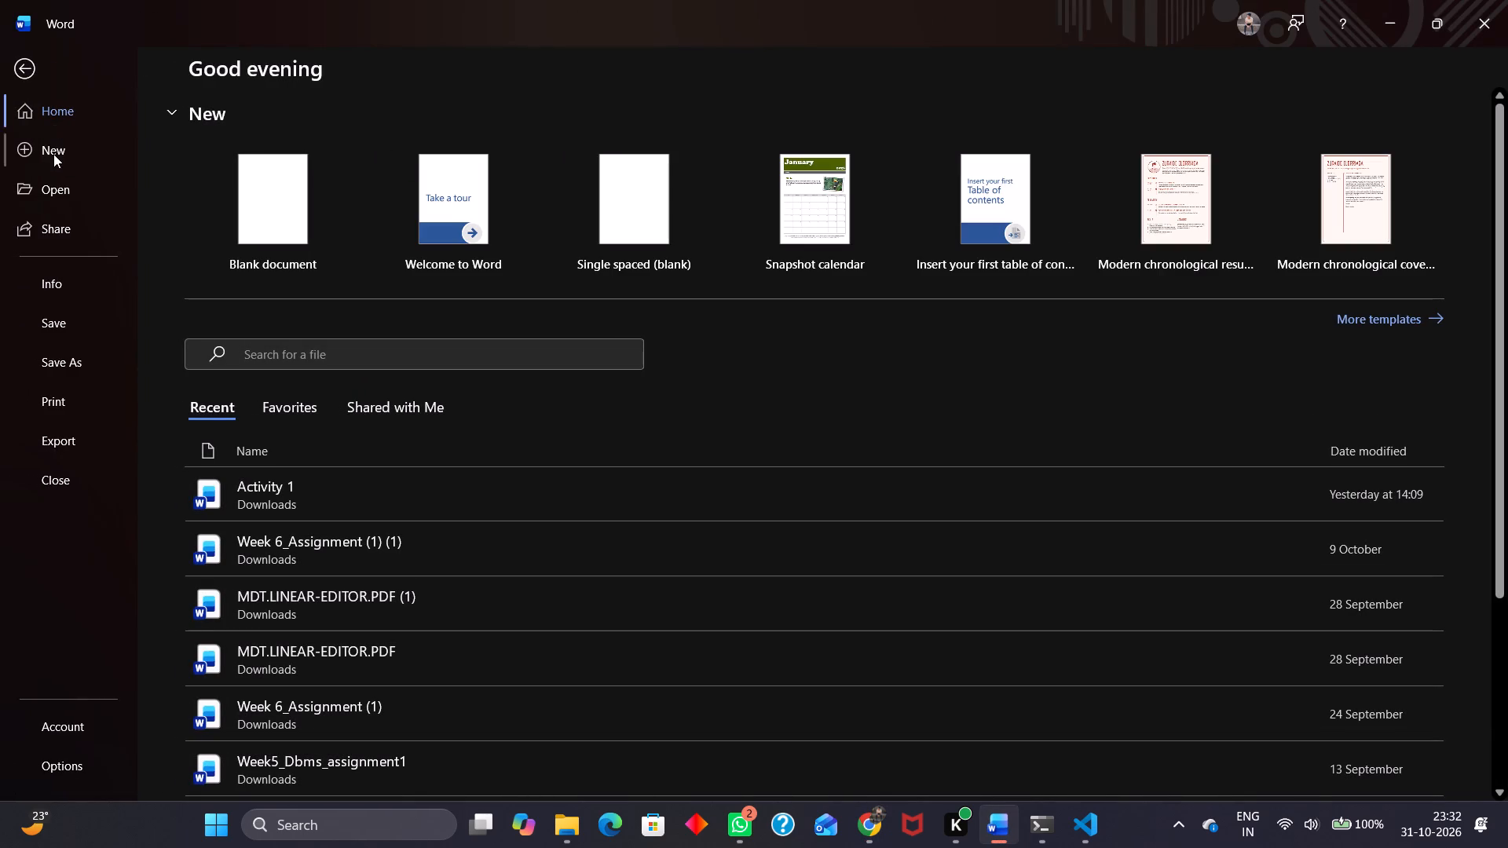
pyautogui.click(53, 154)
pyautogui.click(228, 221)
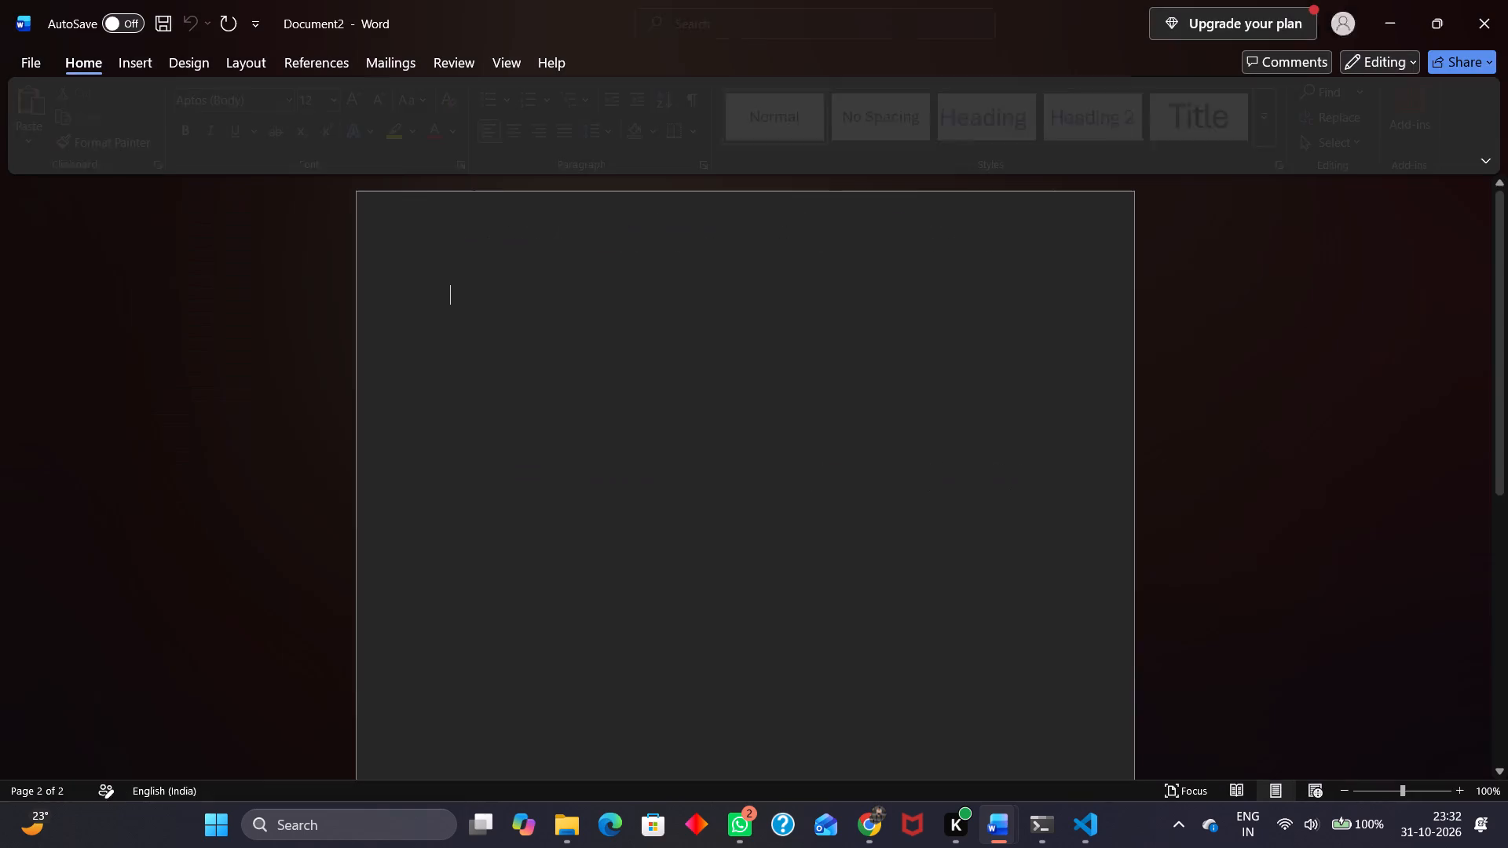
# Close the old Assignment 2 document without saving its changes.
pyautogui.hotkey('alt', 'Tab')
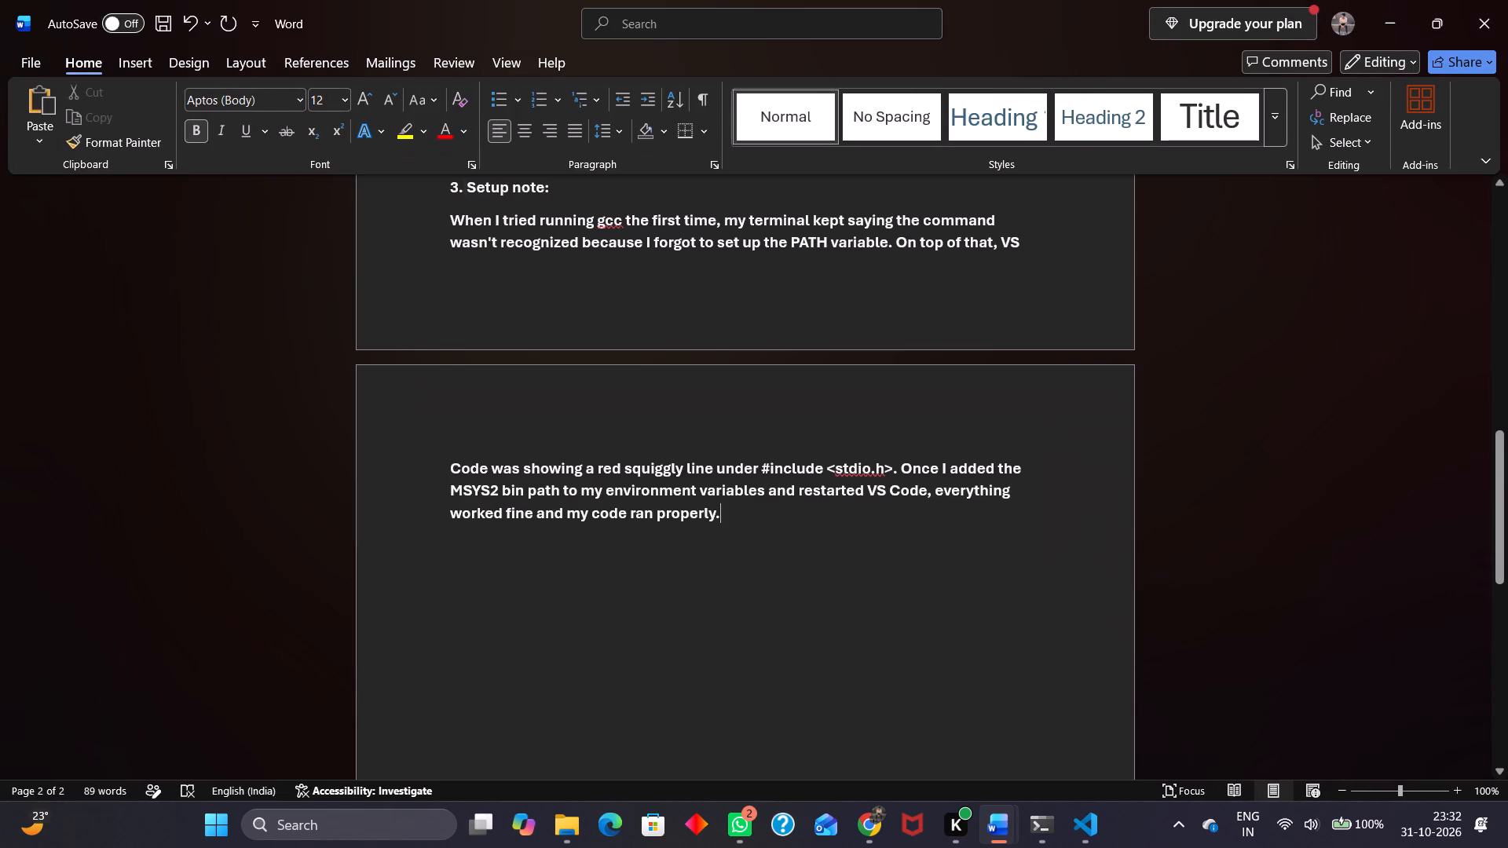
pyautogui.click(1507, 0)
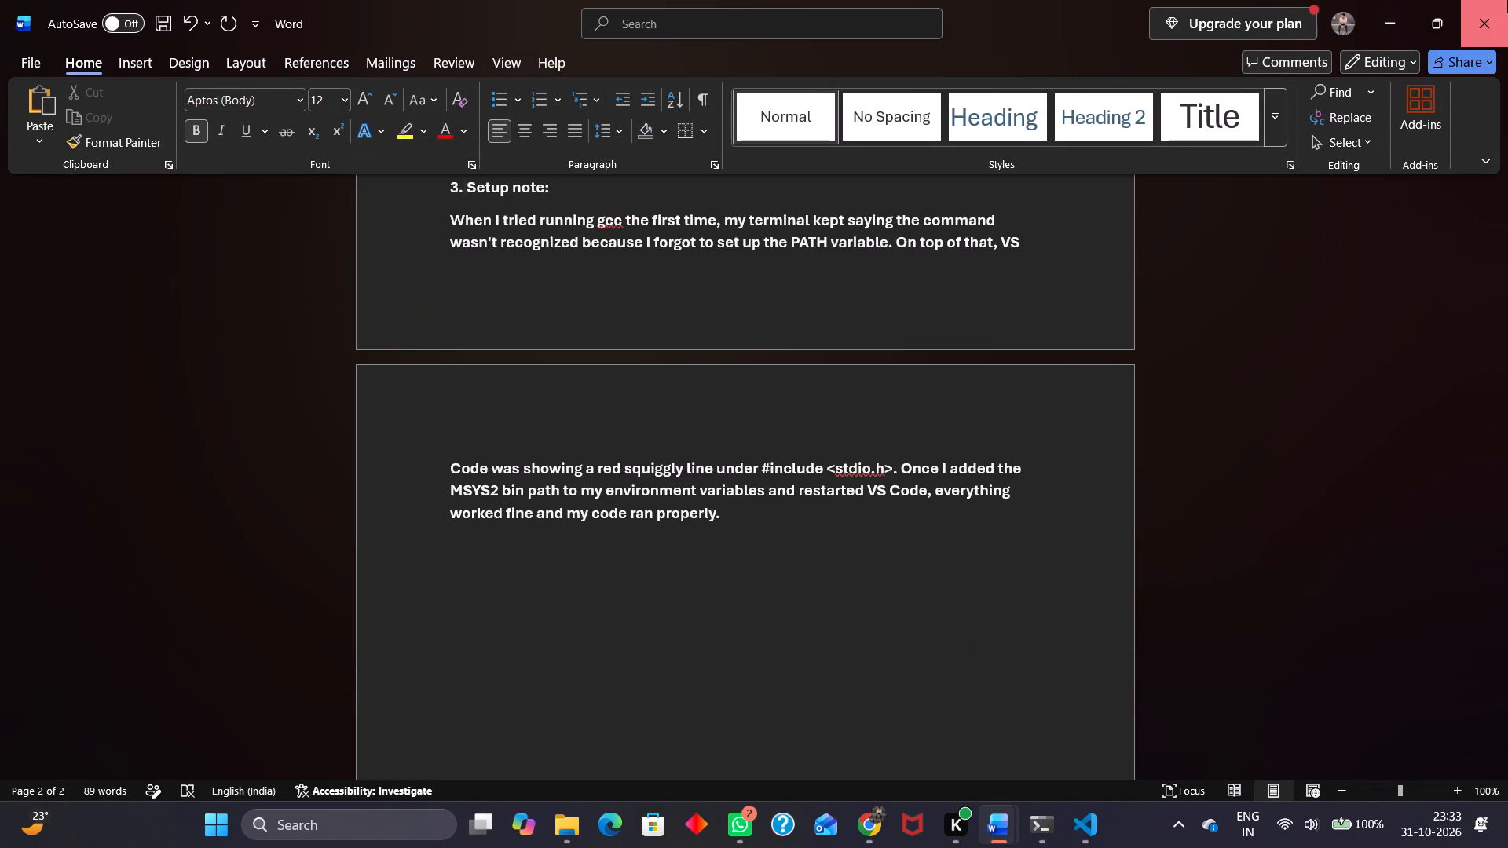
pyautogui.click(840, 512)
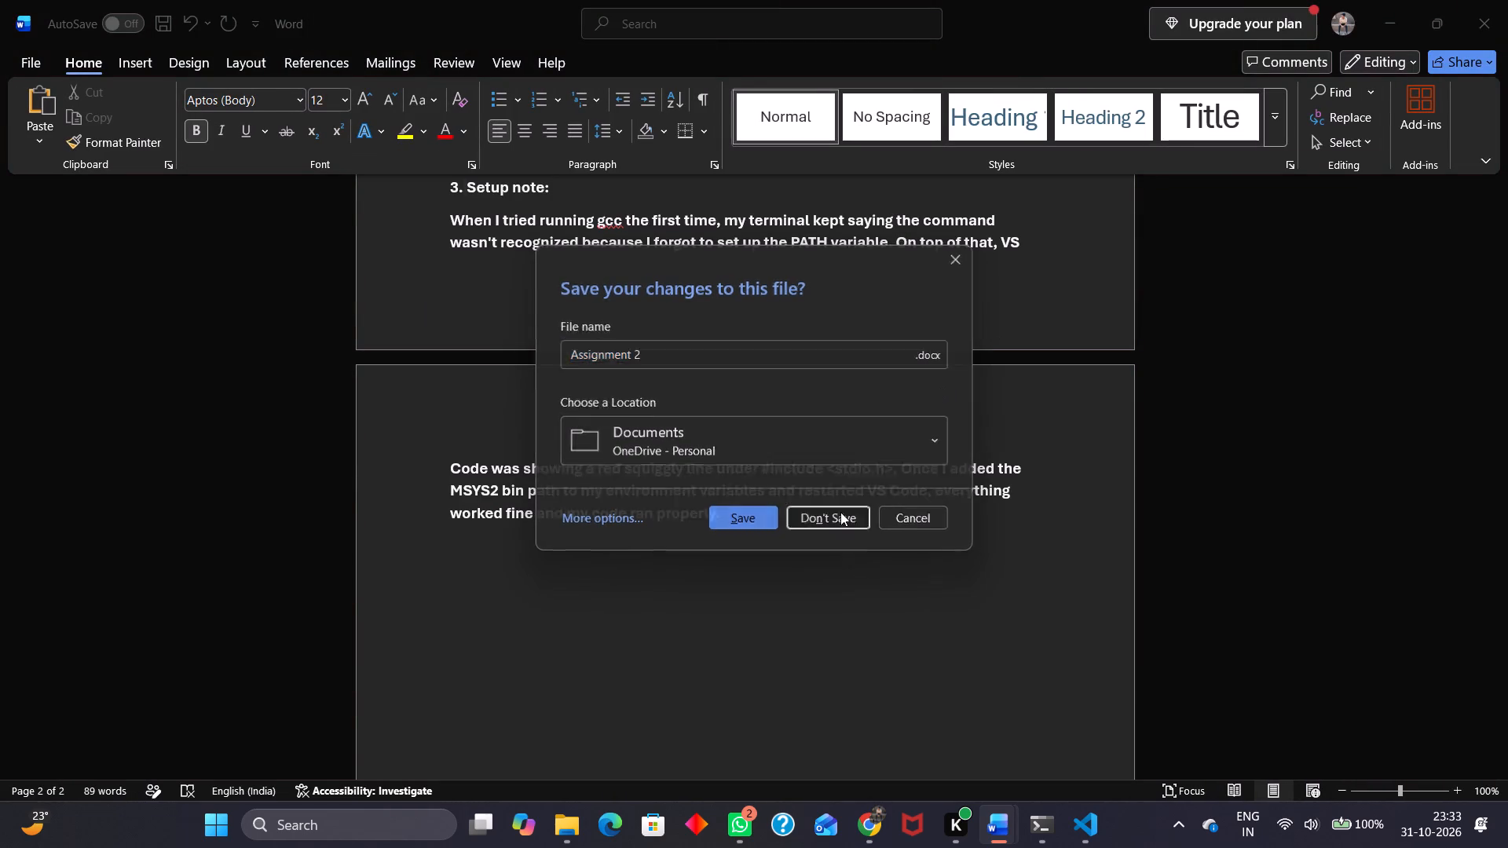
# Copy the title "Assignment 3 : VS Code Extension Tour" from the assignment page in Chrome.
pyautogui.hotkey('alt', 'Tab')
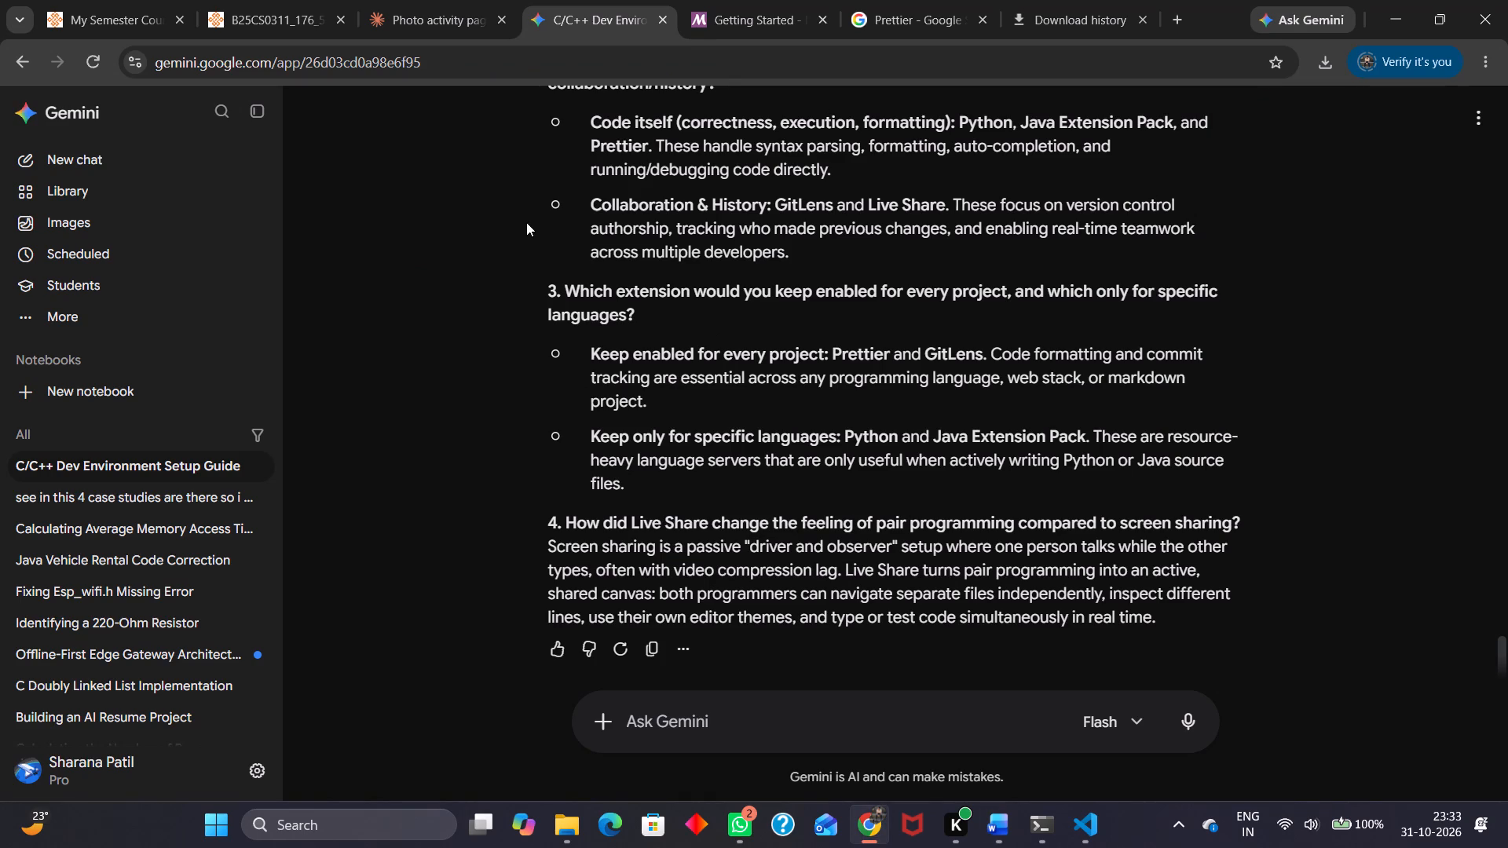
pyautogui.click(286, 0)
pyautogui.scroll(17, 505, 356)
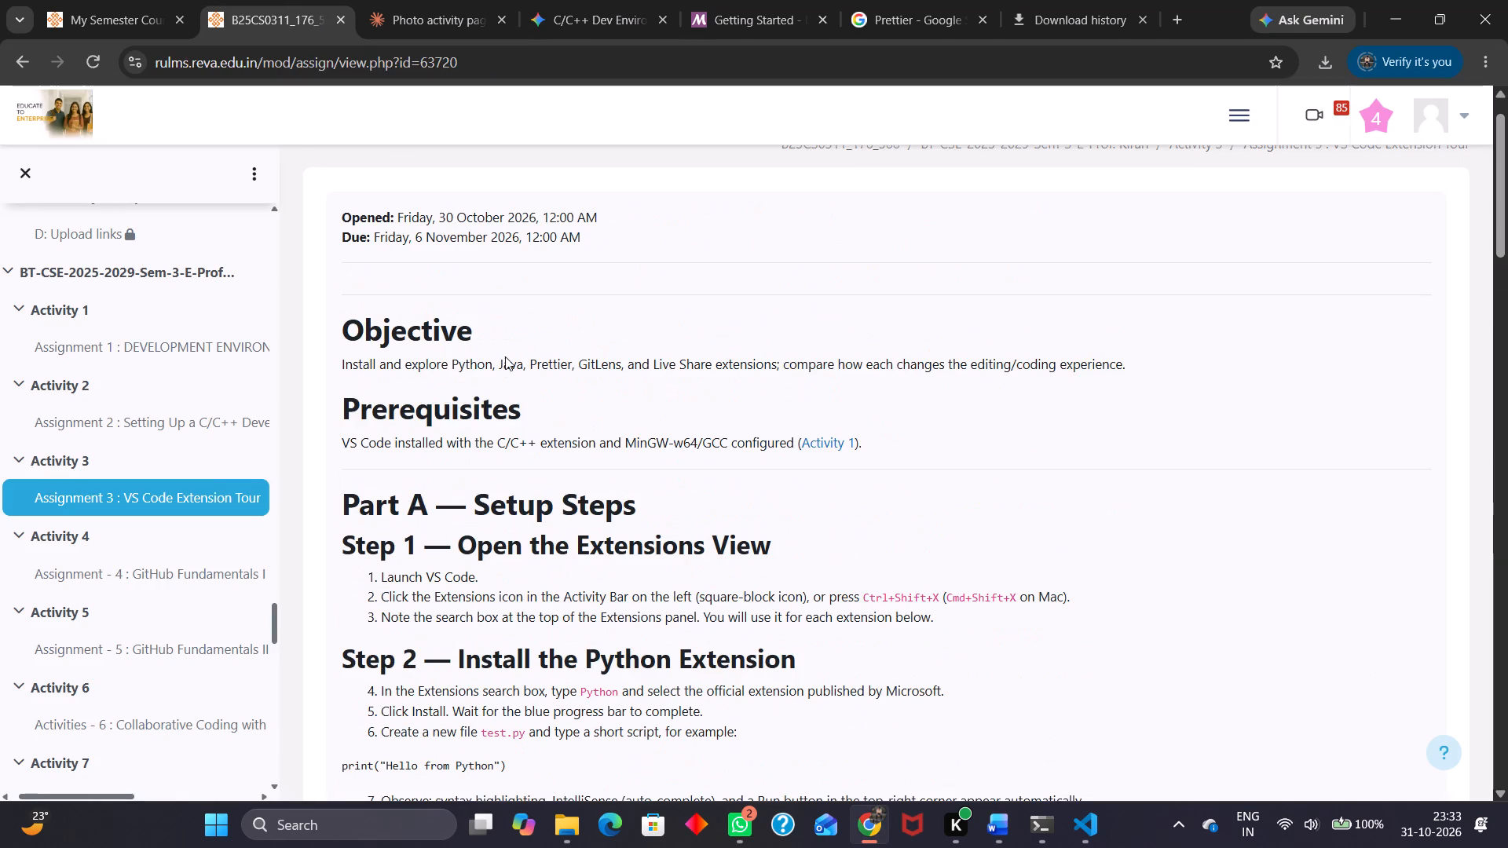
pyautogui.scroll(8, 505, 356)
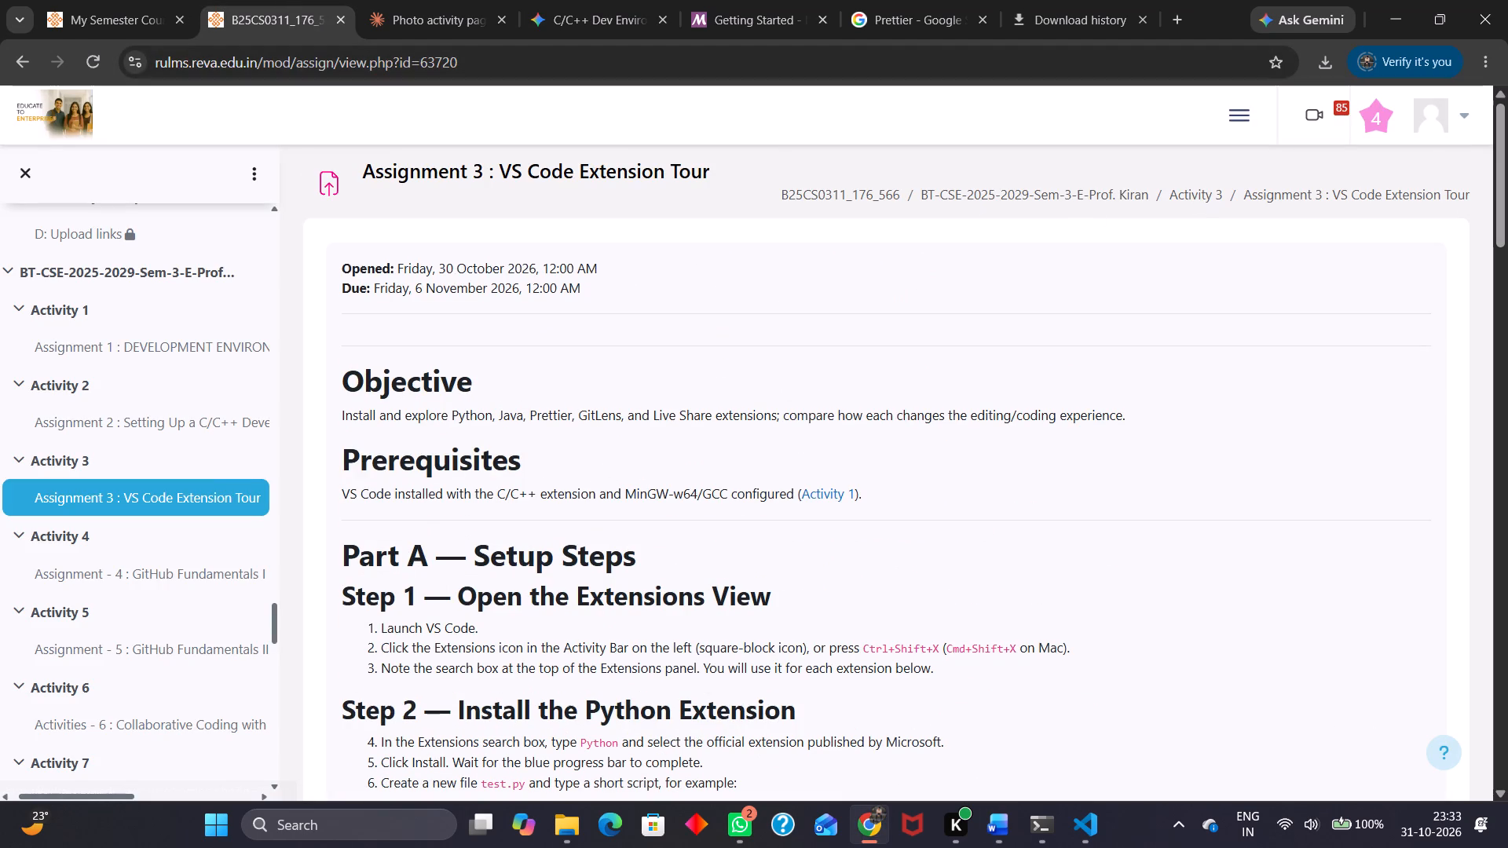
pyautogui.moveTo(1466, 193); pyautogui.dragTo(1243, 188)
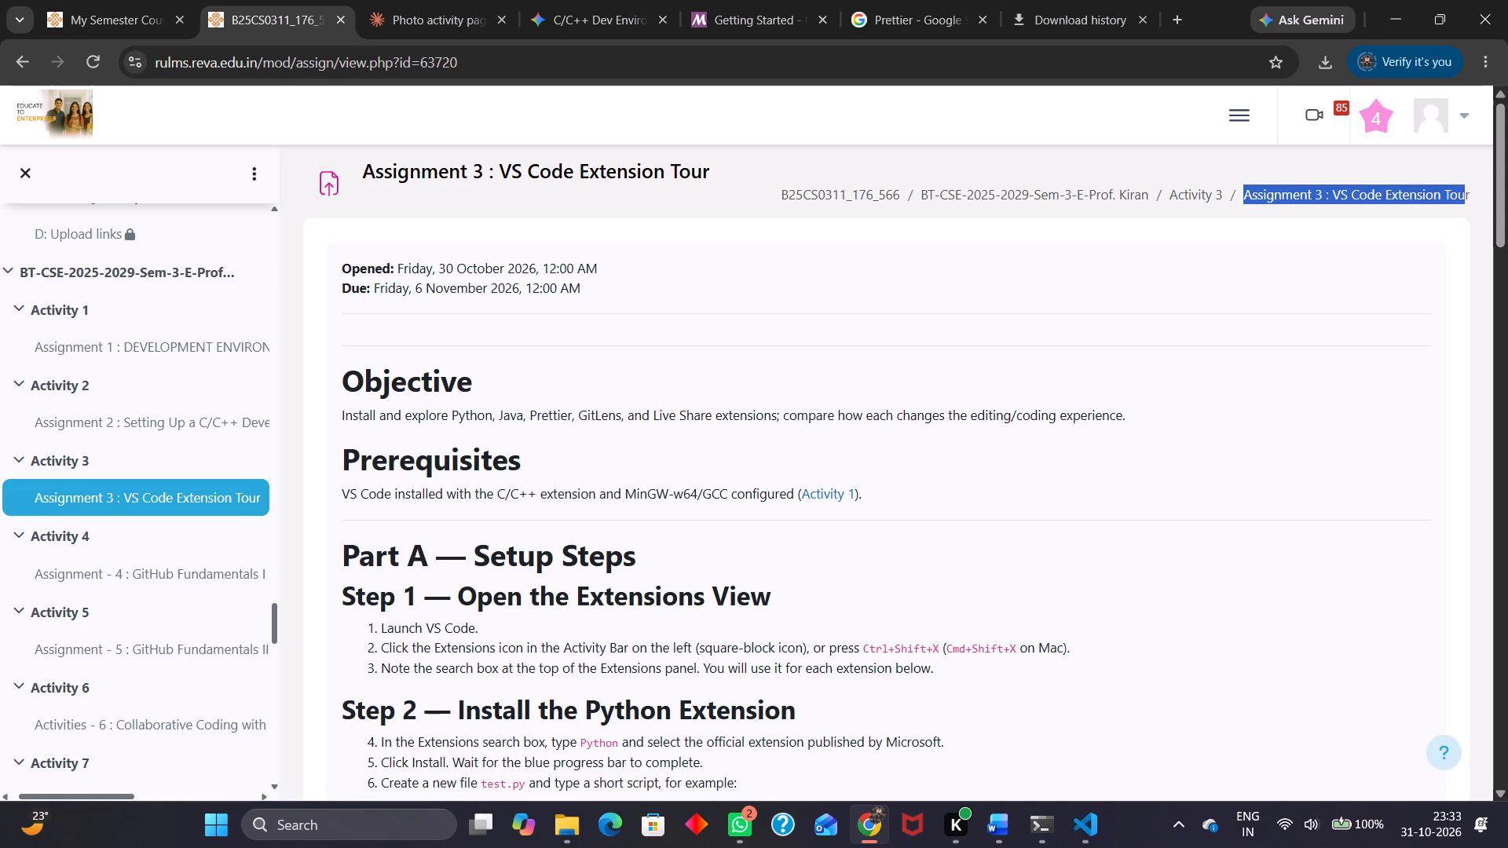
pyautogui.moveTo(1243, 188); pyautogui.dragTo(1164, 203)
pyautogui.hotkey('ctrl', 'c')
pyautogui.click(1115, 282)
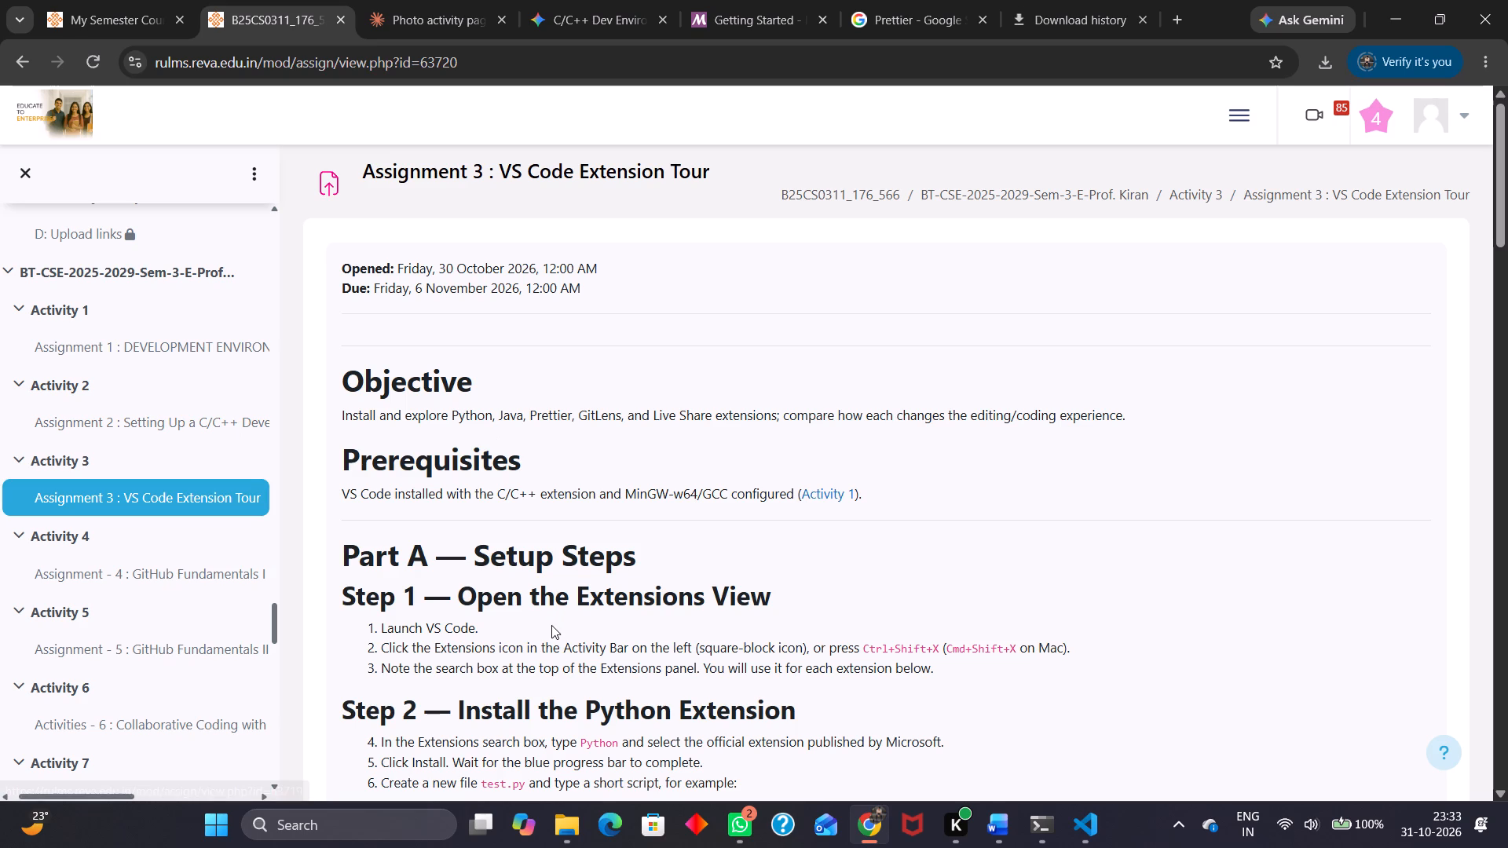
pyautogui.click(577, 845)
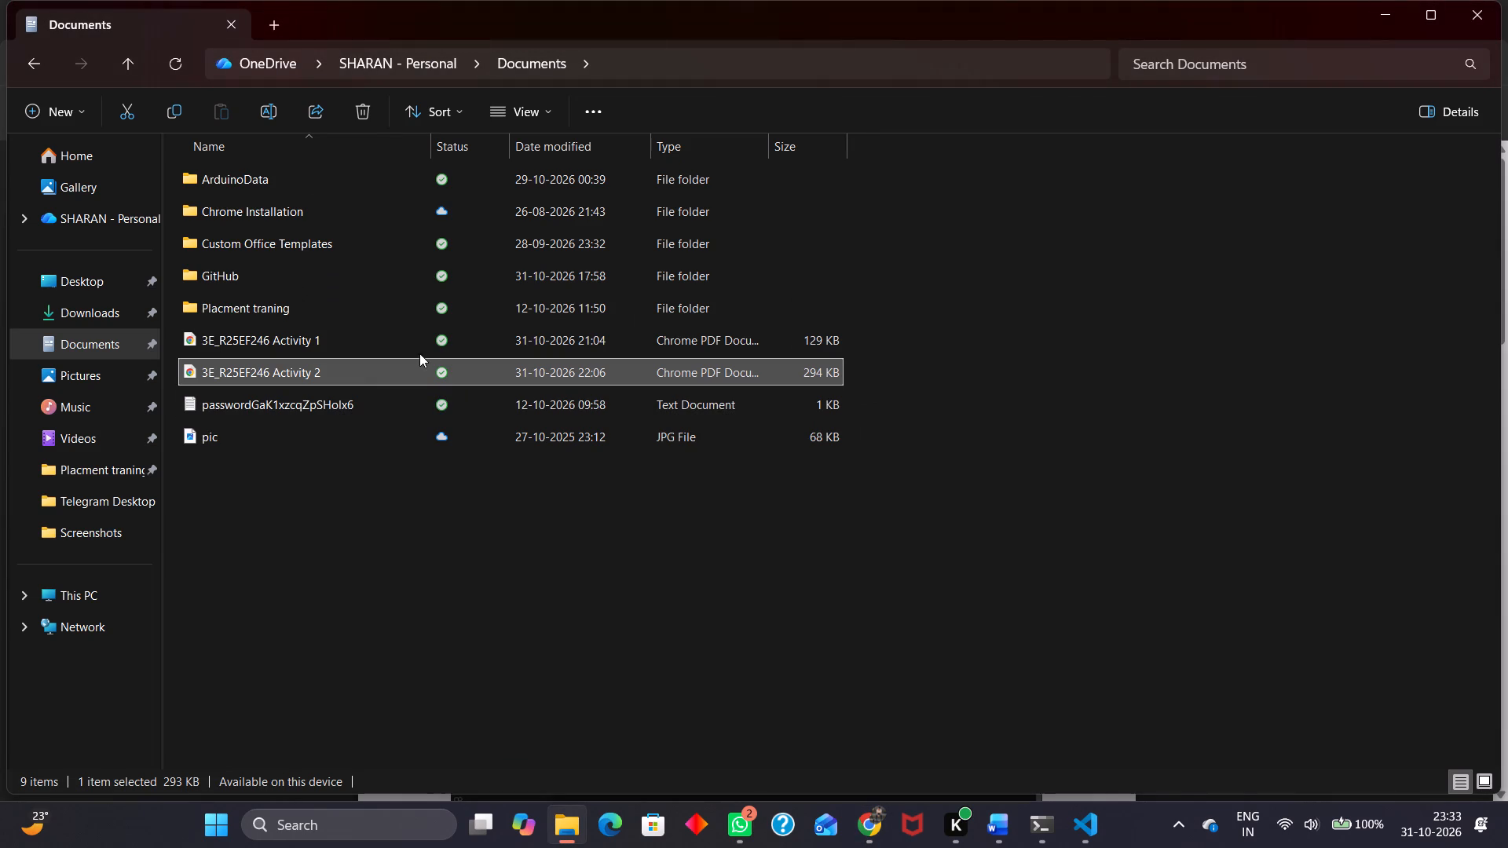
pyautogui.doubleClick(412, 340)
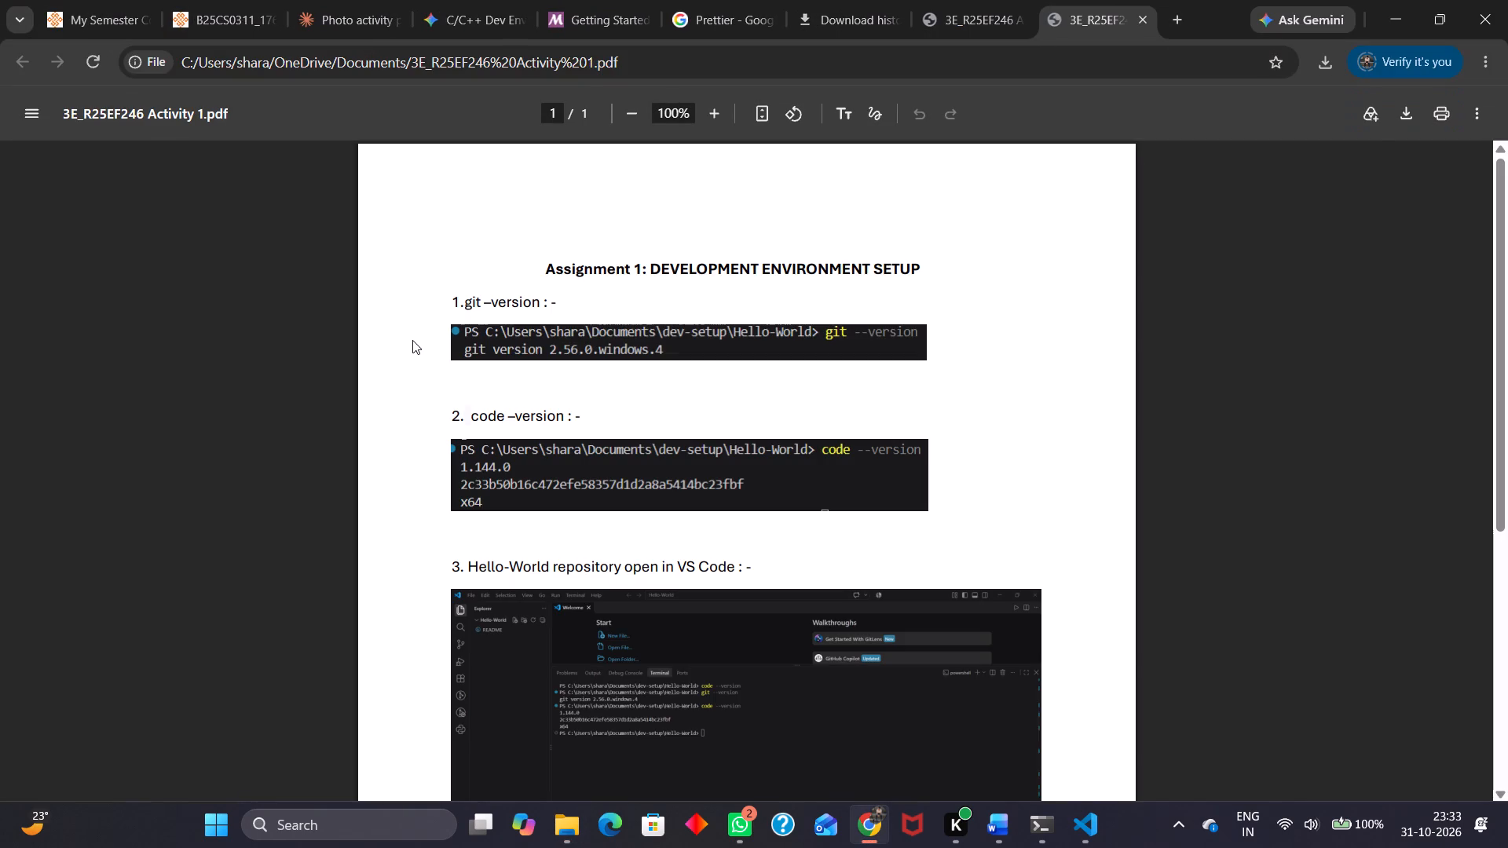
pyautogui.hotkey('alt', 'Tab')
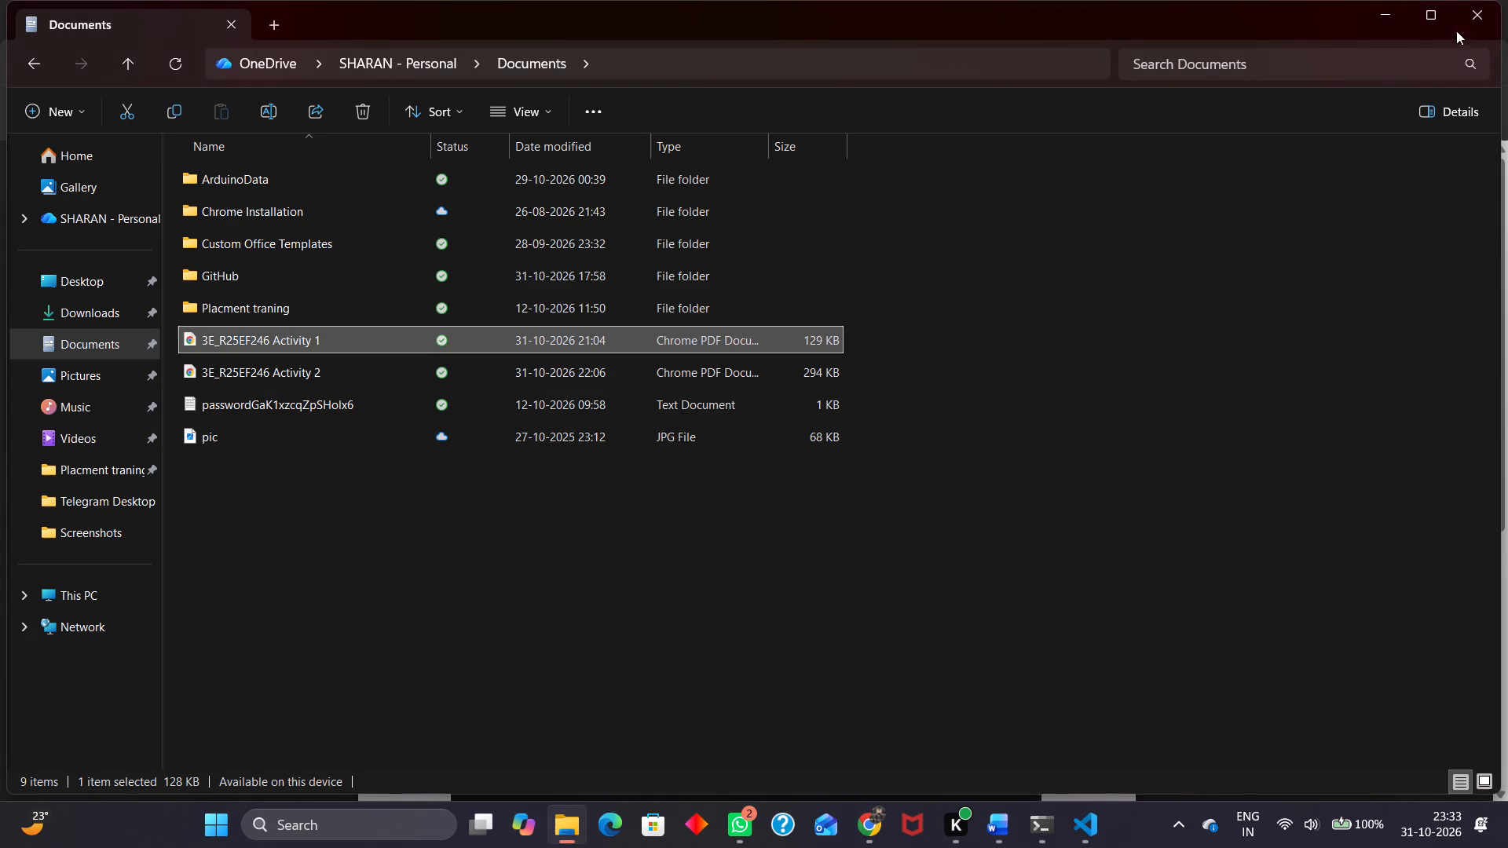
pyautogui.hotkey('alt', 'Tab')
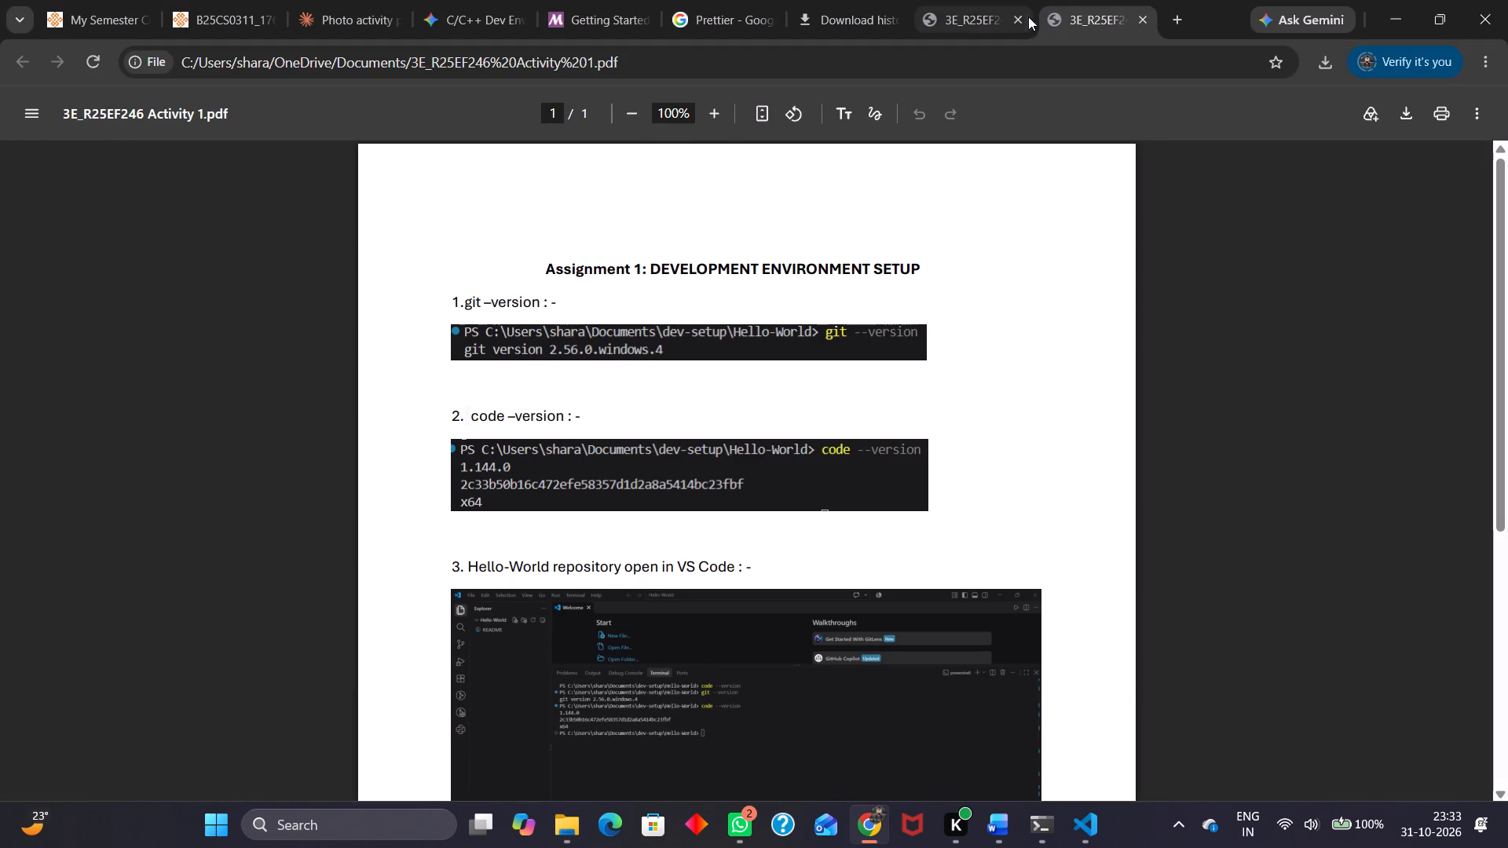
pyautogui.click(1024, 15)
pyautogui.click(1024, 15)
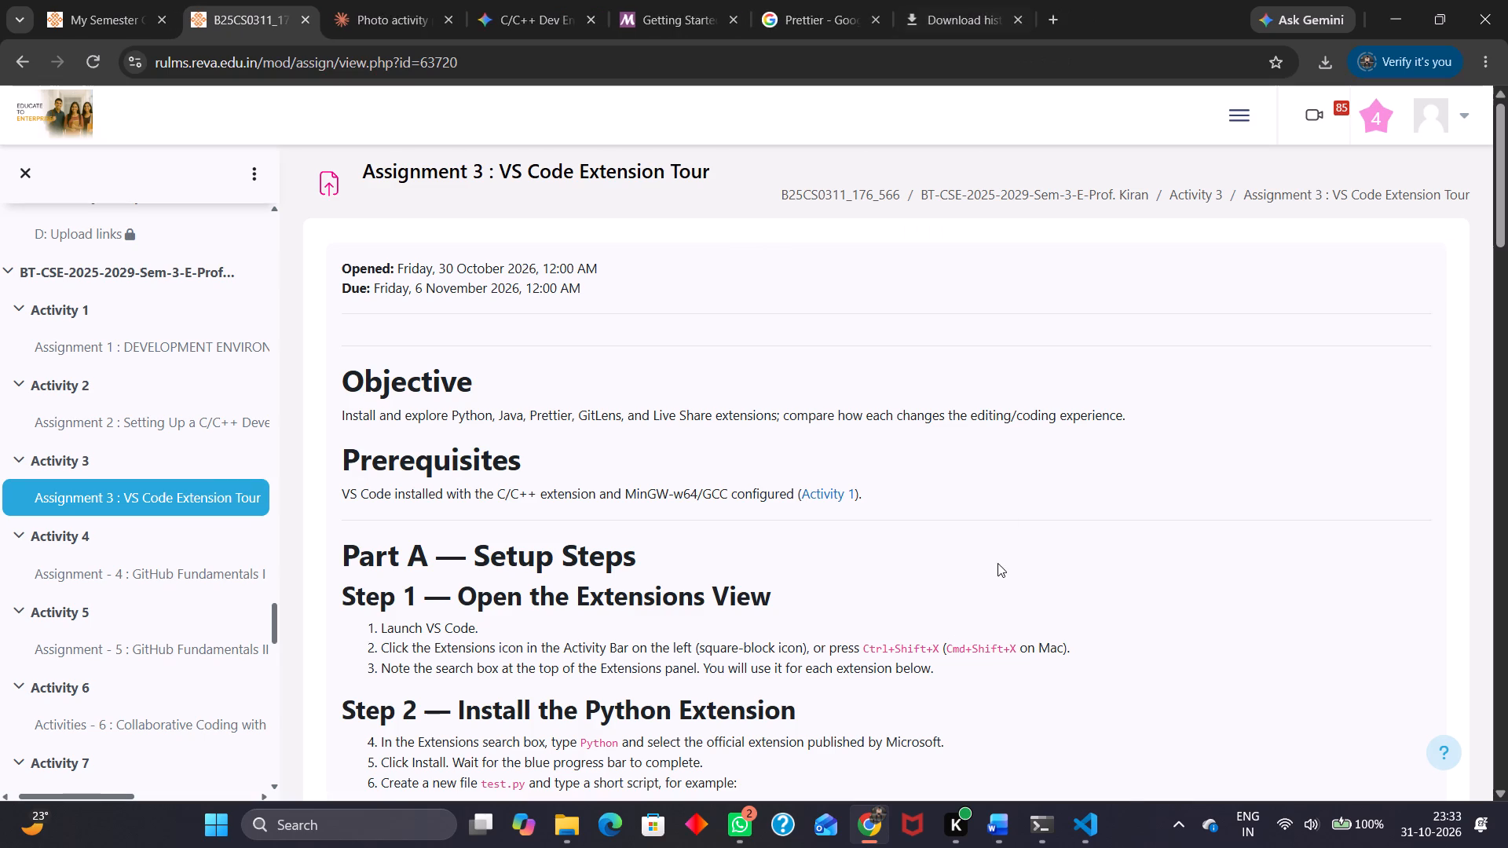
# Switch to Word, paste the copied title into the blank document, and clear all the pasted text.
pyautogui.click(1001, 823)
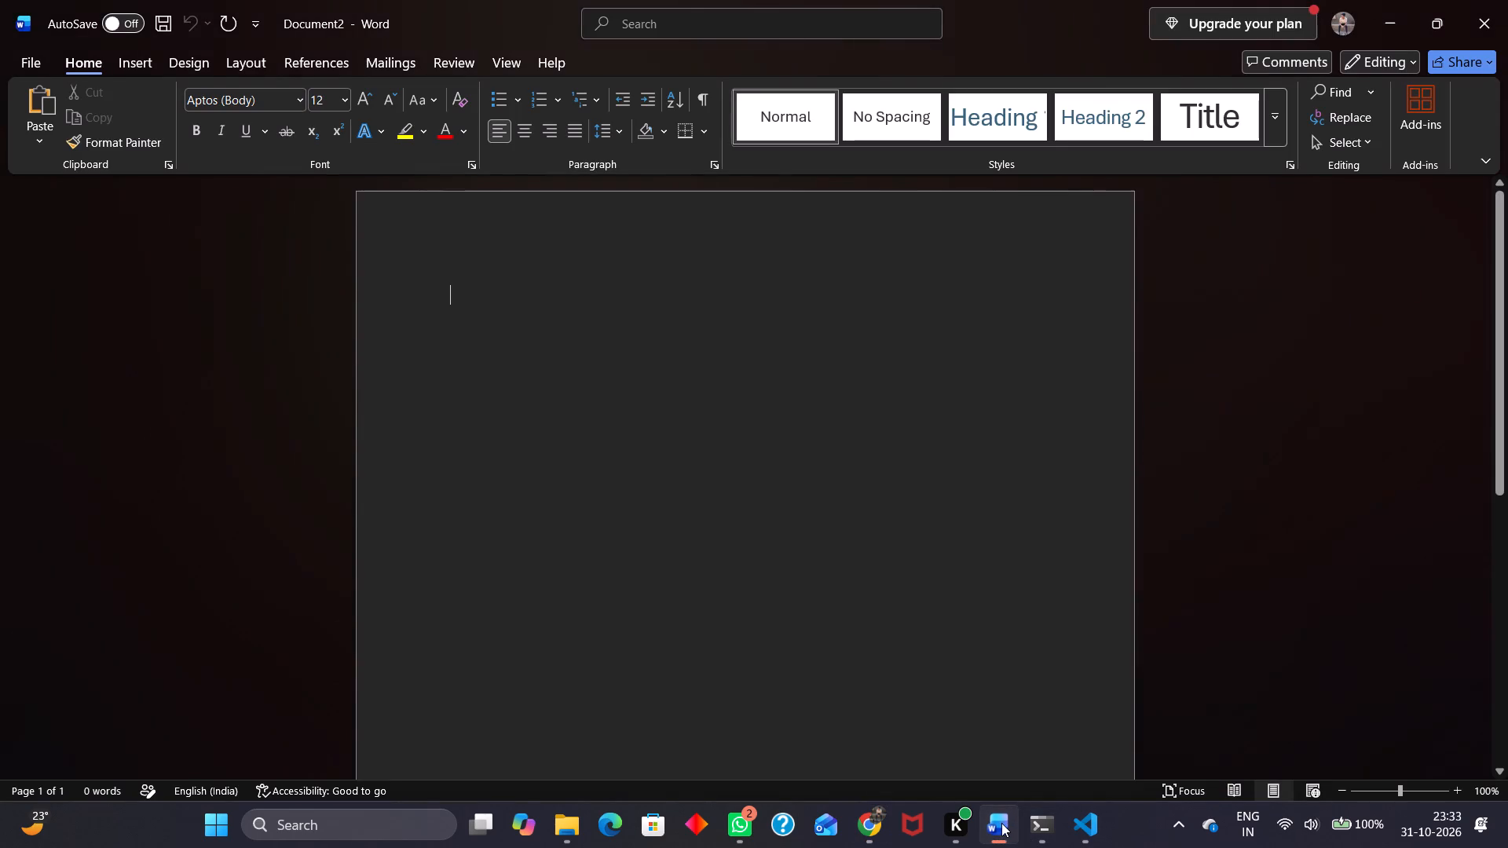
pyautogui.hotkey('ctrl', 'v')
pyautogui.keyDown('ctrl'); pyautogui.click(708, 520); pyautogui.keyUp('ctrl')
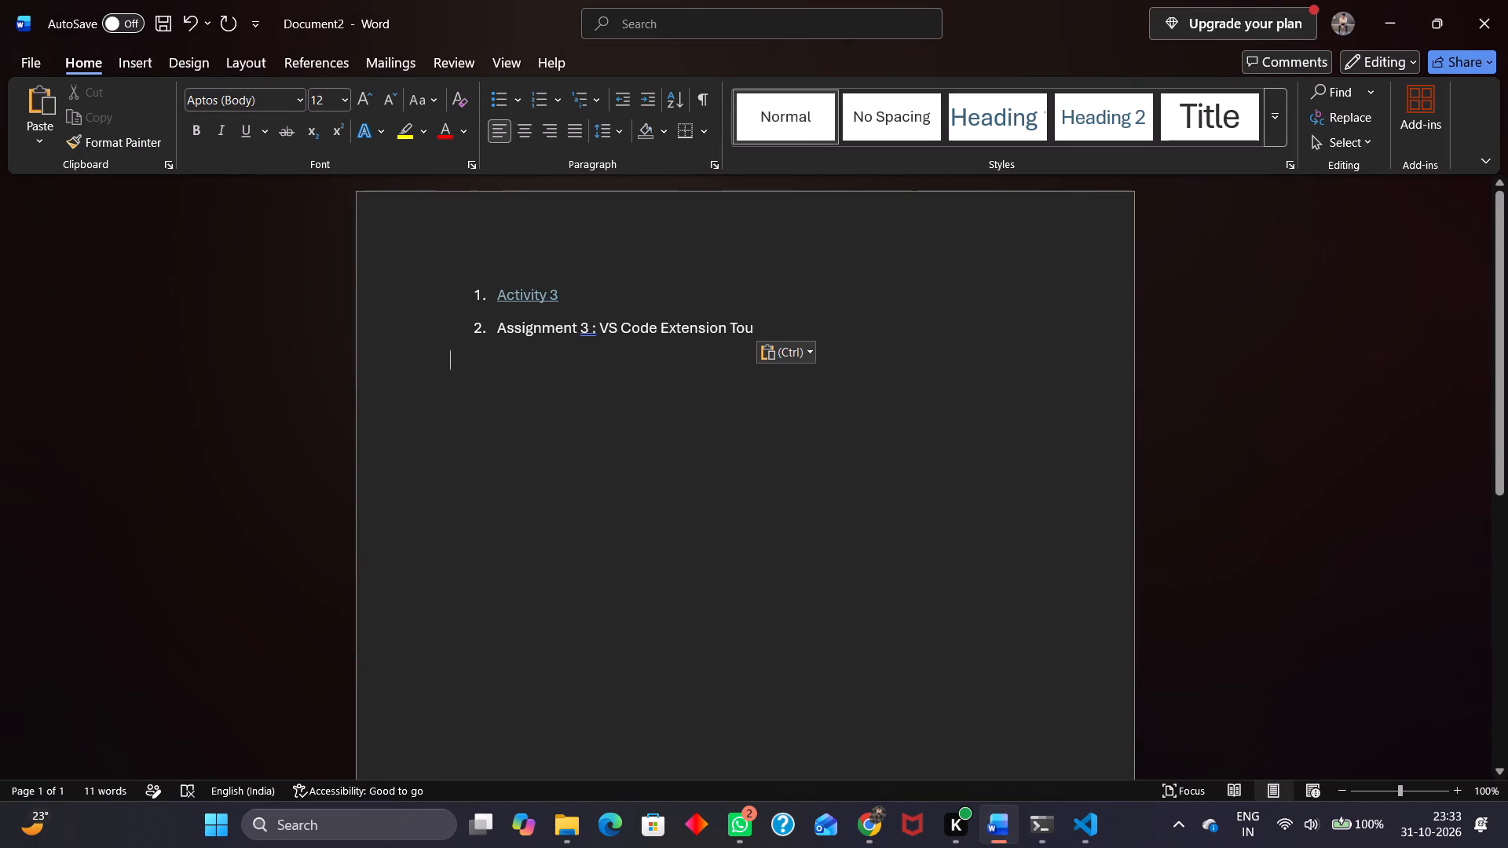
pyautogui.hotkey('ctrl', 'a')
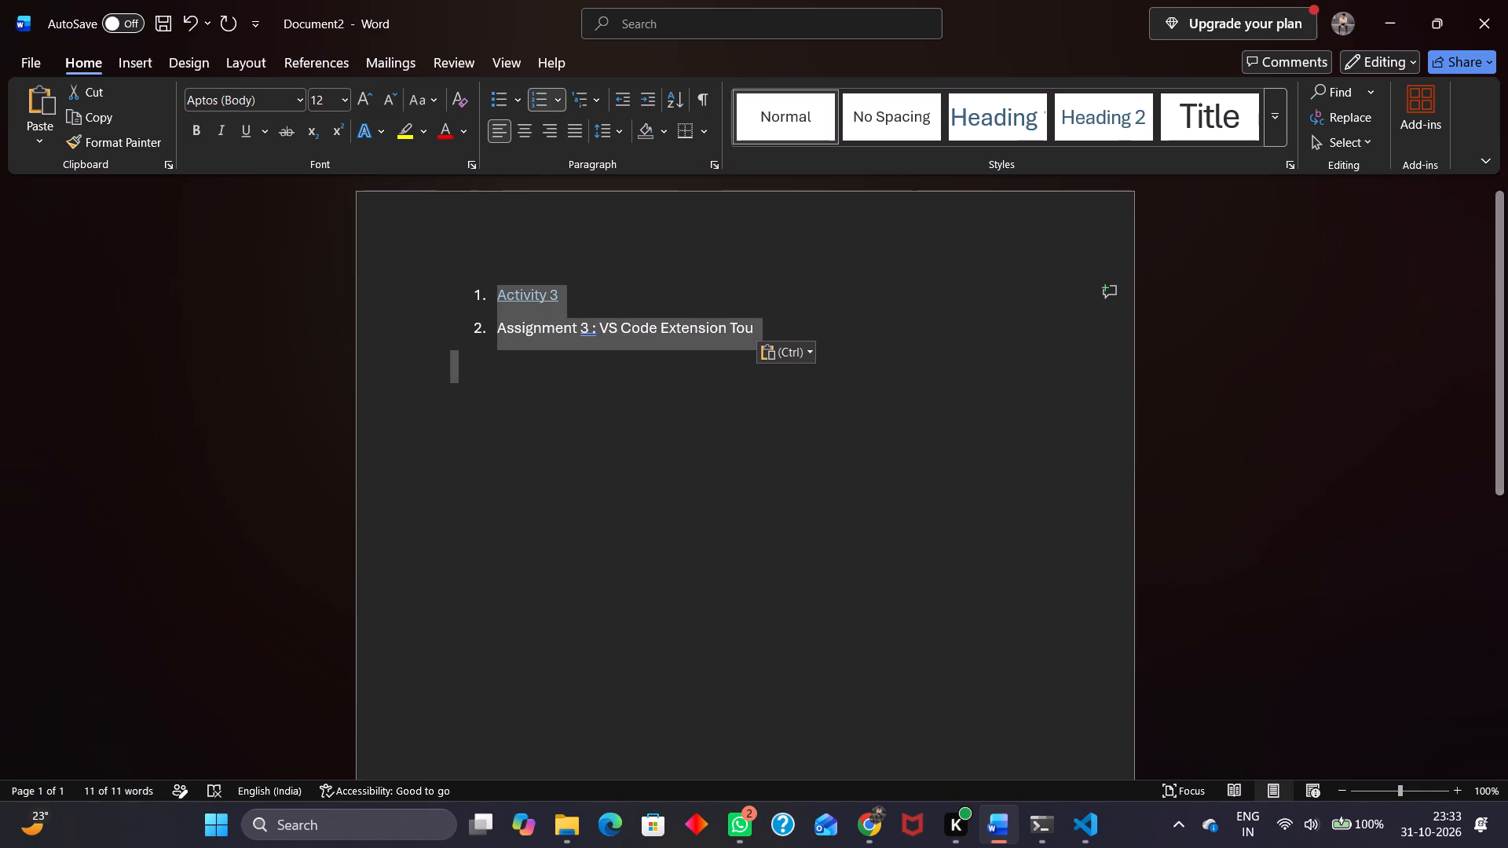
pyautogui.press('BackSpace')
# Copy the full title "Assignment 3 : VS Code Extension Tour" from the assignment page's breadcrumb in Chrome and paste it into the Word document.
pyautogui.hotkey('alt', 'Tab')
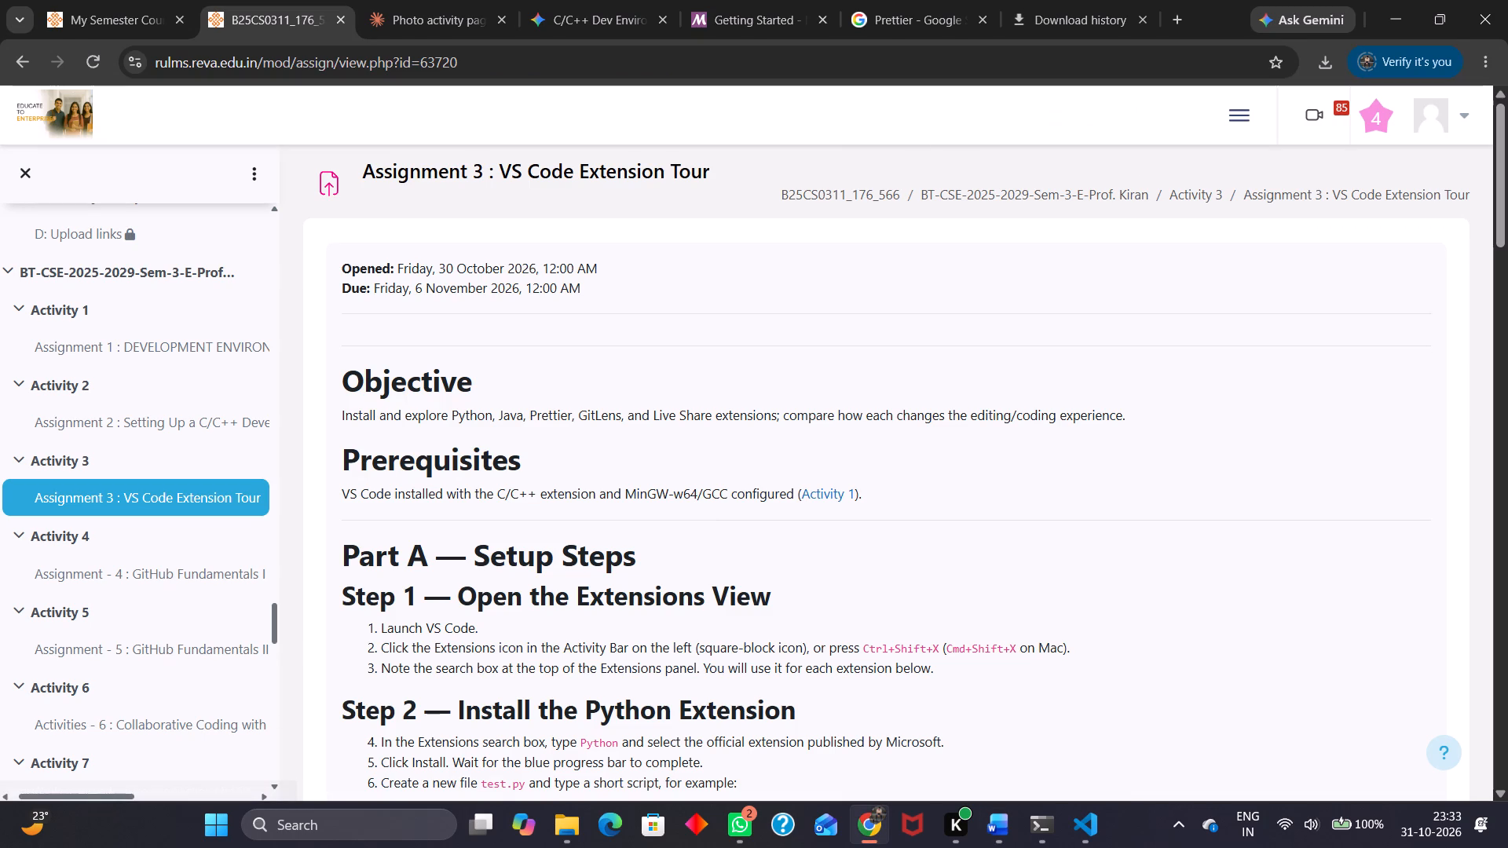
pyautogui.moveTo(1467, 193); pyautogui.dragTo(1241, 182)
pyautogui.hotkey('ctrl', 'c')
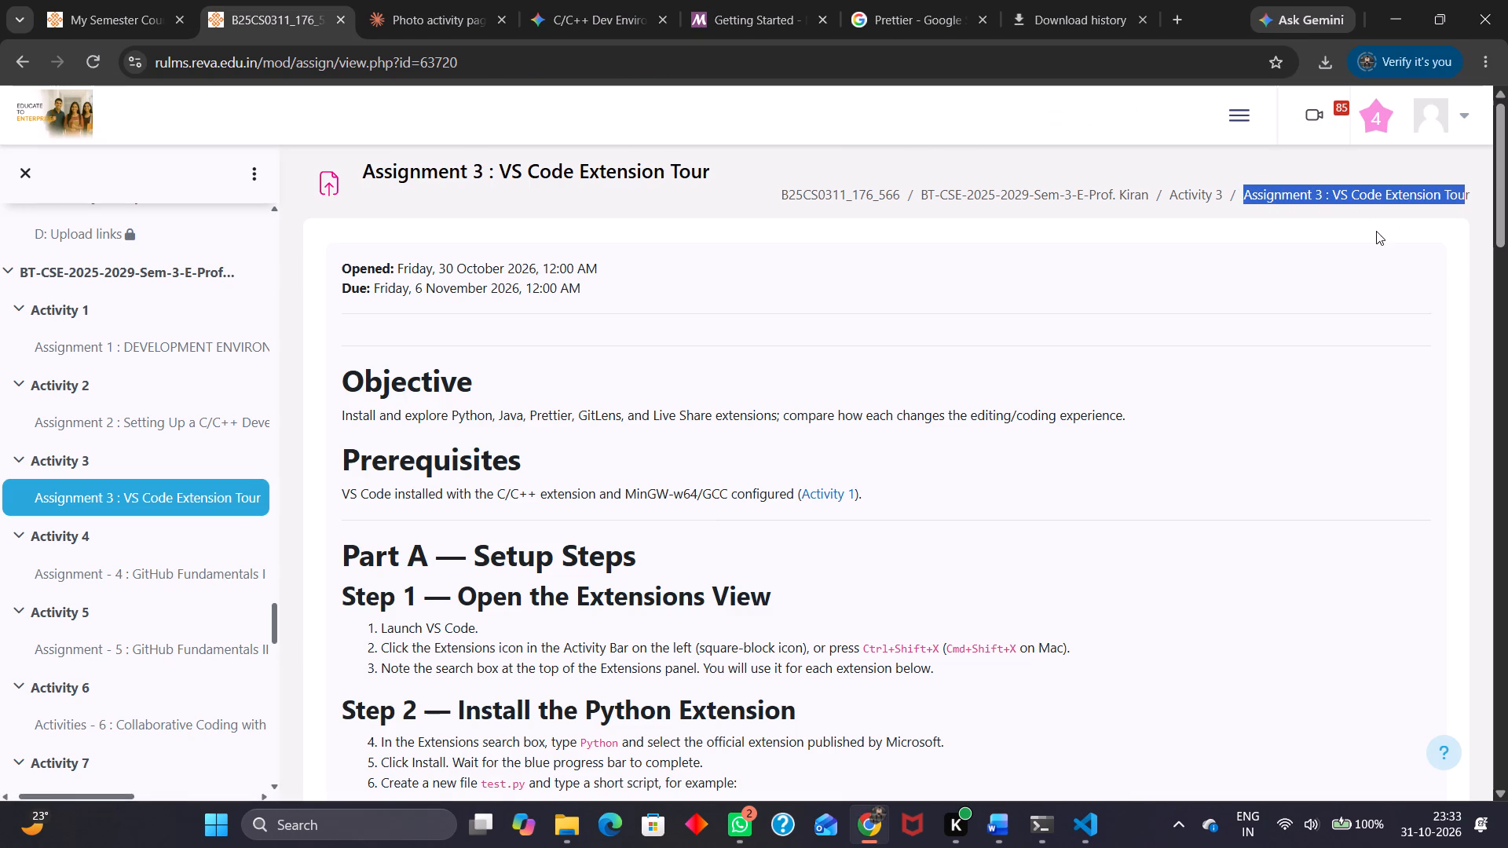
pyautogui.click(1376, 231)
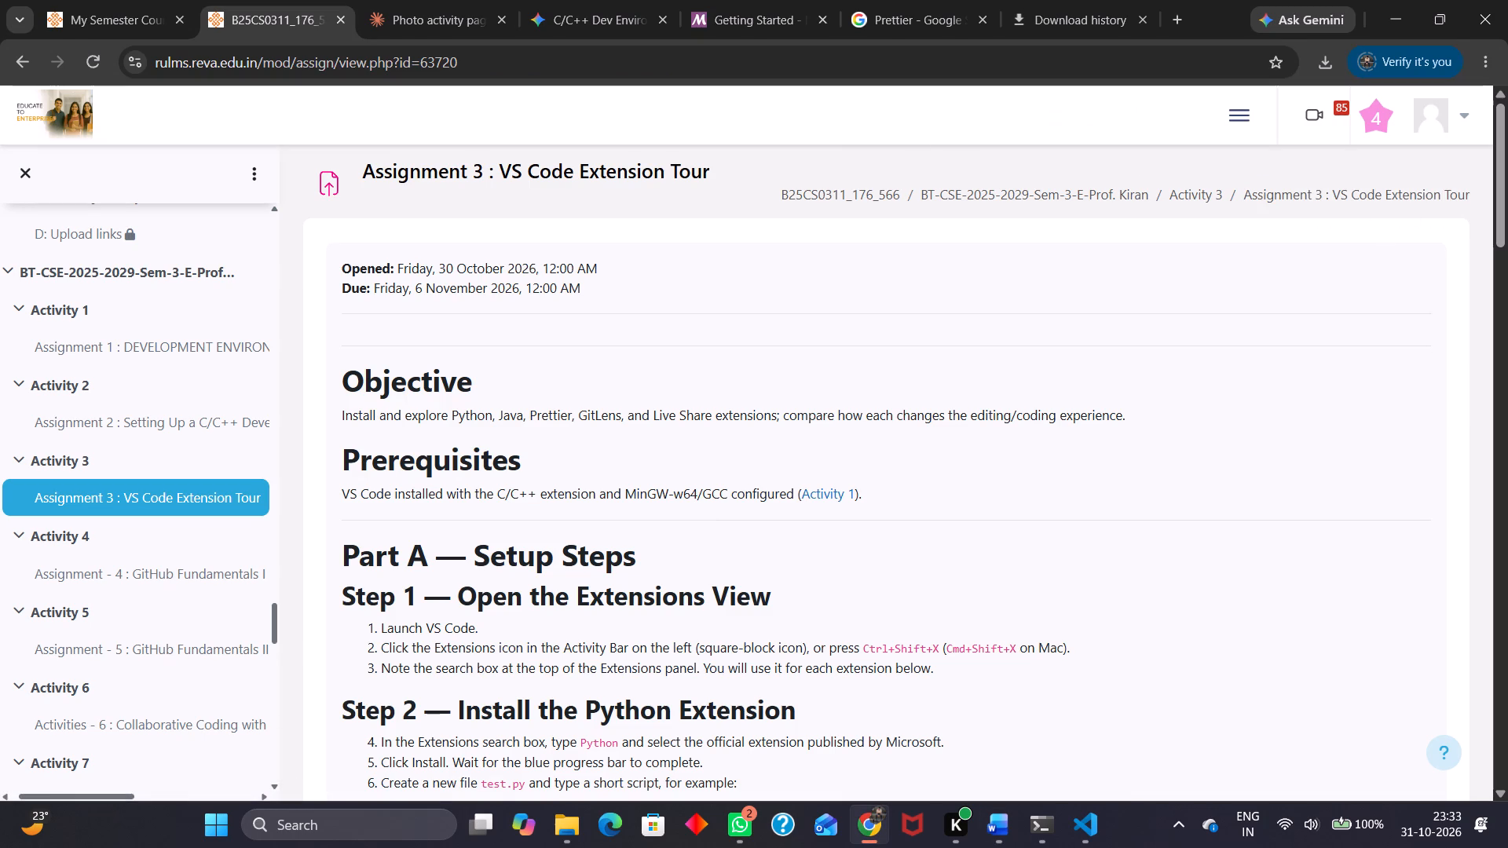
pyautogui.moveTo(1473, 191); pyautogui.dragTo(1246, 173)
pyautogui.hotkey('ctrl', 'c')
pyautogui.hotkey('alt', 'Tab')
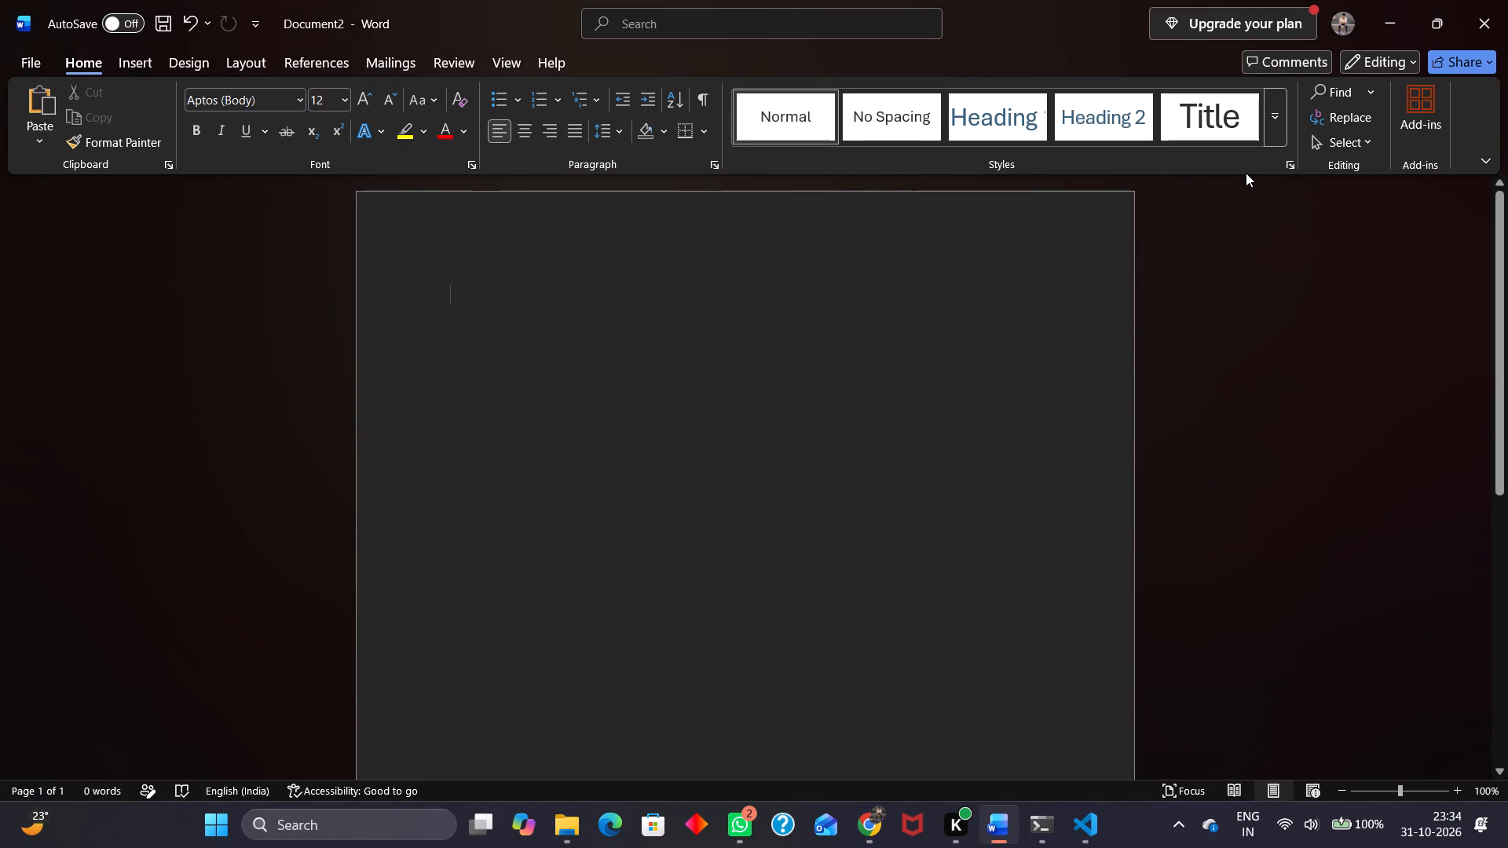
pyautogui.hotkey('ctrl', 'v')
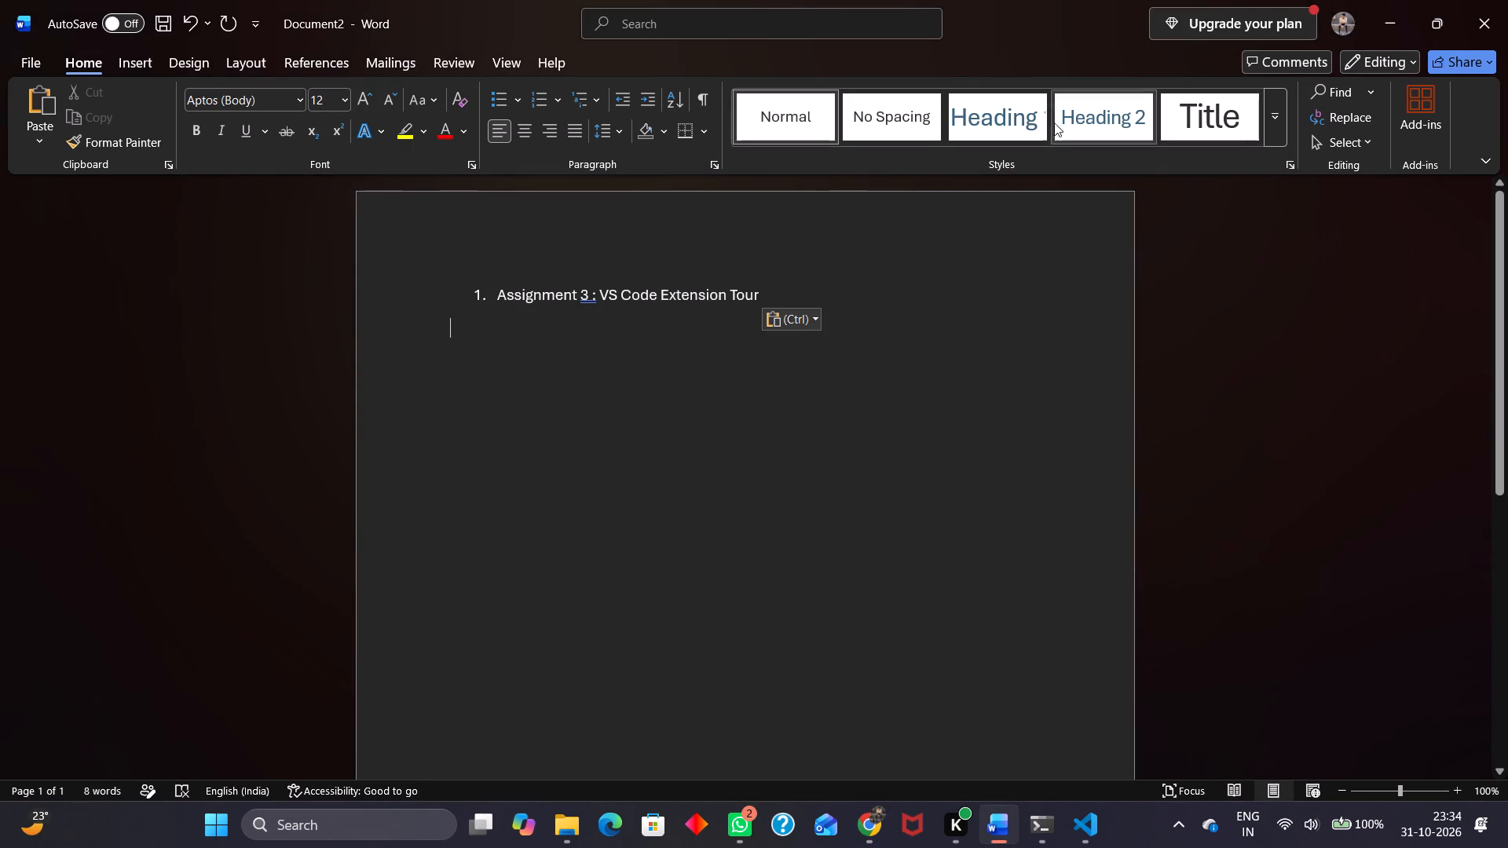
# Remove the list numbering from the pasted title and indent it by three tab stops.
pyautogui.click(496, 294)
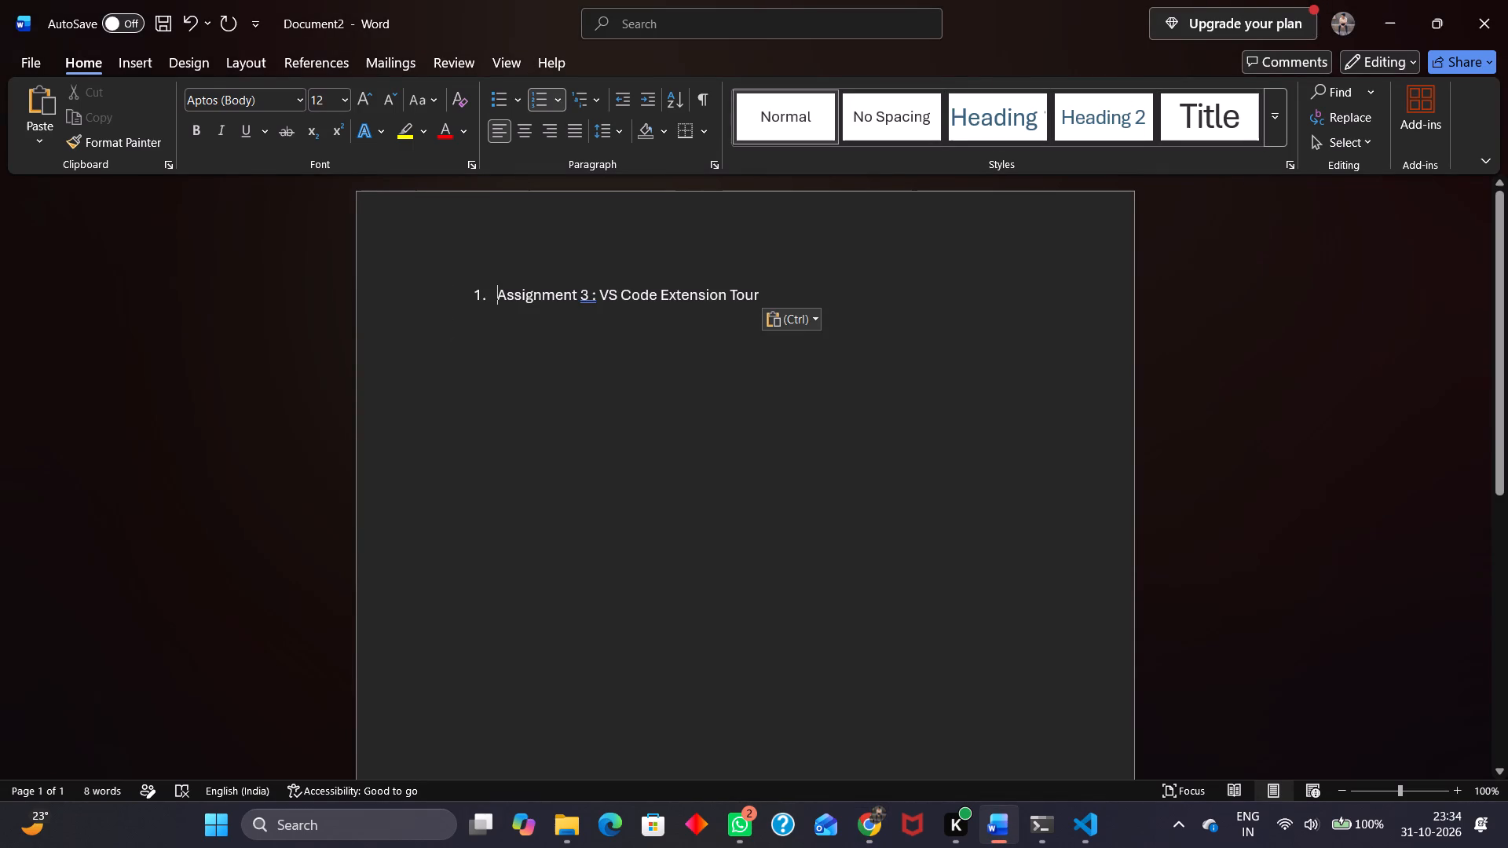
pyautogui.press('BackSpace')
pyautogui.press('BackSpace')
pyautogui.press('BackSpace')
pyautogui.press('Tab')
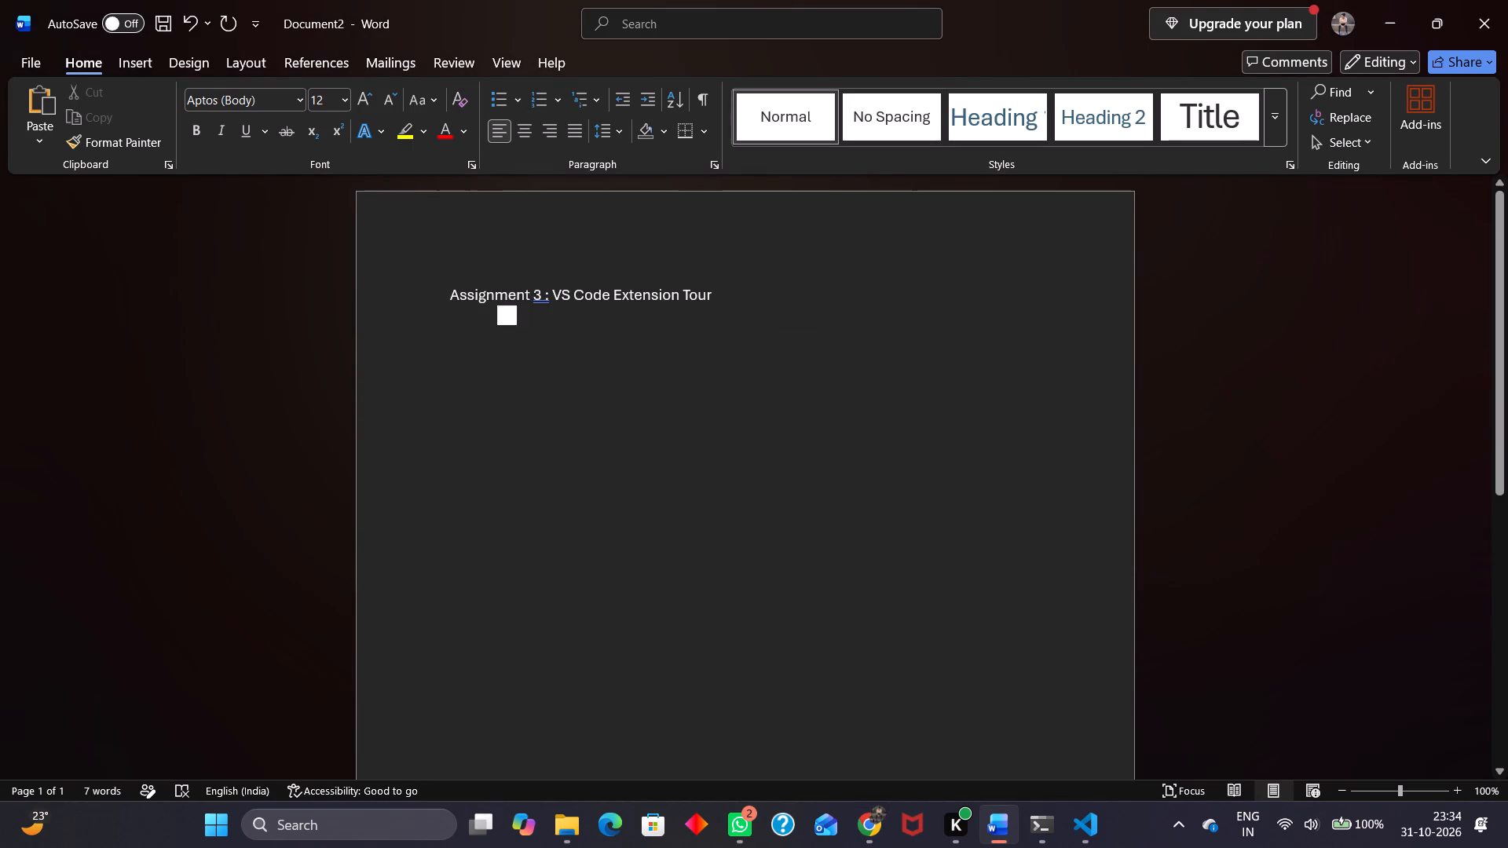
pyautogui.press('Tab')
pyautogui.press('Tab')
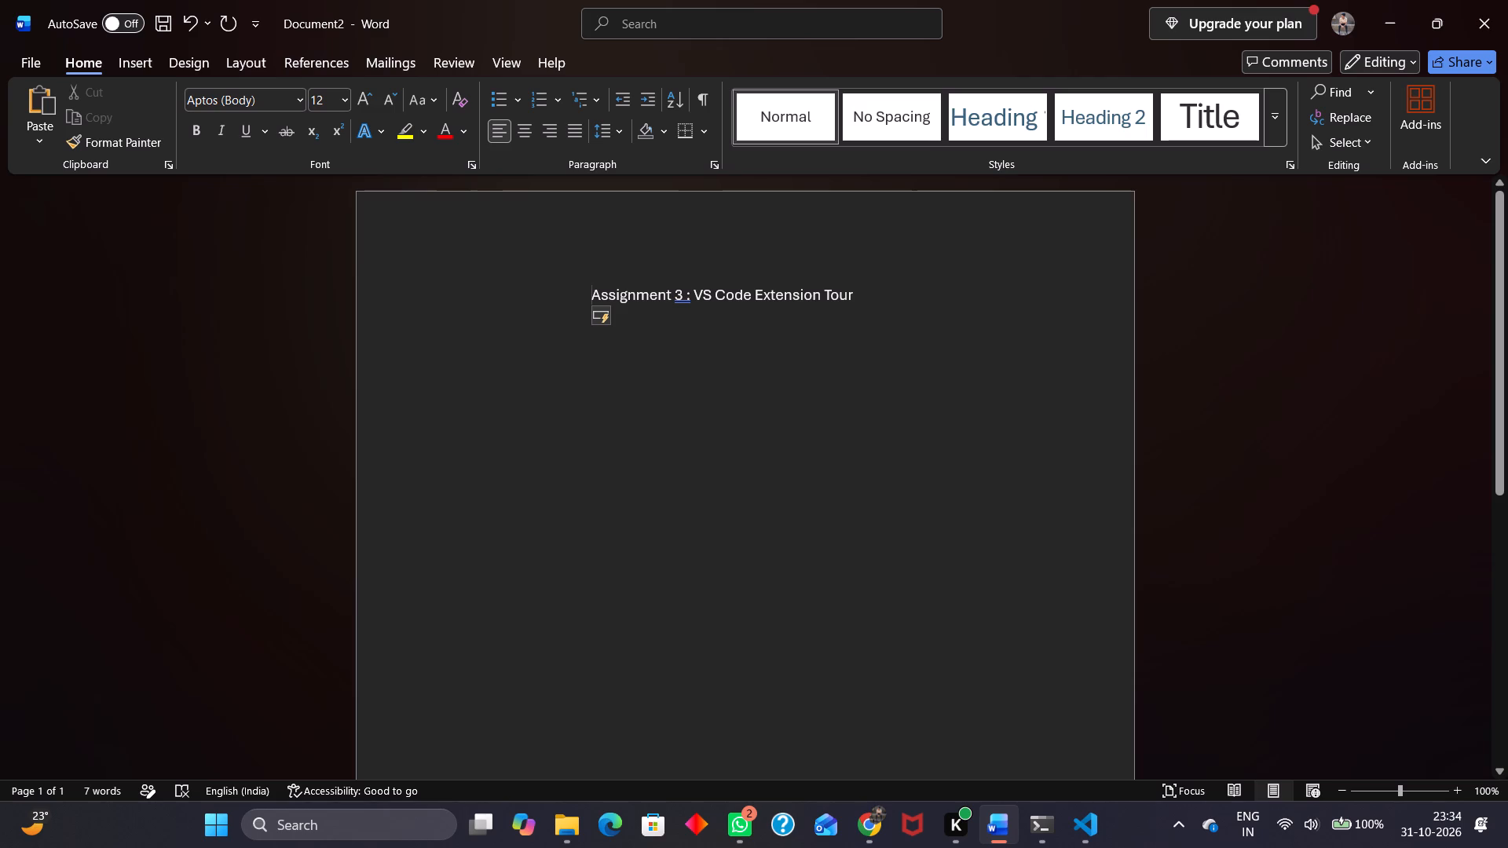
# Insert "--" before "VS Code" in the title and leave a blank line beneath the title.
pyautogui.click(694, 286)
pyautogui.press('-')
pyautogui.press('-')
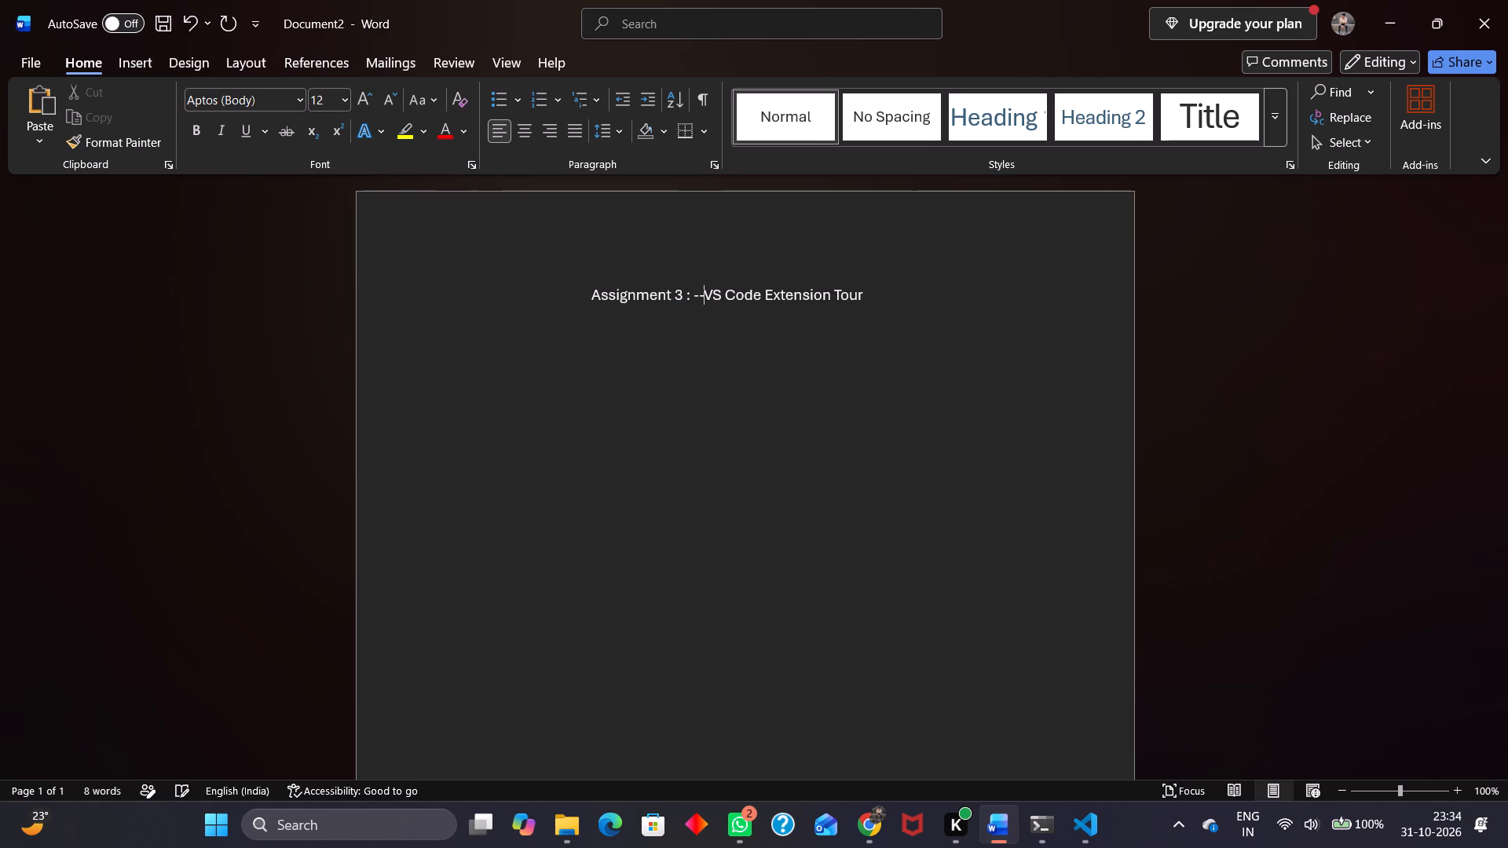
pyautogui.click(875, 298)
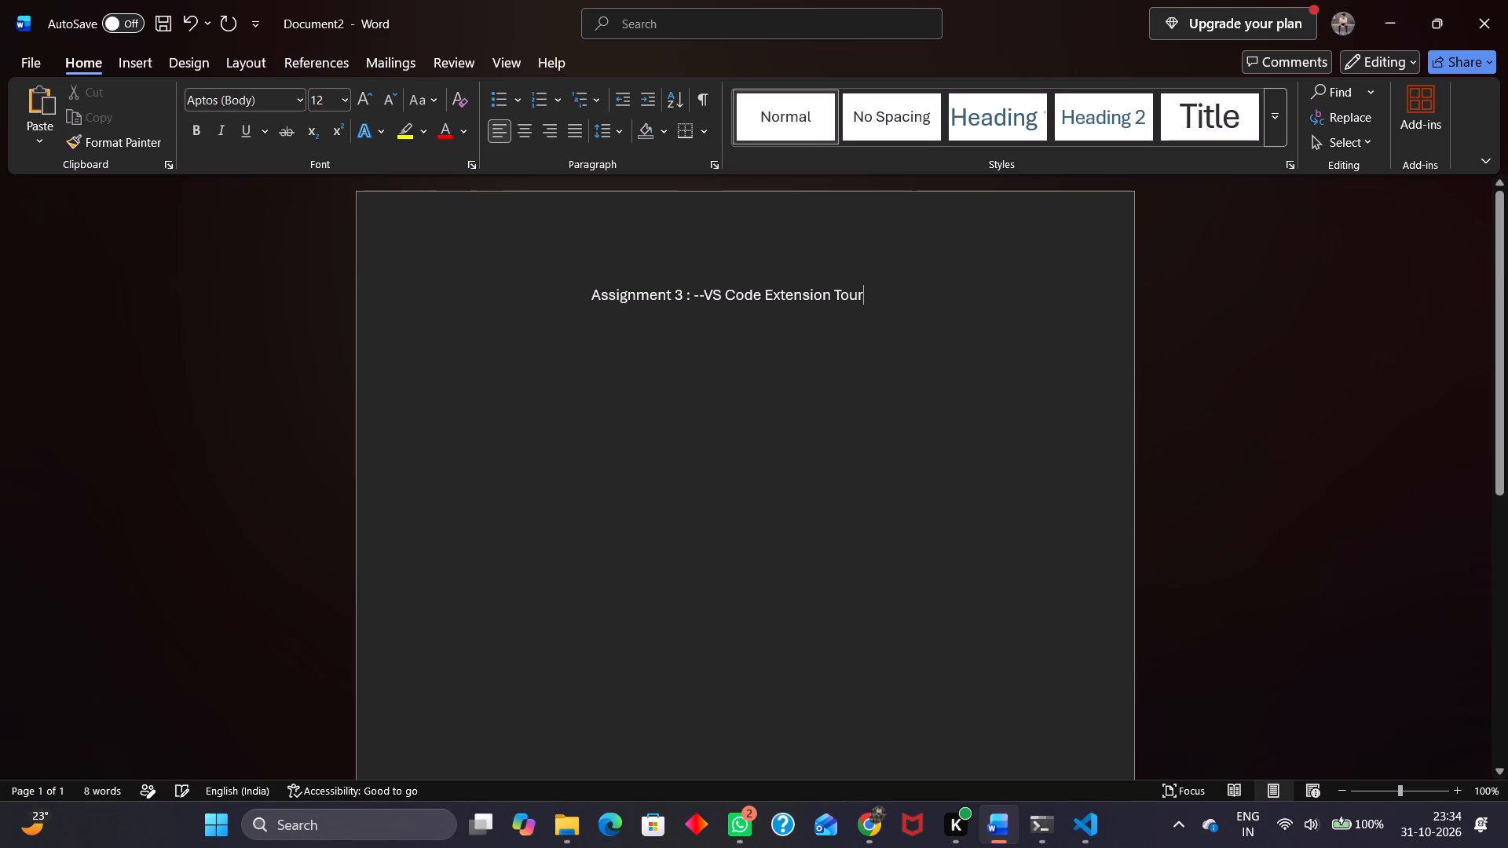
pyautogui.press('Return')
pyautogui.press('Return')
pyautogui.press('BackSpace')
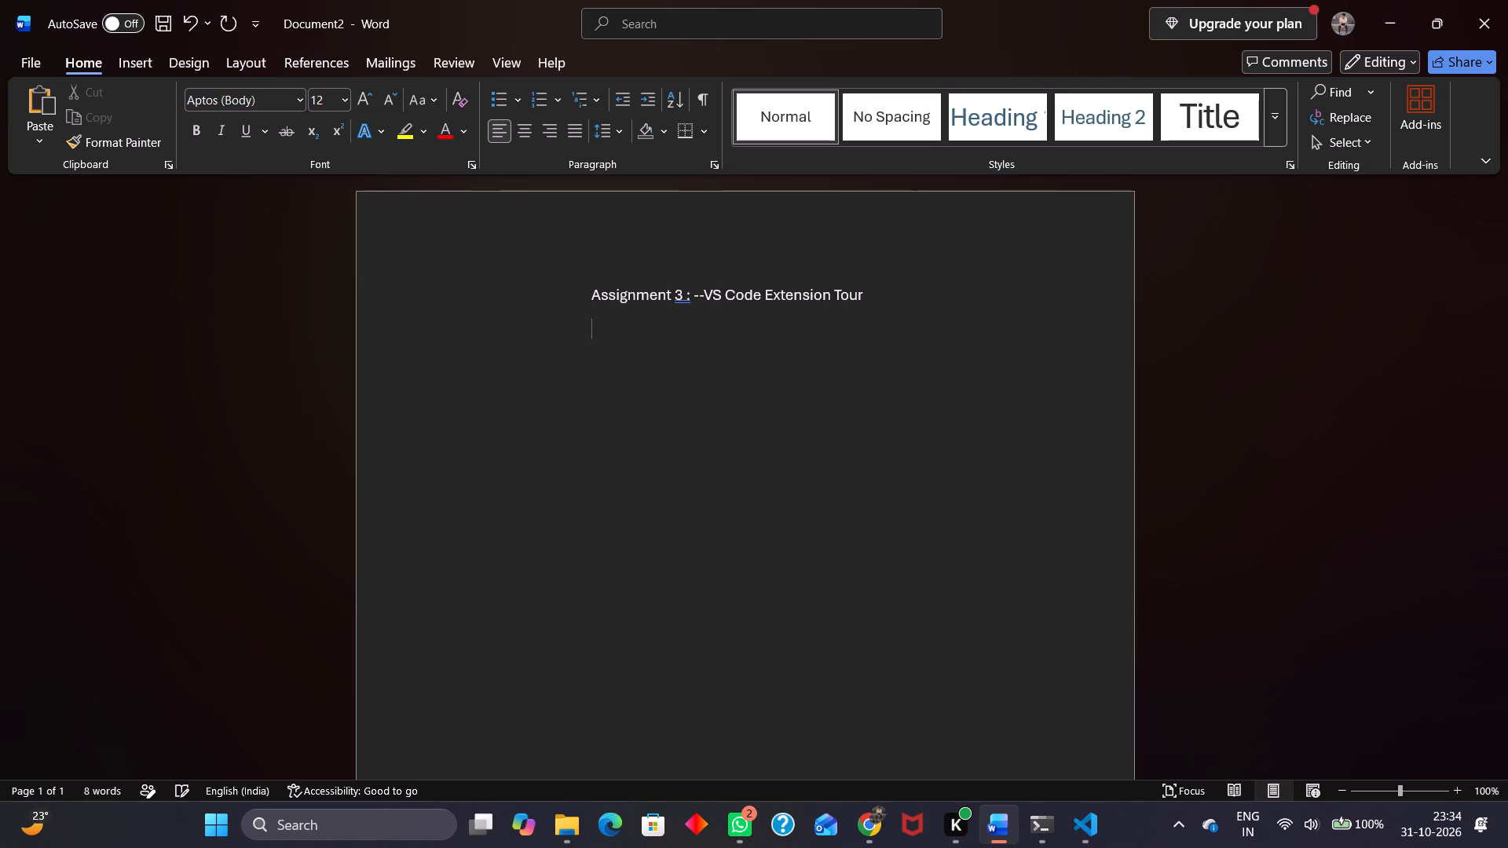
pyautogui.press('BackSpace')
pyautogui.press('Return')
# Copy "Screenshot showing Python Hello World running in the terminal." from Part C of the assignment page and paste it into Word after "1.".
pyautogui.hotkey('alt', 'Tab')
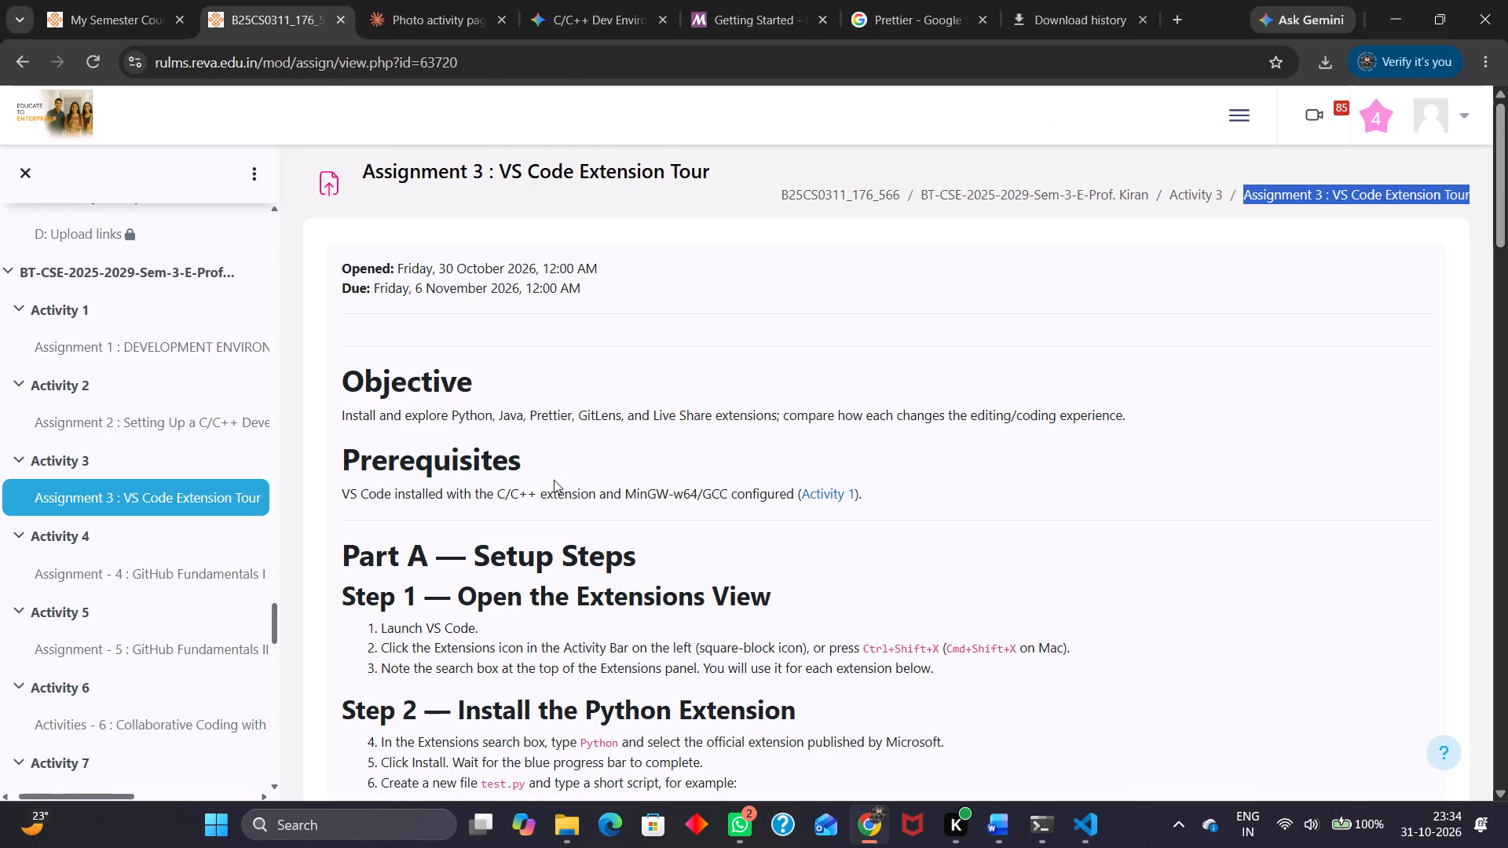
pyautogui.click(768, 415)
pyautogui.scroll(-14, 768, 415)
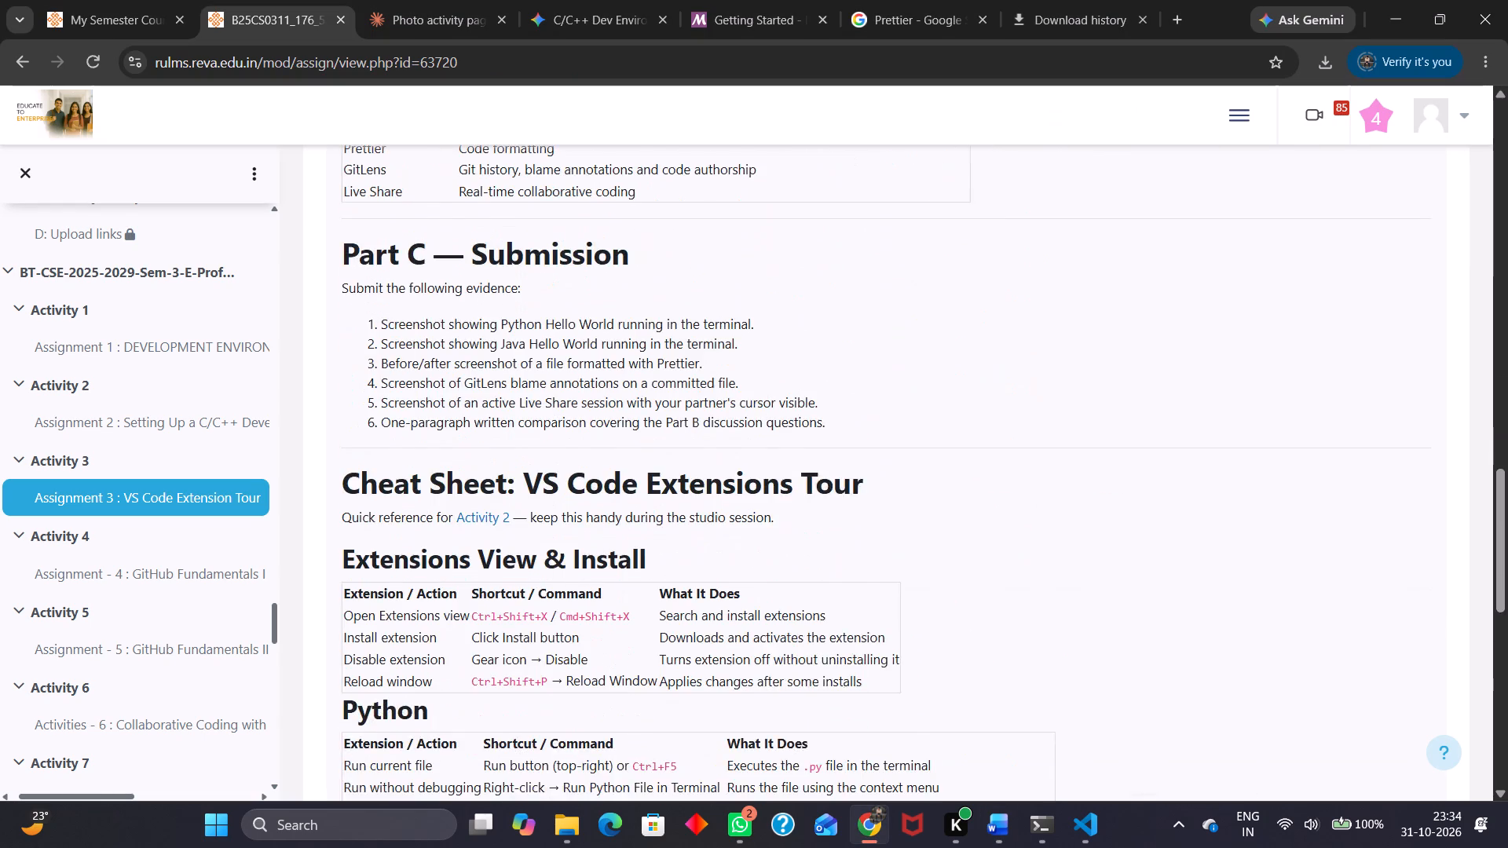
pyautogui.scroll(-8, 768, 415)
pyautogui.scroll(5, 768, 415)
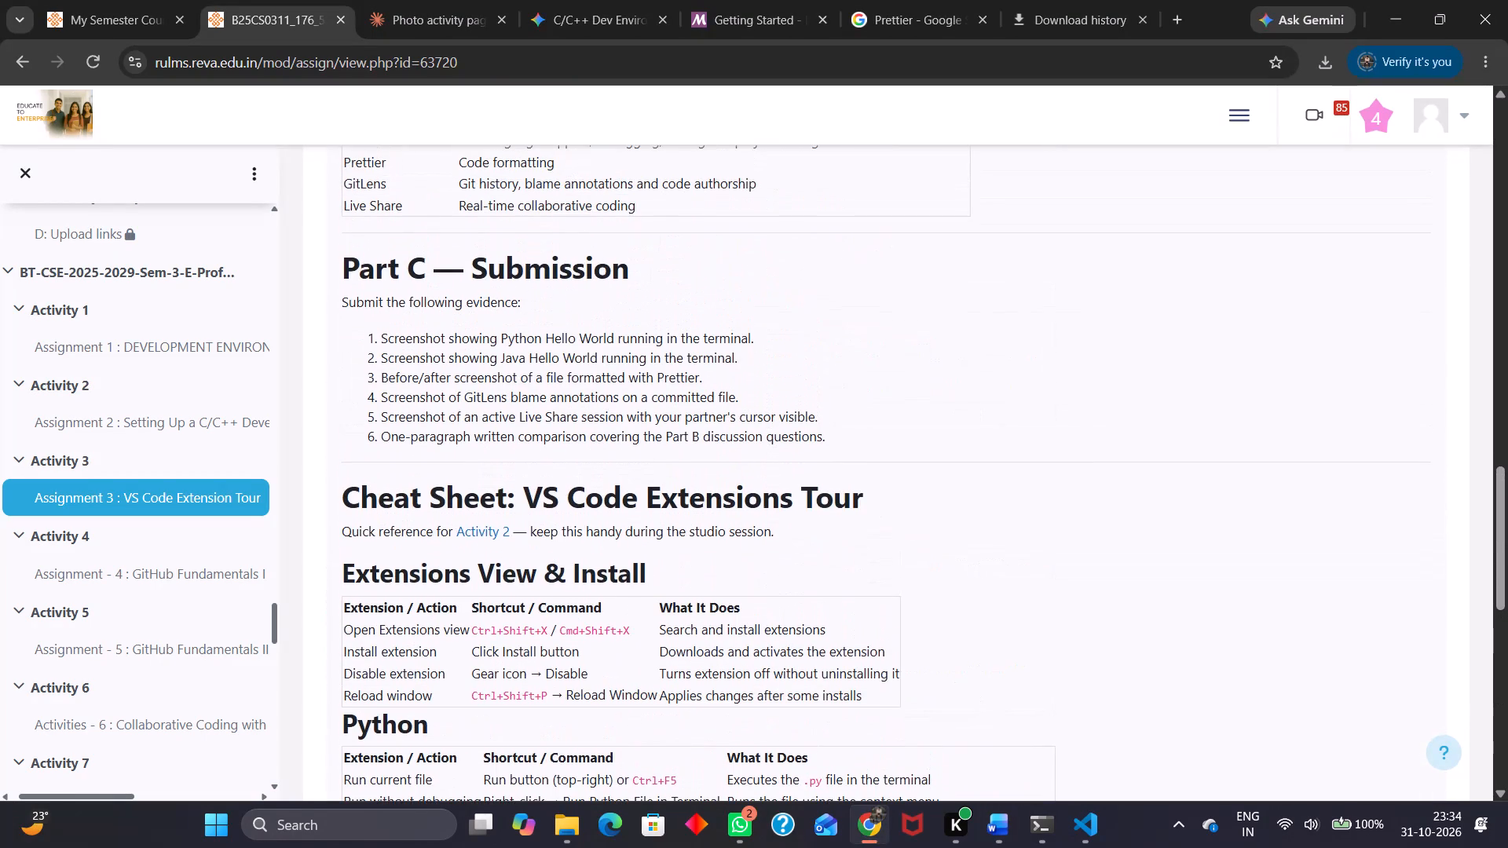
pyautogui.scroll(1, 768, 415)
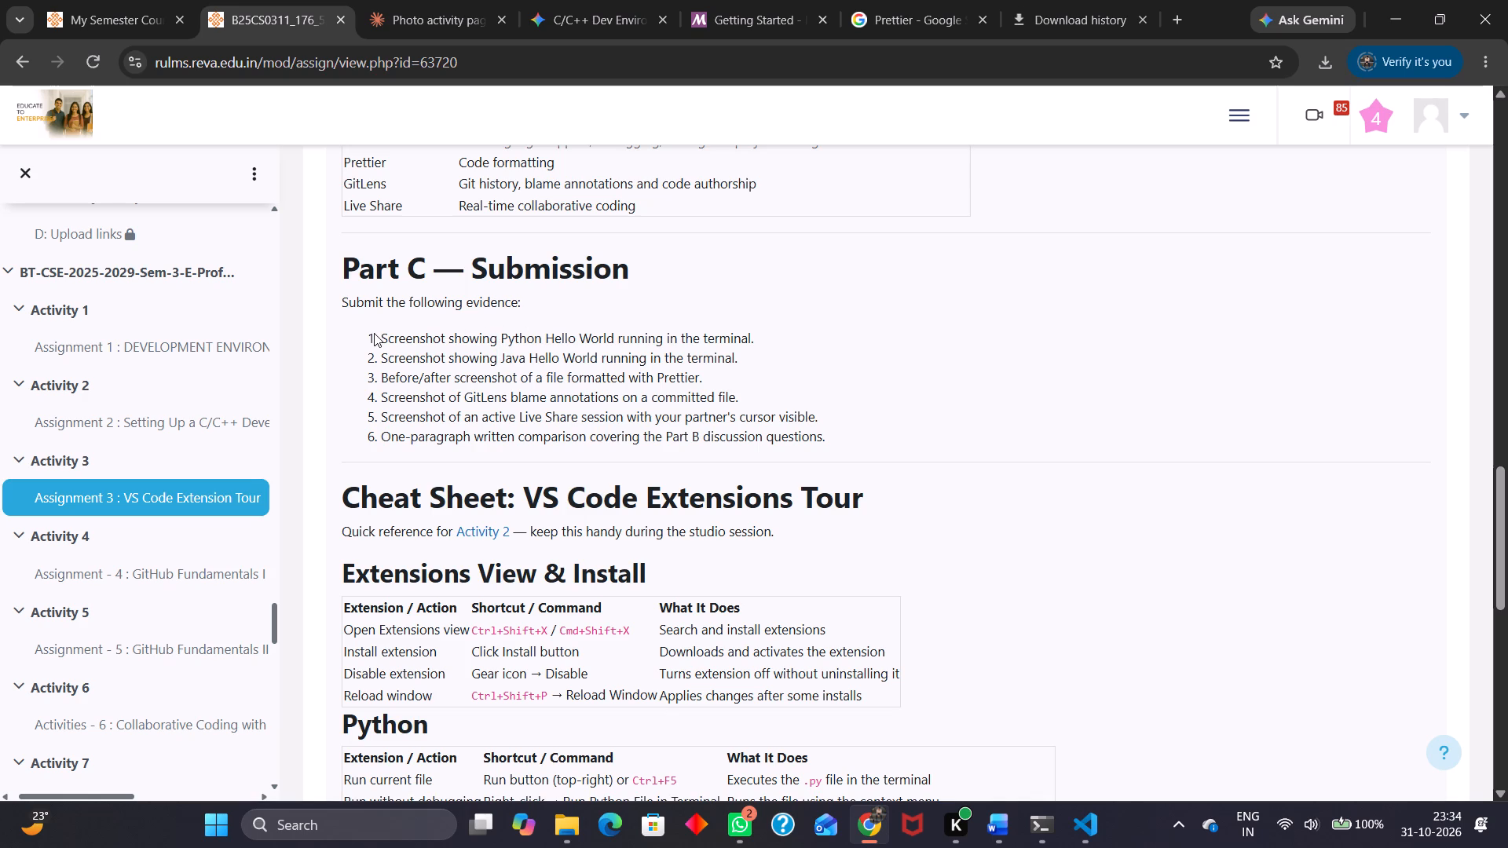
pyautogui.moveTo(367, 333); pyautogui.dragTo(392, 332)
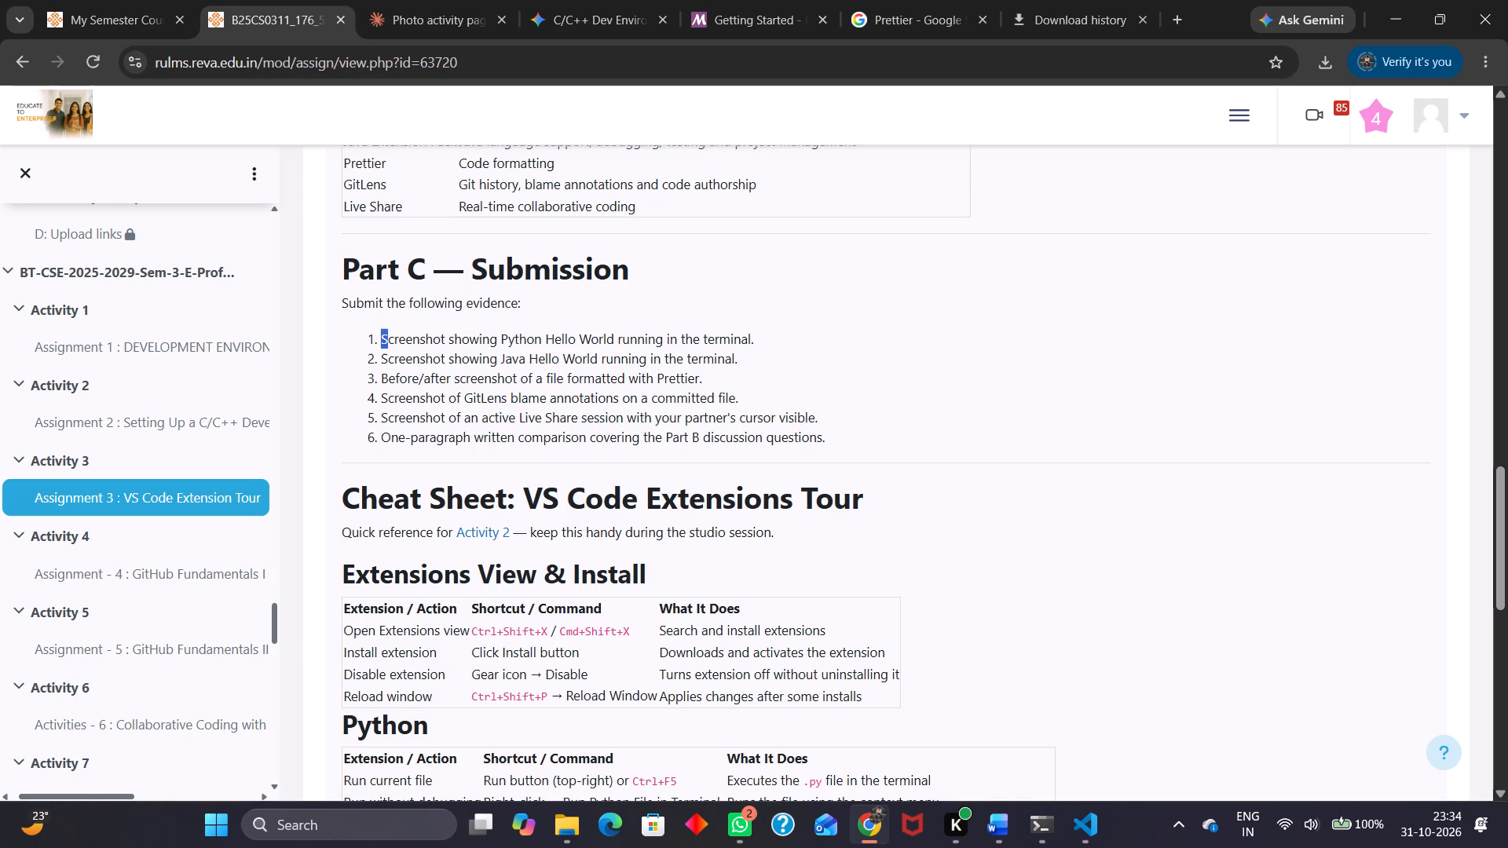
pyautogui.moveTo(392, 332); pyautogui.dragTo(764, 345)
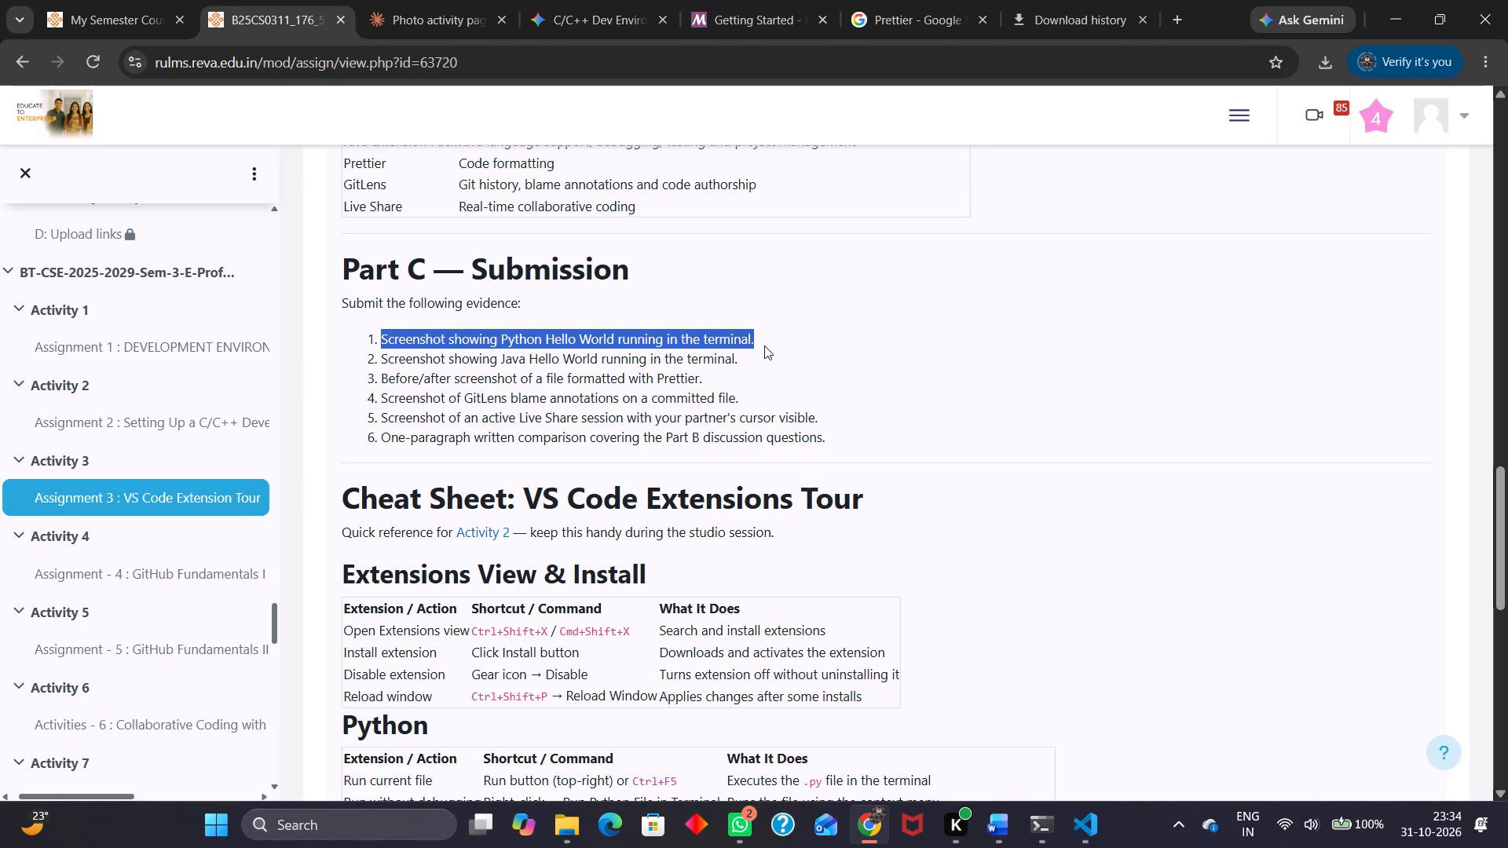
pyautogui.moveTo(764, 345); pyautogui.dragTo(761, 345)
pyautogui.hotkey('ctrl', 'c')
pyautogui.hotkey('alt', 'Tab')
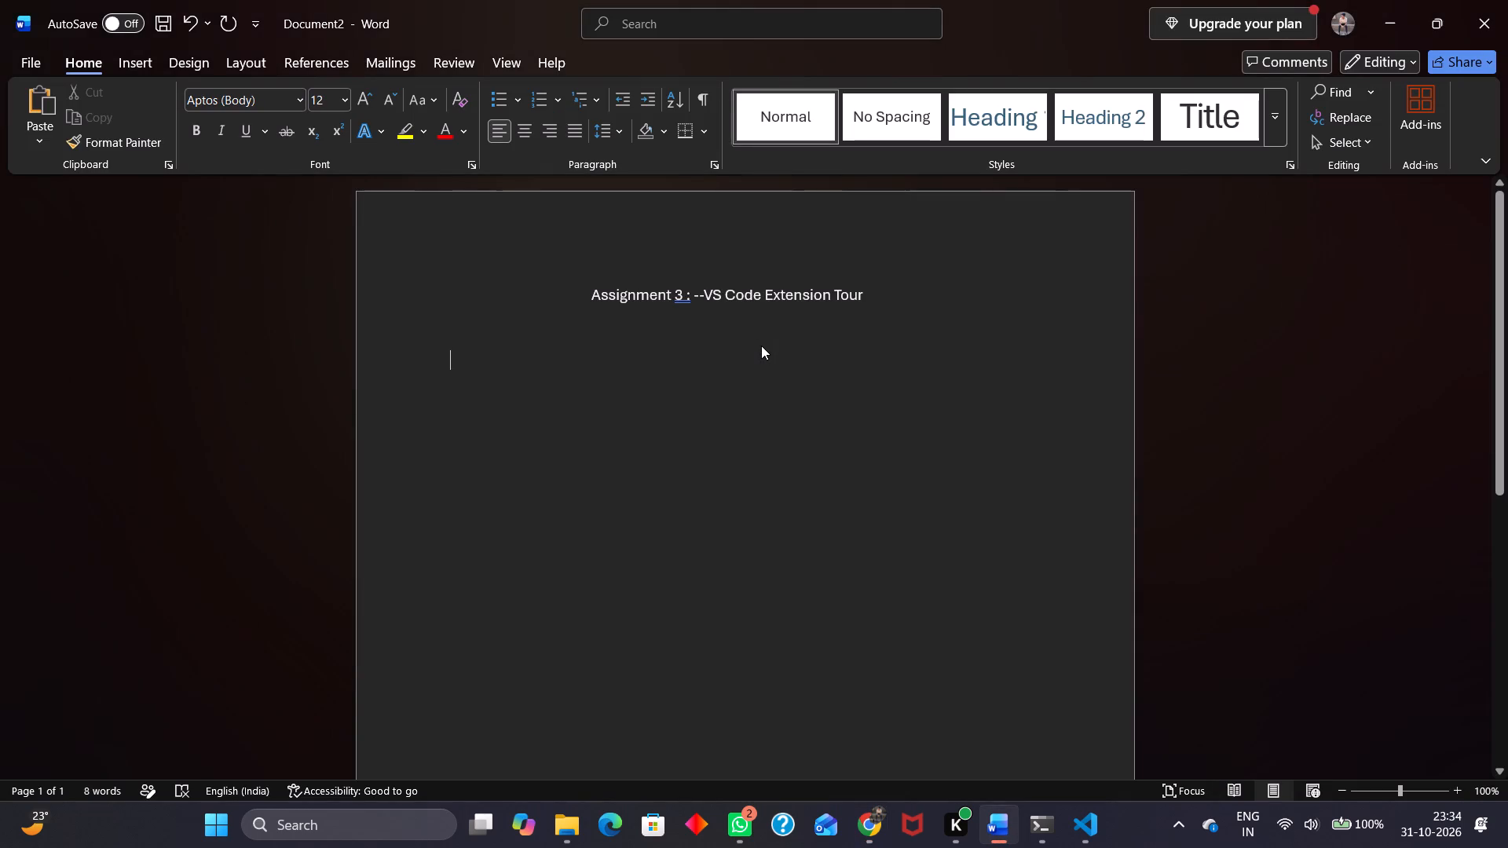
pyautogui.press('1')
pyautogui.press('.')
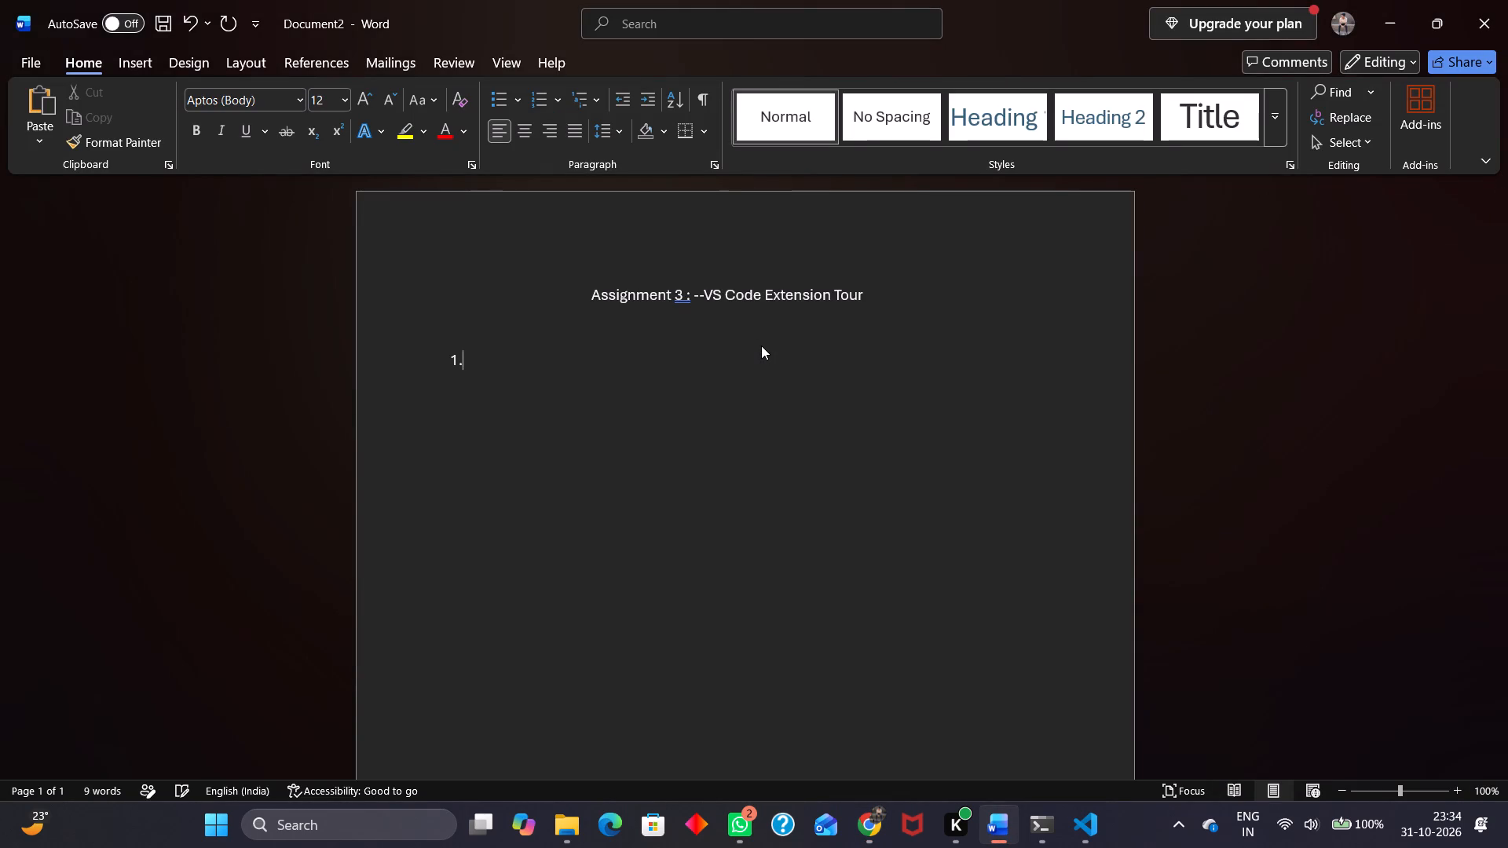
pyautogui.hotkey('ctrl', 'v')
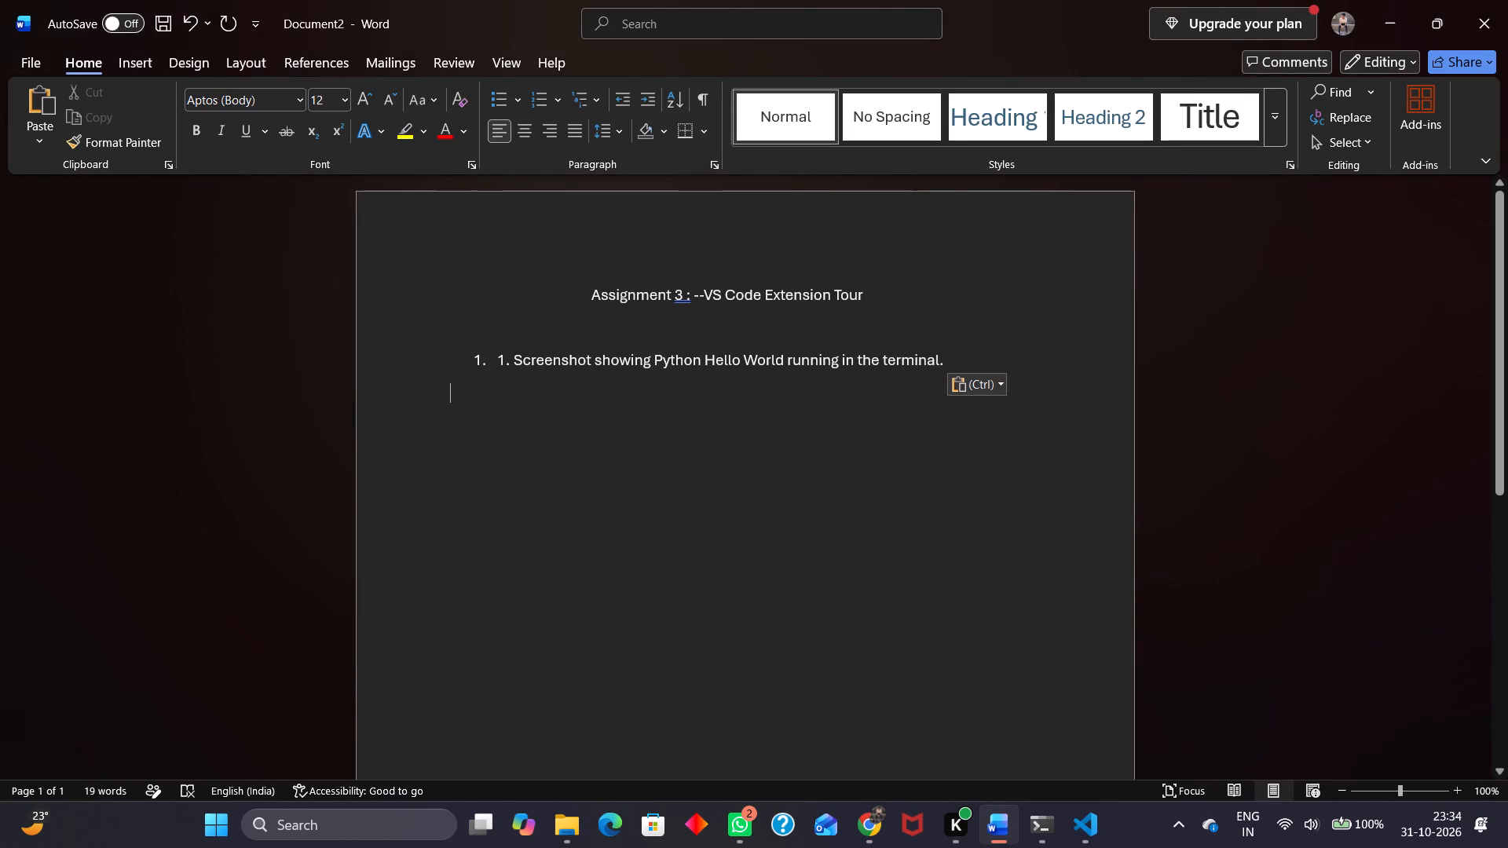
# Remove the duplicate automatic number from the pasted Python item, keeping one blank line between it and the title.
pyautogui.click(498, 359)
pyautogui.press('BackSpace')
pyautogui.press('BackSpace')
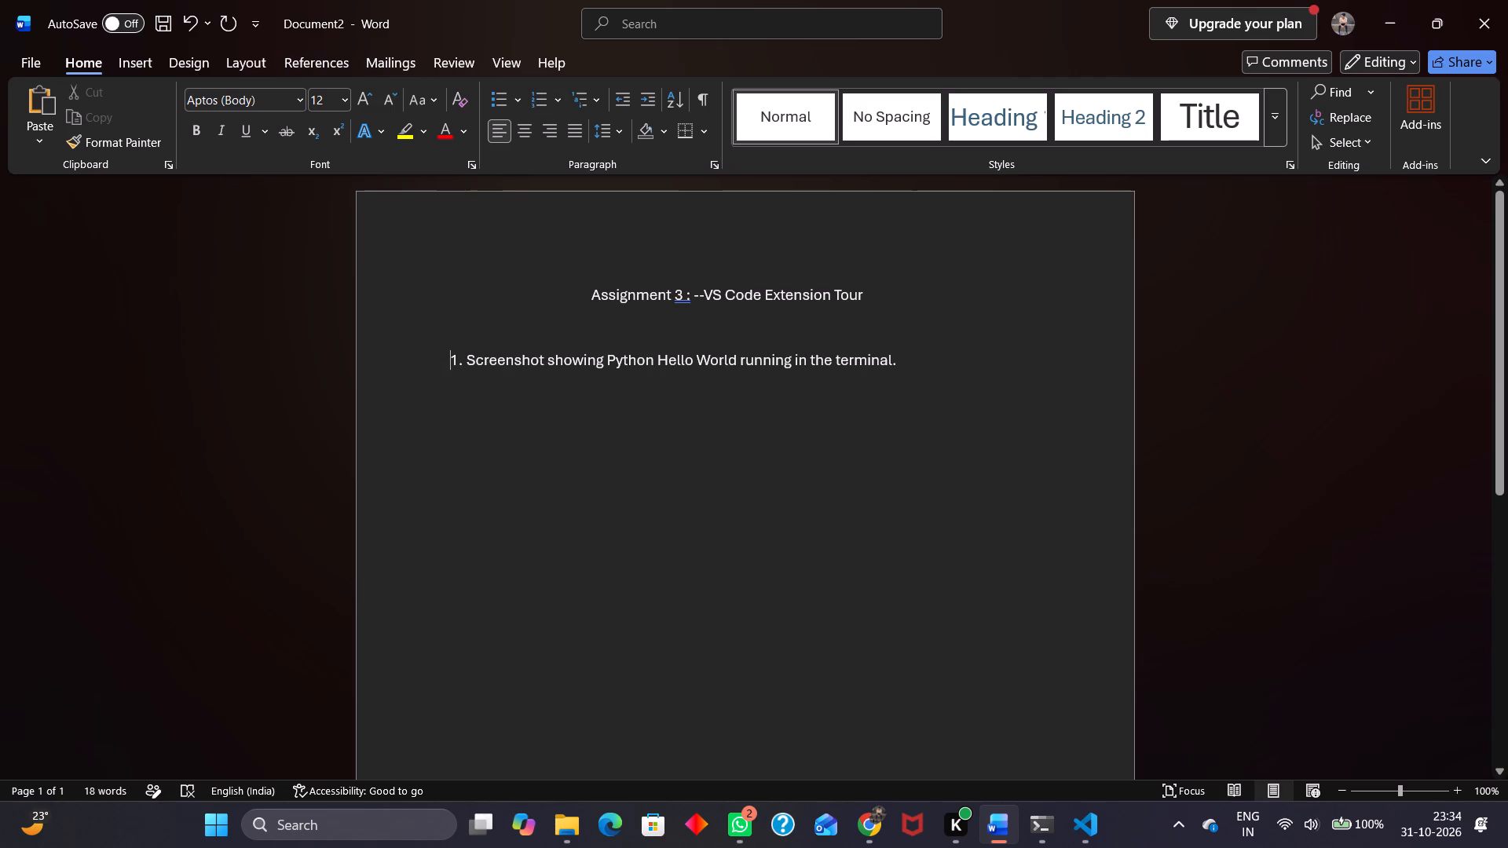
pyautogui.press('BackSpace')
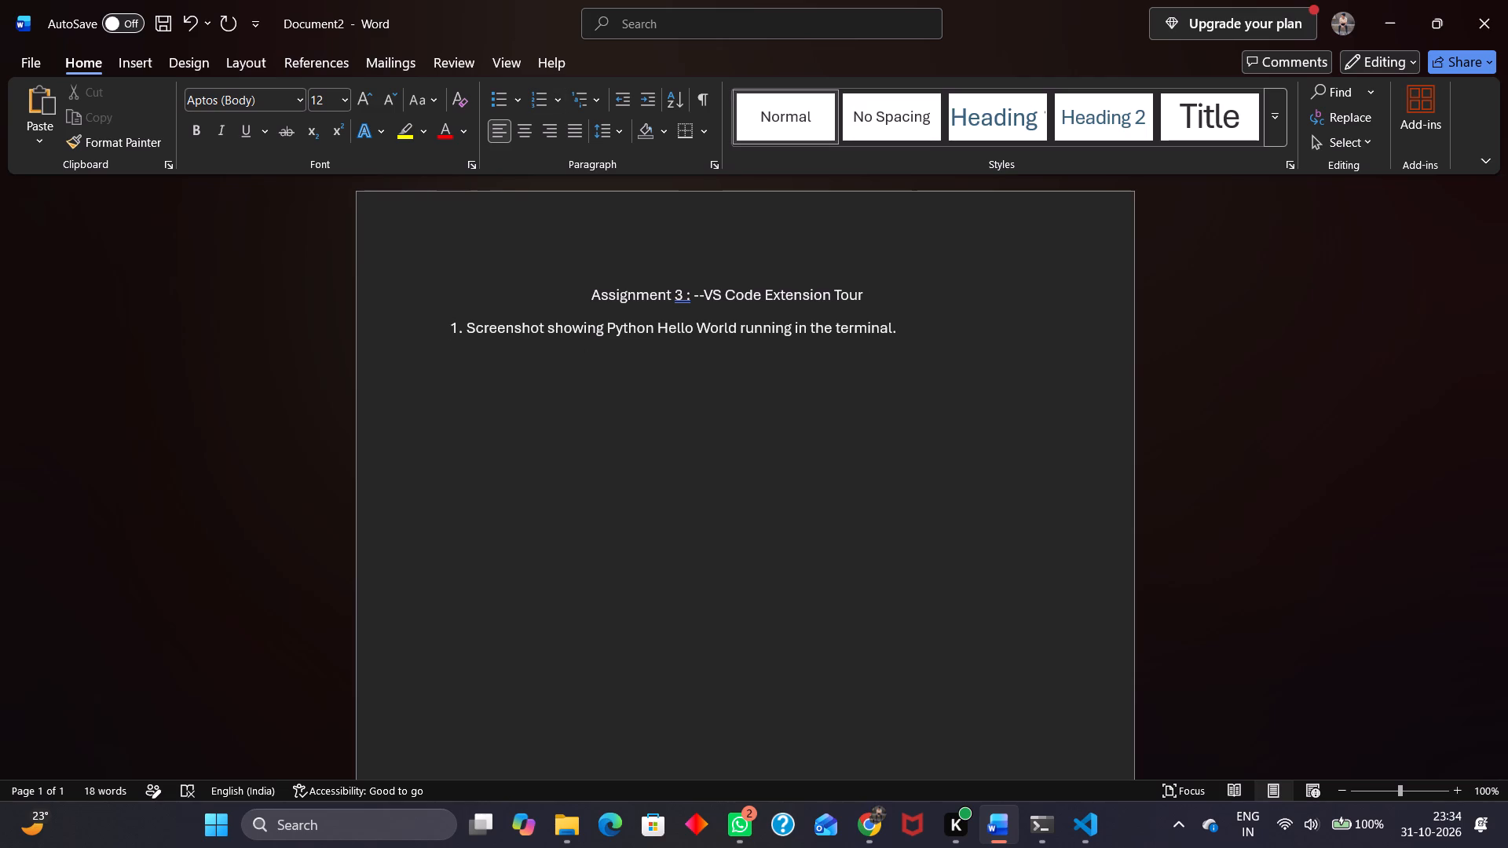
pyautogui.press('Return')
# Replace the full stop at the end of the Python Hello World line with " :-".
pyautogui.click(903, 359)
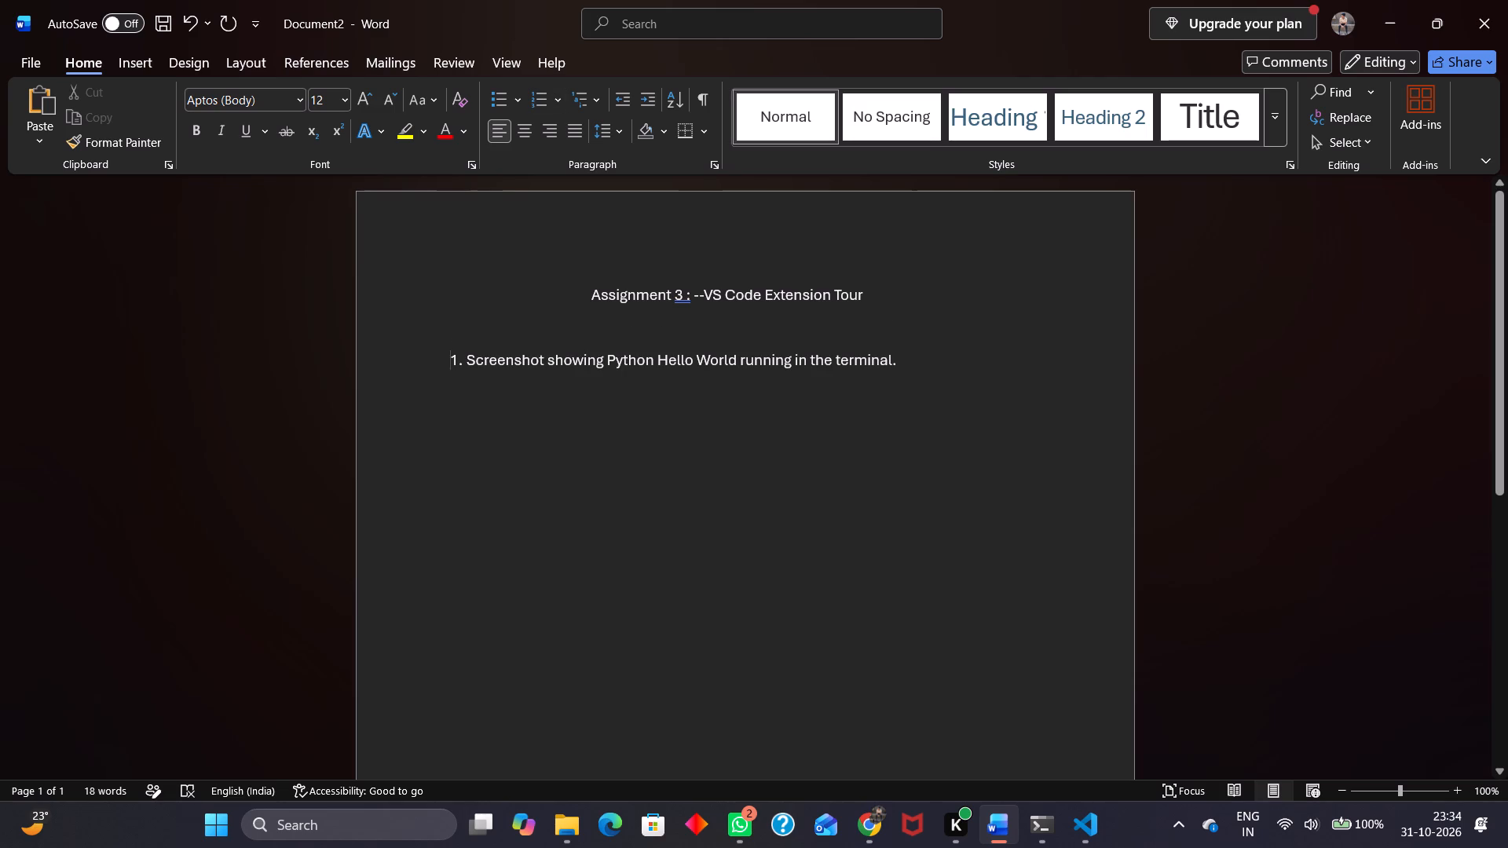
pyautogui.press('BackSpace')
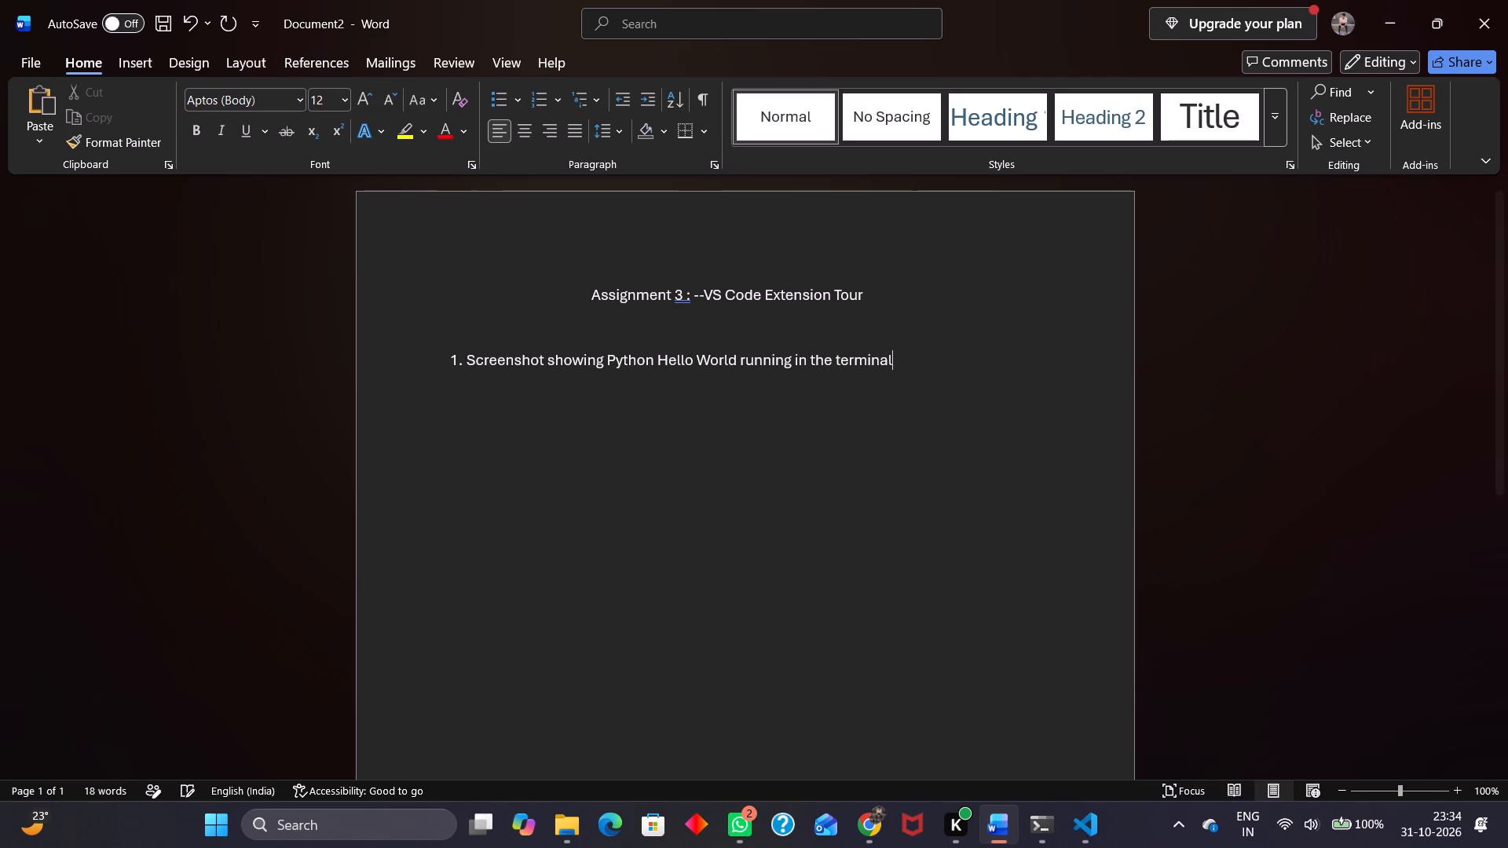
pyautogui.hotkey('shift', ':')
pyautogui.press('BackSpace')
pyautogui.press('space')
pyautogui.hotkey('shift', ':')
pyautogui.press('-')
# Add a new unnumbered, unindented line below the Python Hello World item.
pyautogui.press('Return')
pyautogui.press('BackSpace')
pyautogui.press('BackSpace')
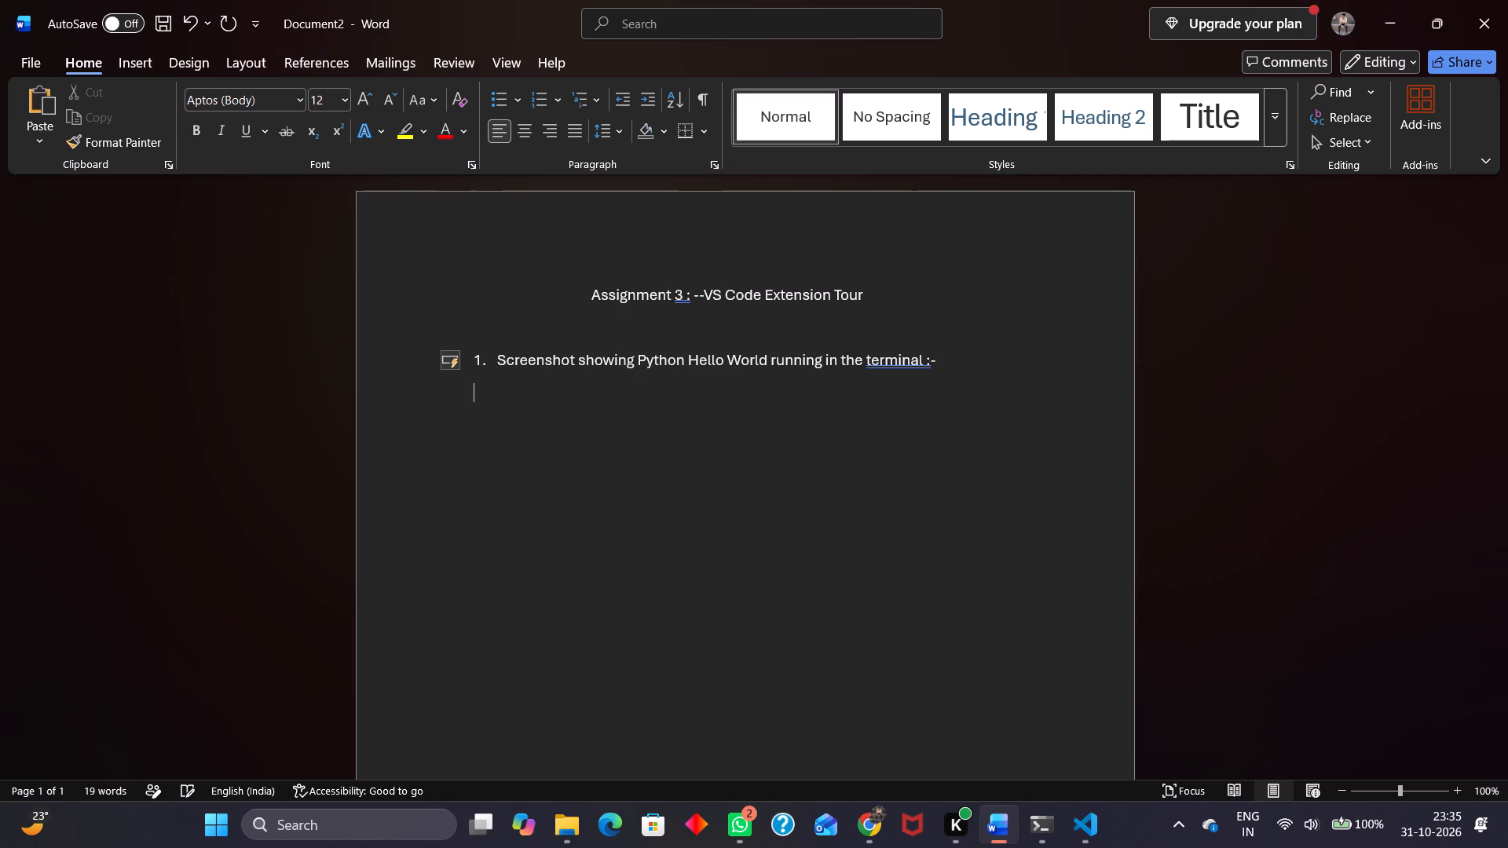
pyautogui.press('BackSpace')
pyautogui.press('Delete')
# Replace the automatic number of the Python Hello World item with a plain "1." at the unindented line start.
pyautogui.click(479, 357)
pyautogui.click(506, 356)
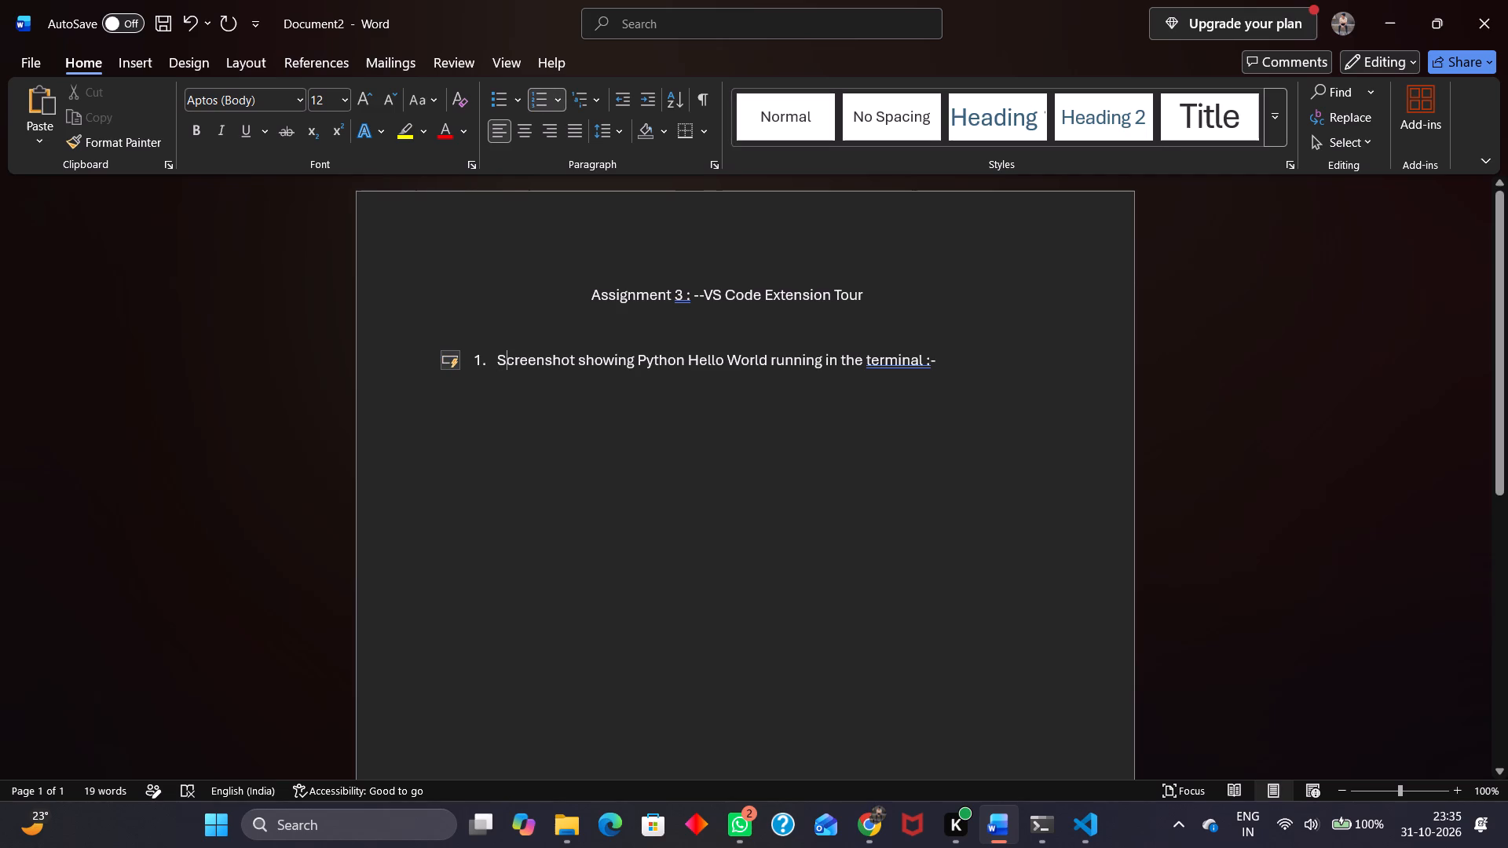
pyautogui.click(500, 359)
pyautogui.press('BackSpace')
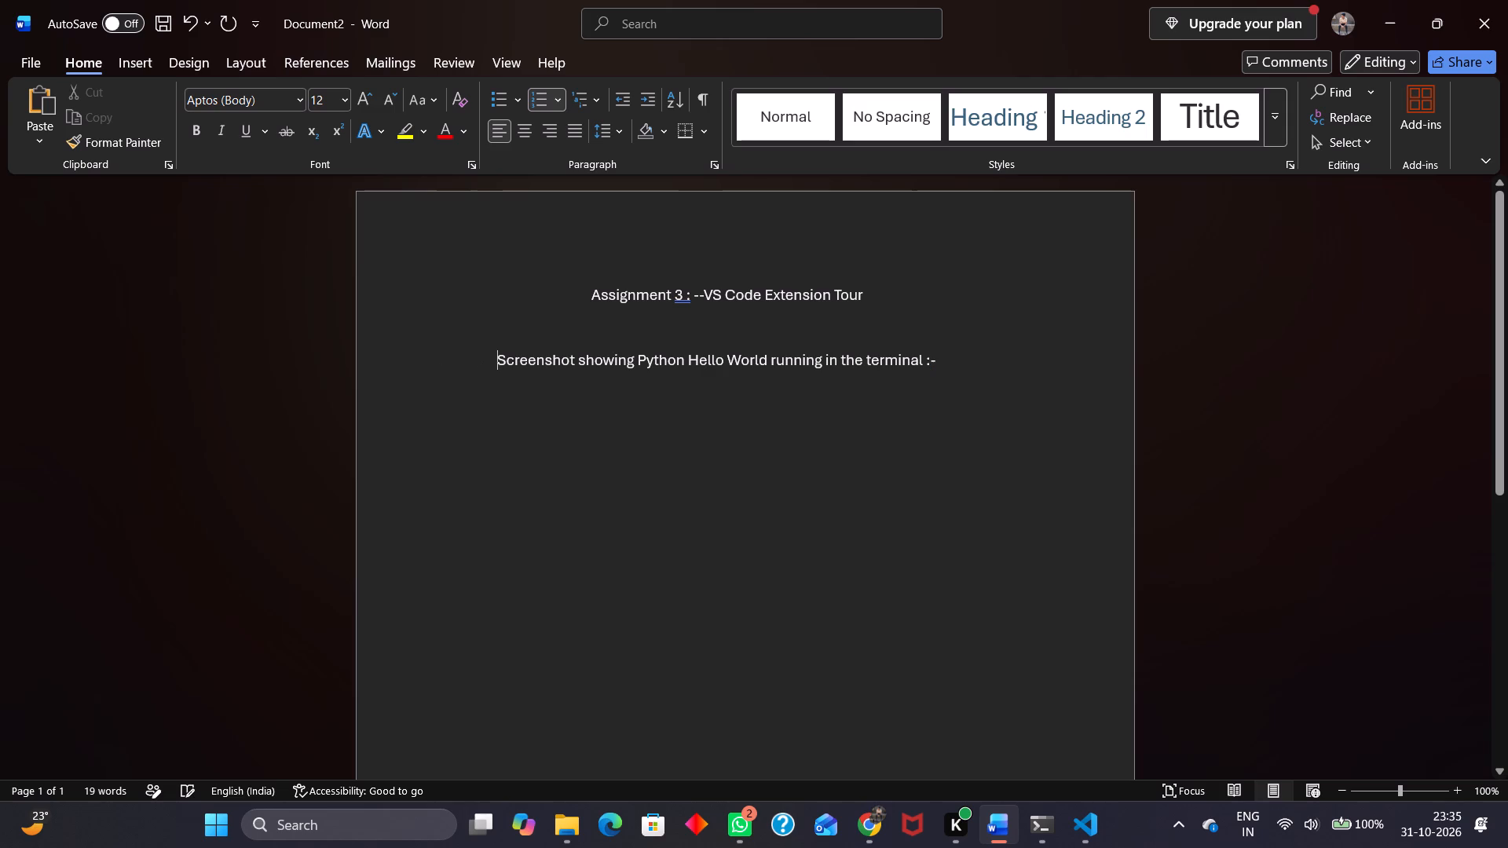
pyautogui.press('BackSpace')
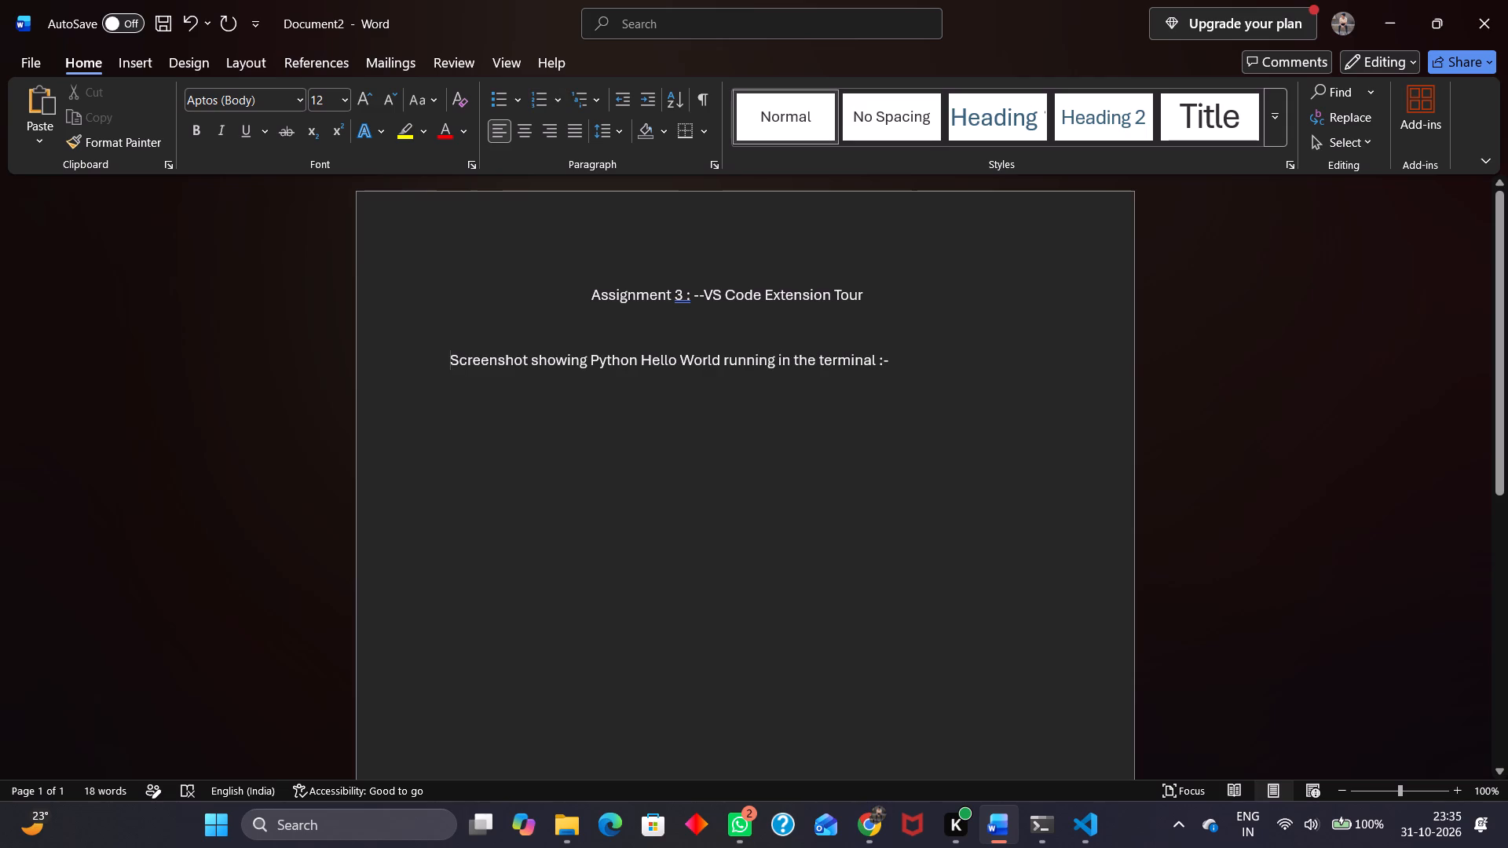
pyautogui.write('1.')
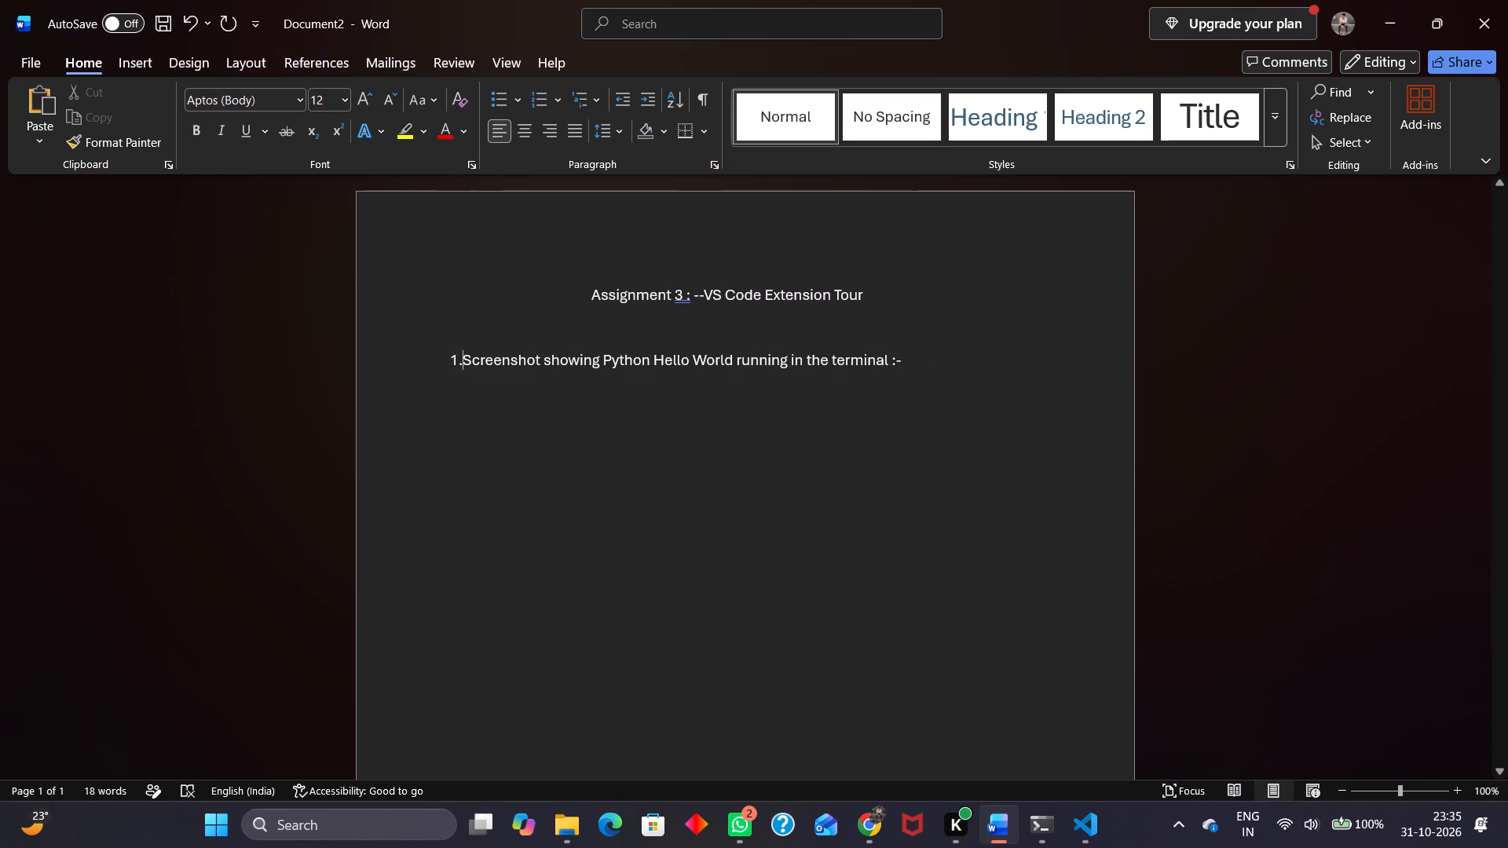
pyautogui.click(477, 394)
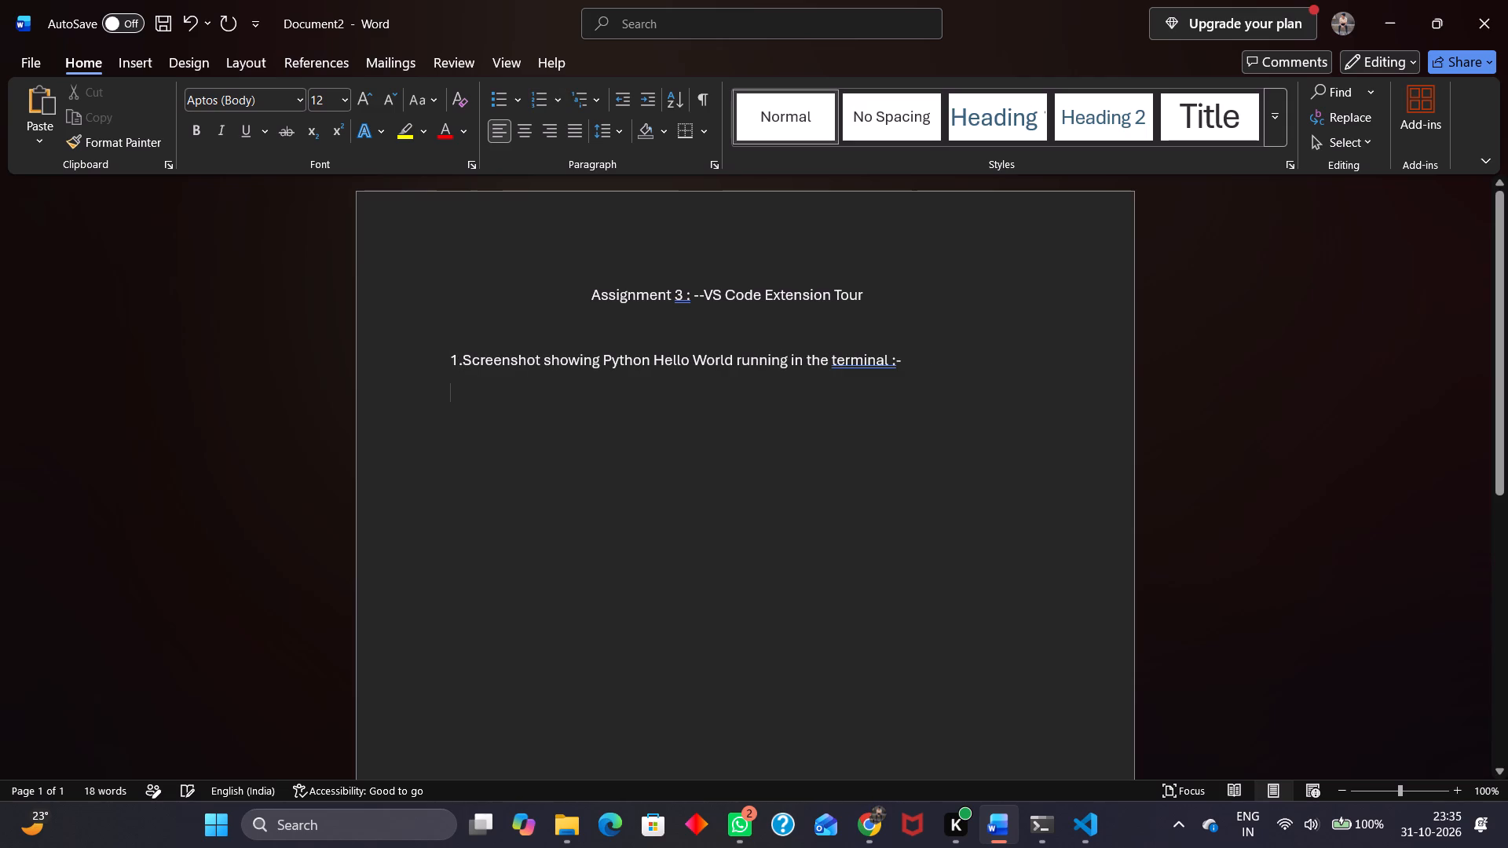
pyautogui.hotkey('alt', 'Tab')
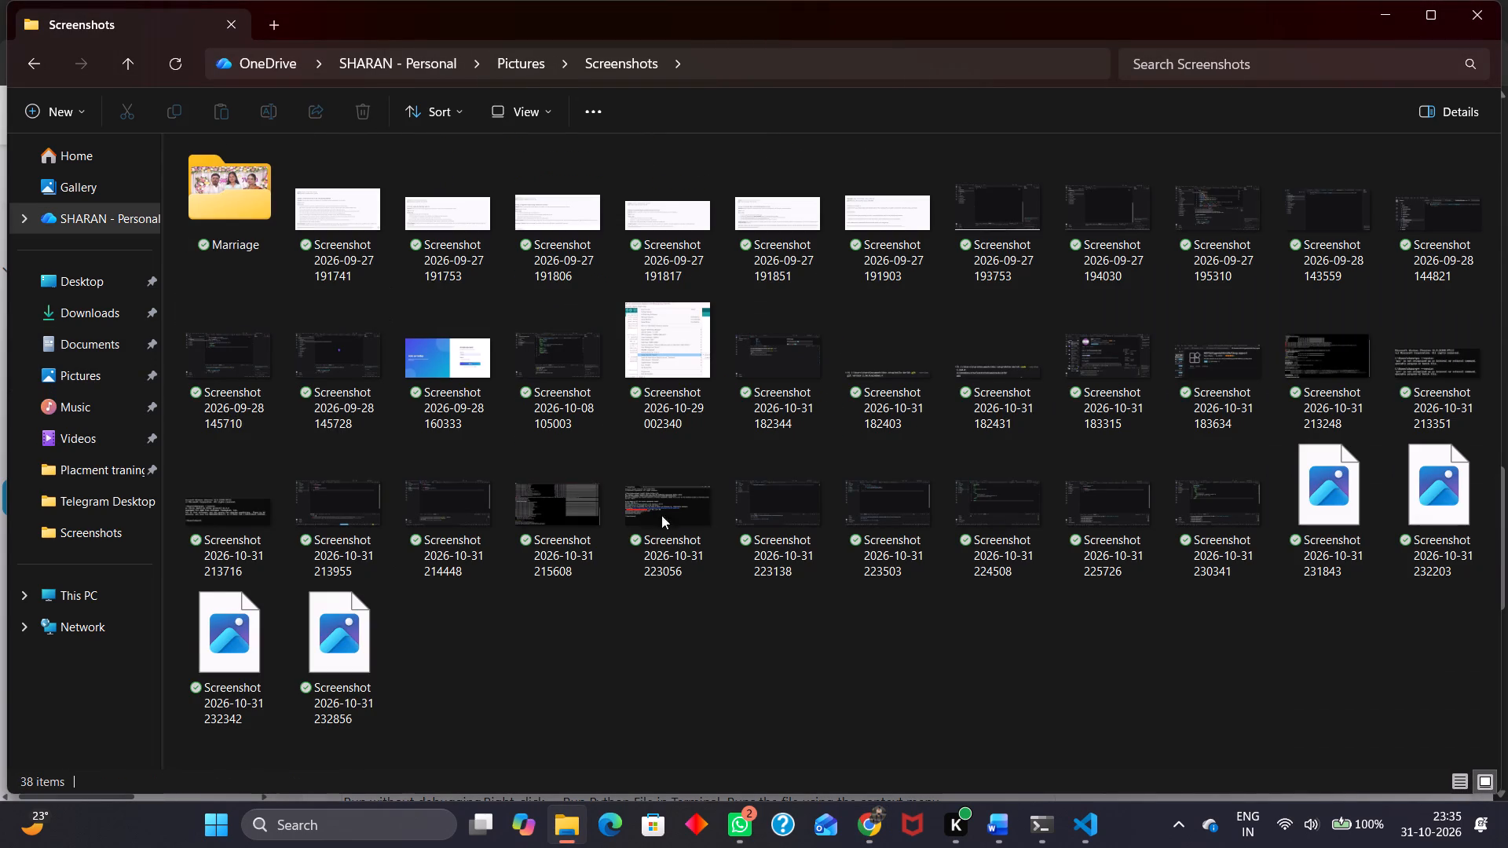
pyautogui.doubleClick(651, 513)
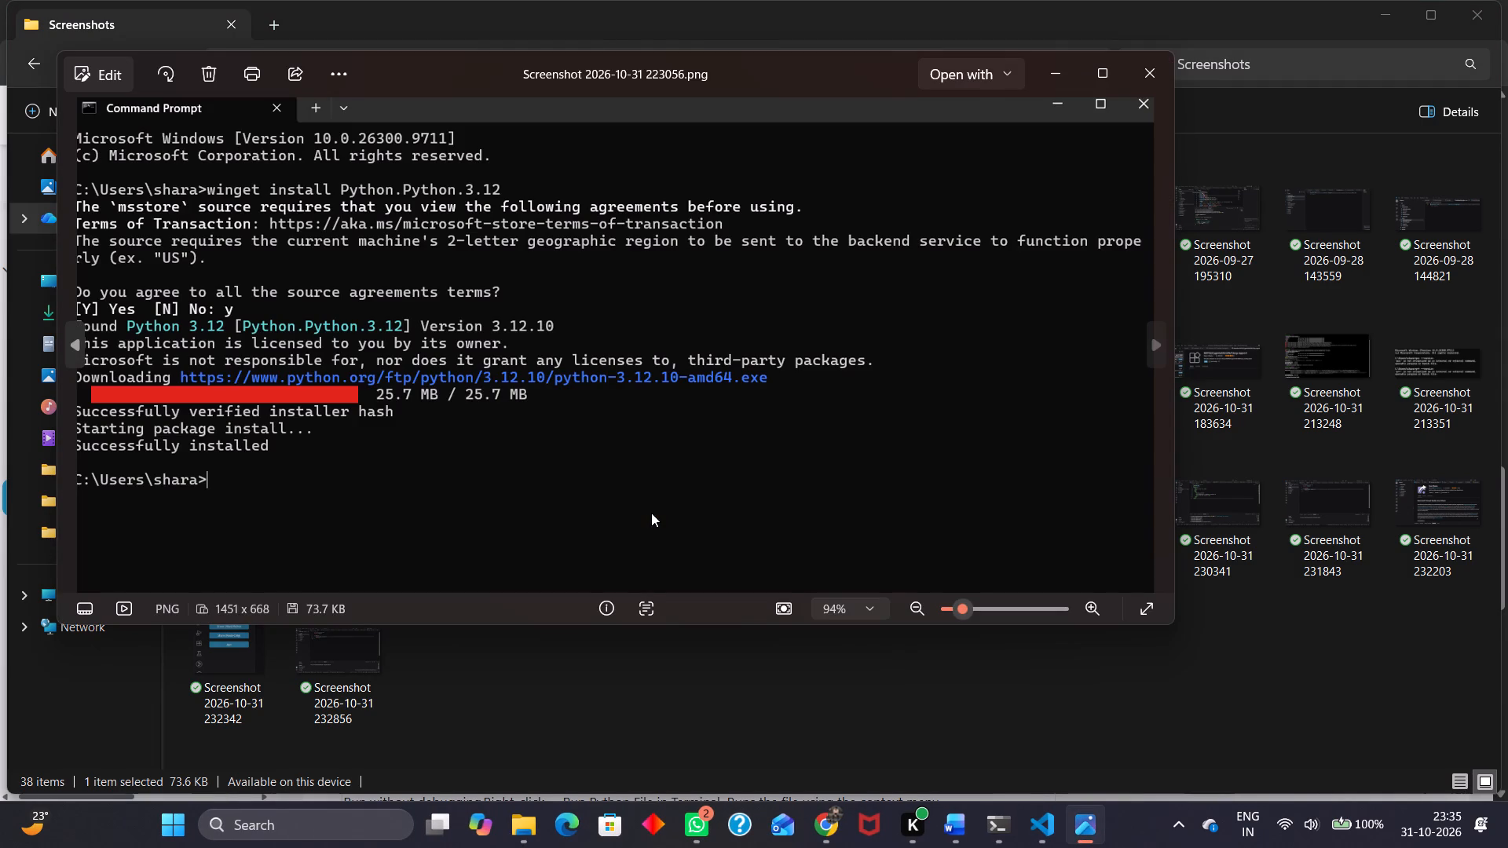
pyautogui.click(1144, 75)
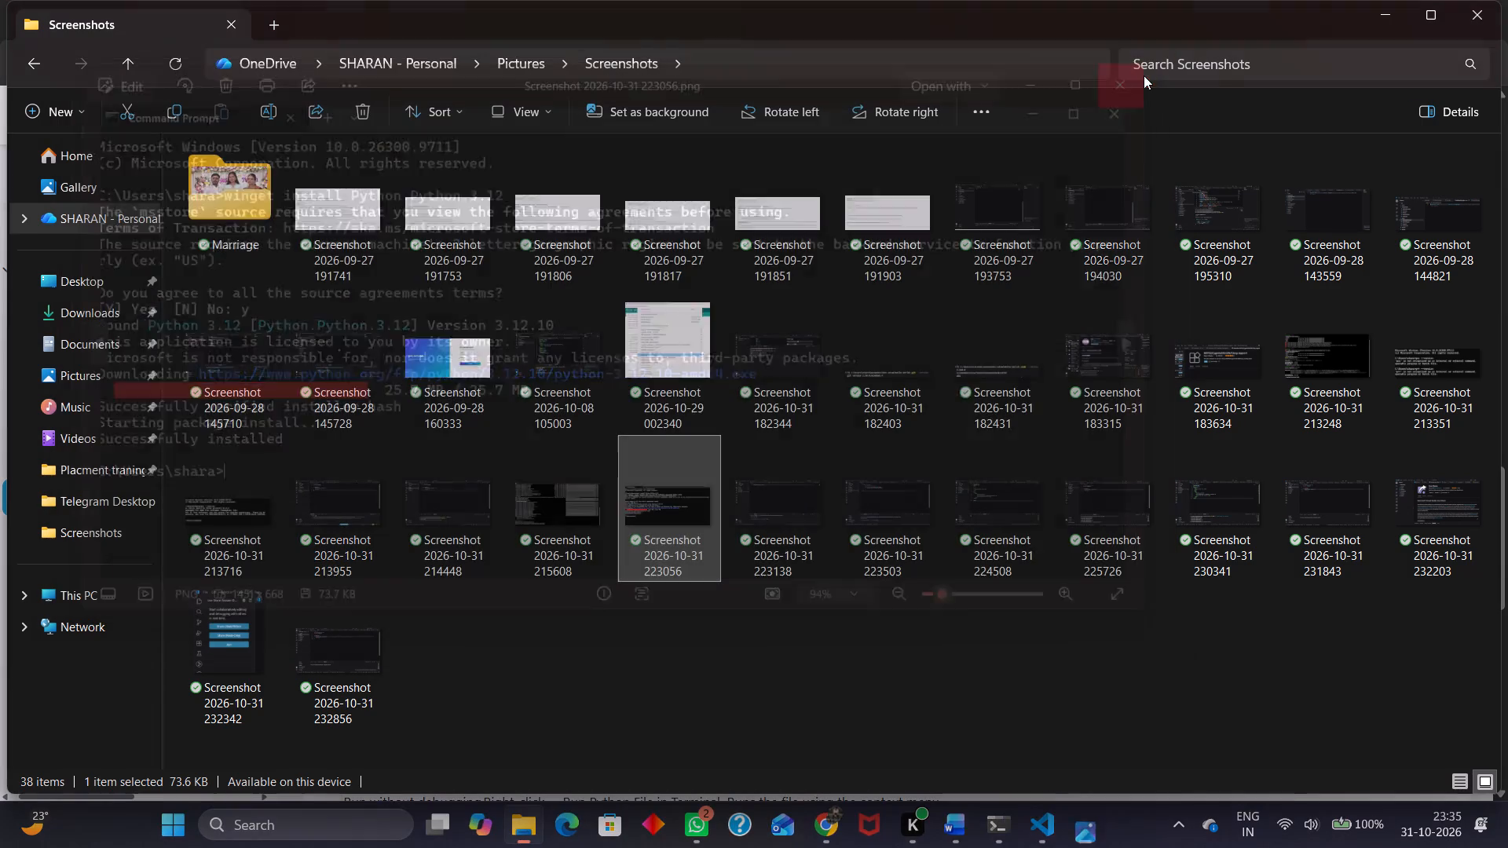
pyautogui.hotkey('alt', 'Tab')
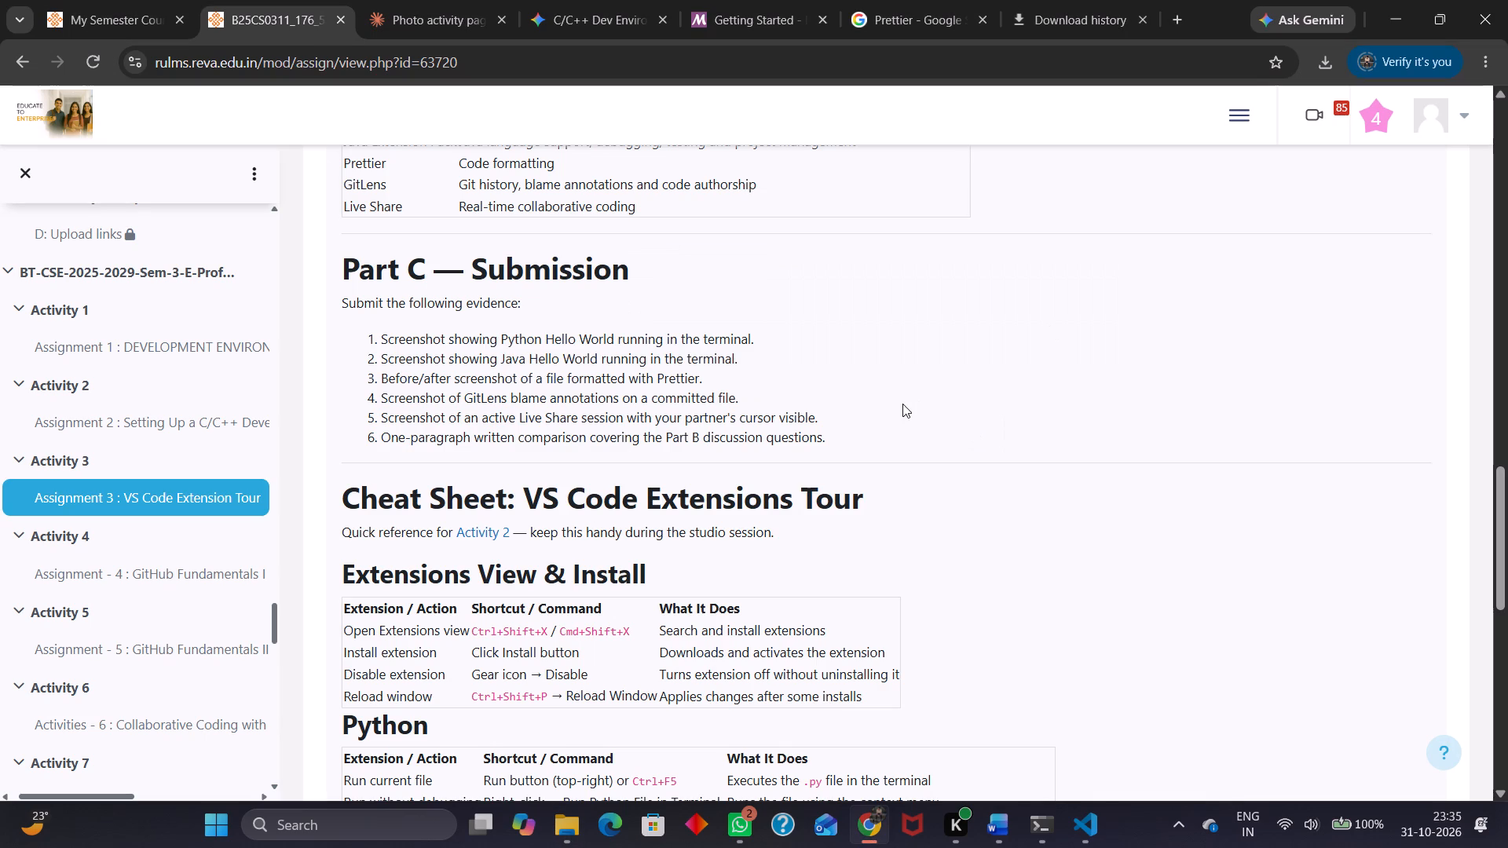
pyautogui.hotkey('alt', 'Tab')
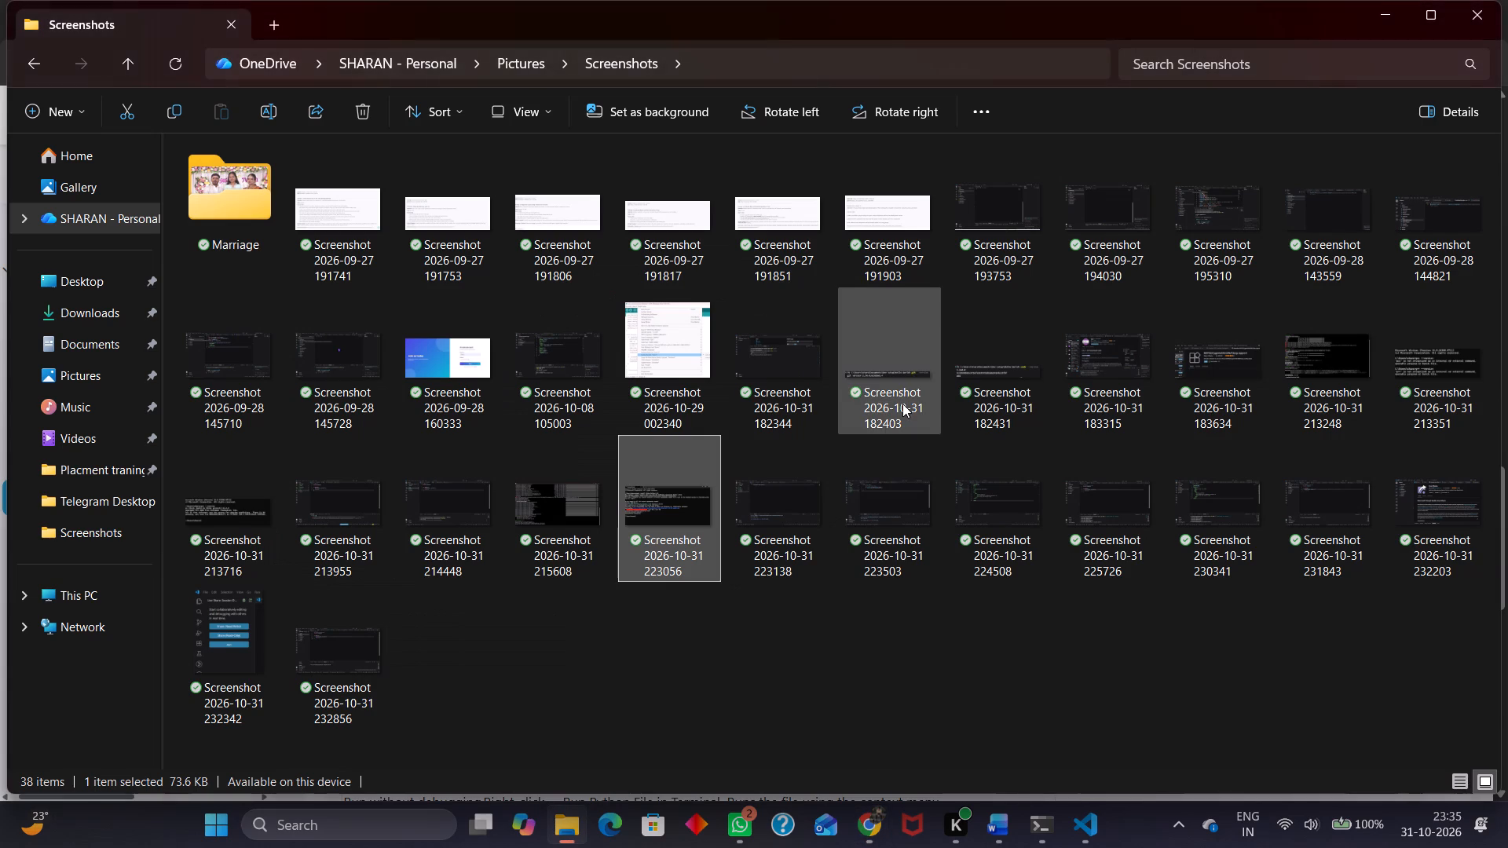
pyautogui.doubleClick(784, 494)
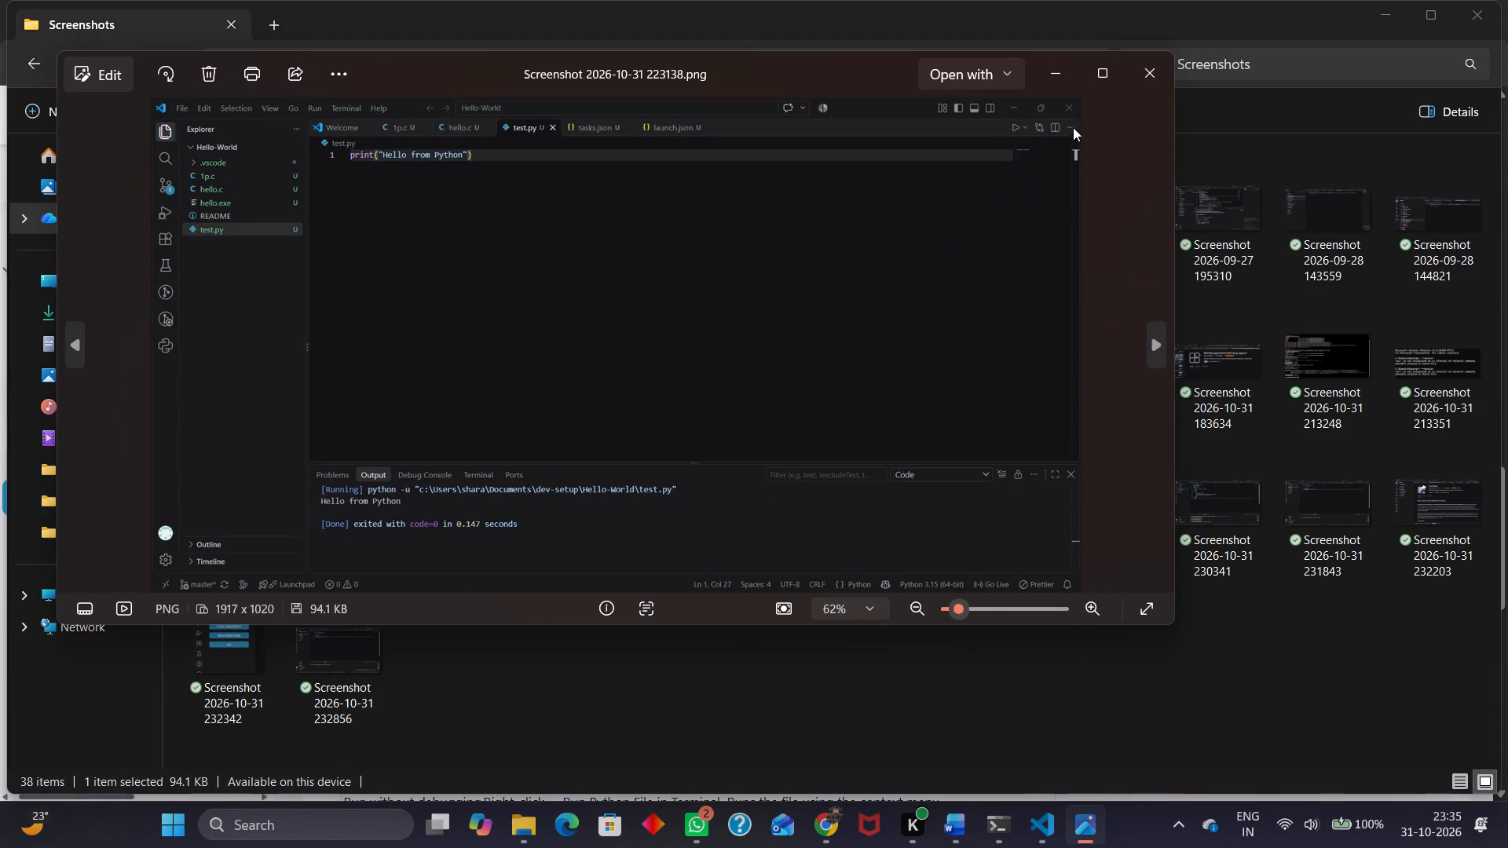
pyautogui.click(1156, 70)
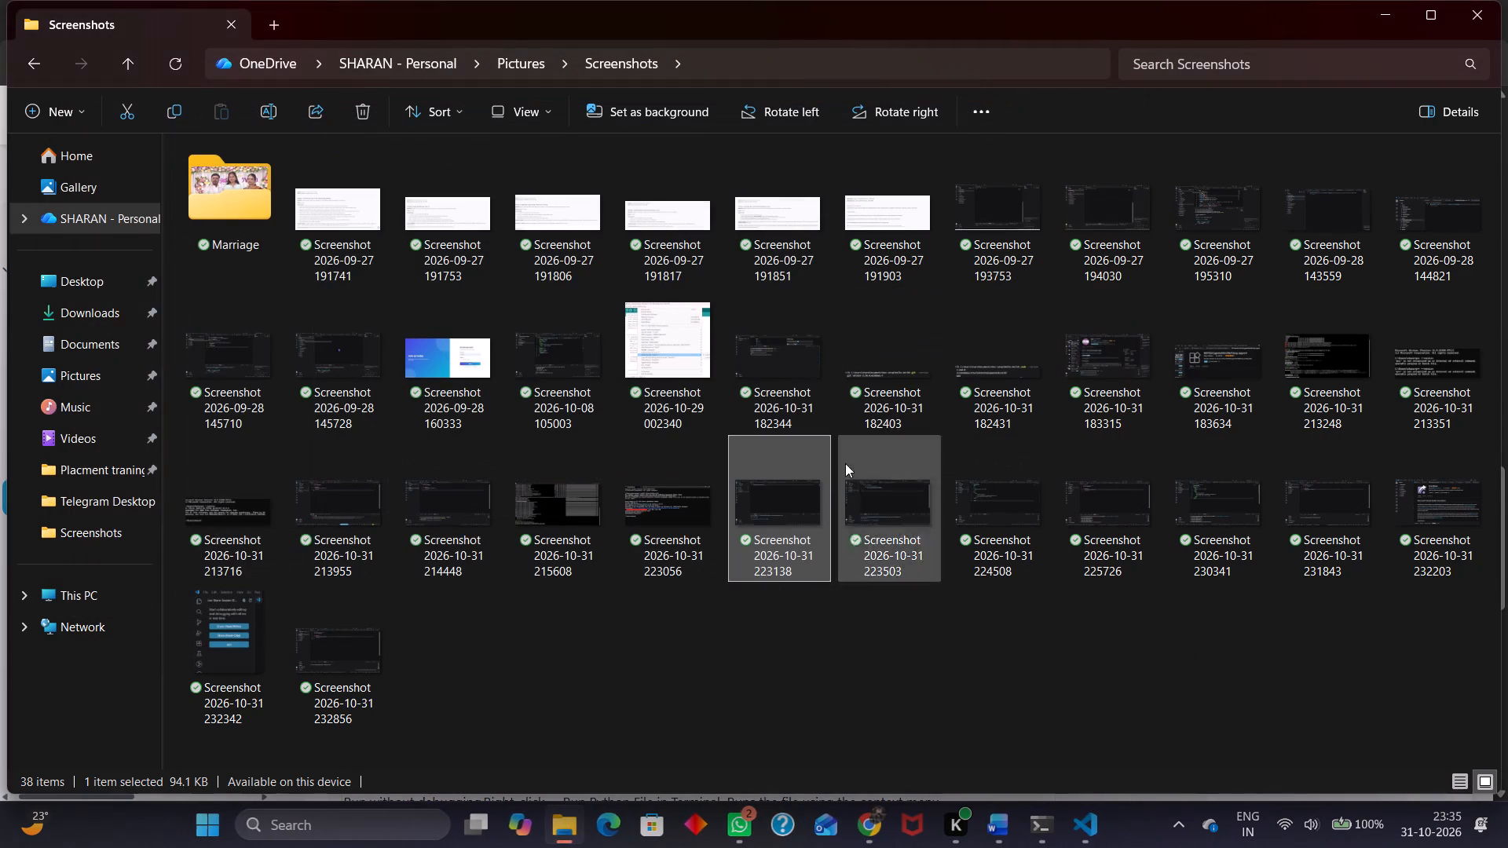
pyautogui.moveTo(797, 495); pyautogui.dragTo(874, 701)
pyautogui.hotkey('alt', 'Tab')
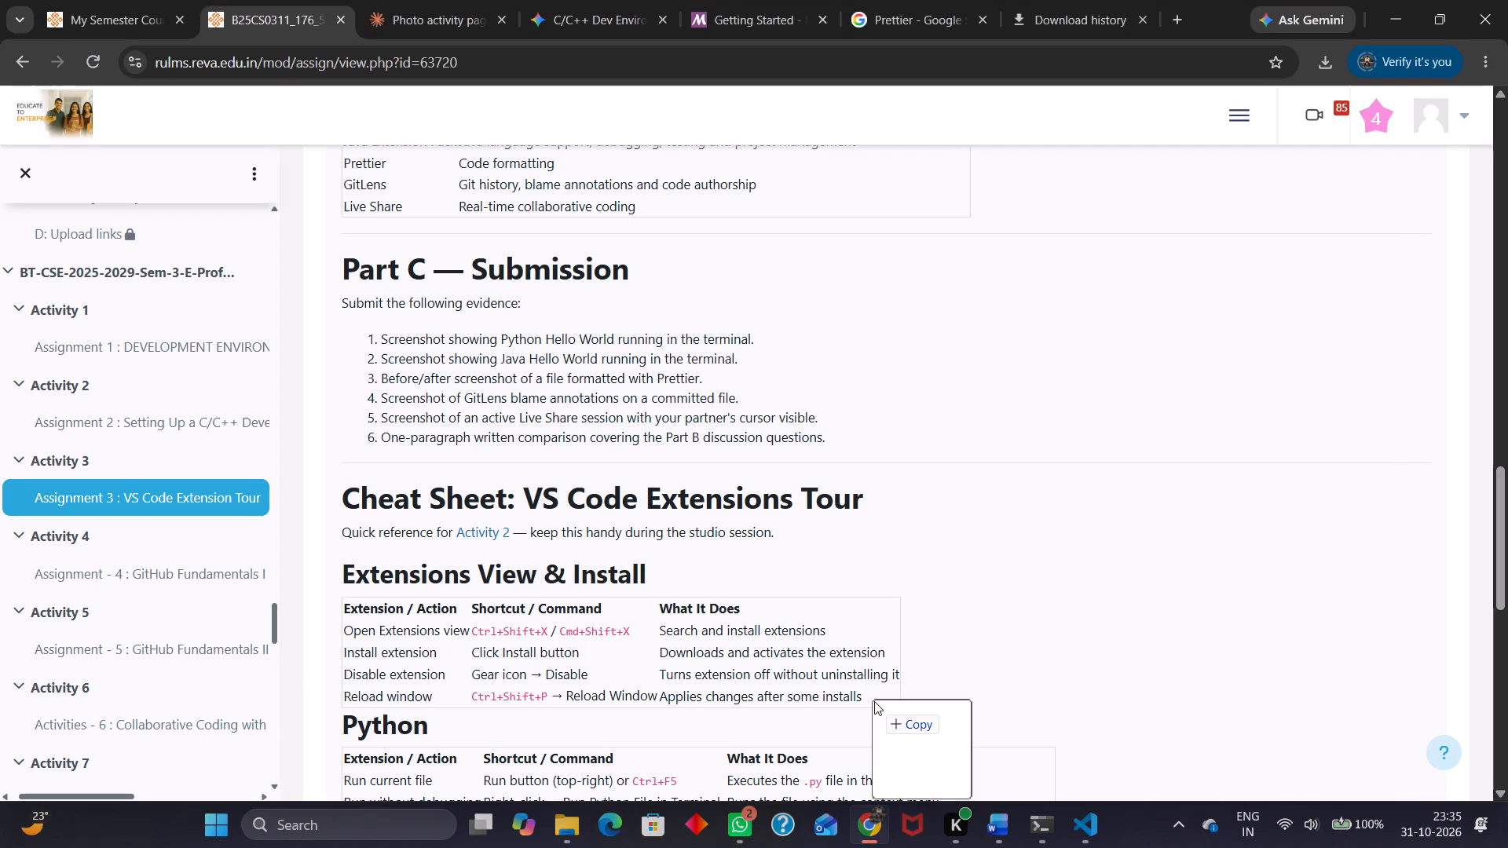
pyautogui.hotkey('alt', 'Tab')
pyautogui.moveTo(874, 701); pyautogui.dragTo(540, 409)
pyautogui.hotkey('alt', 'Tab')
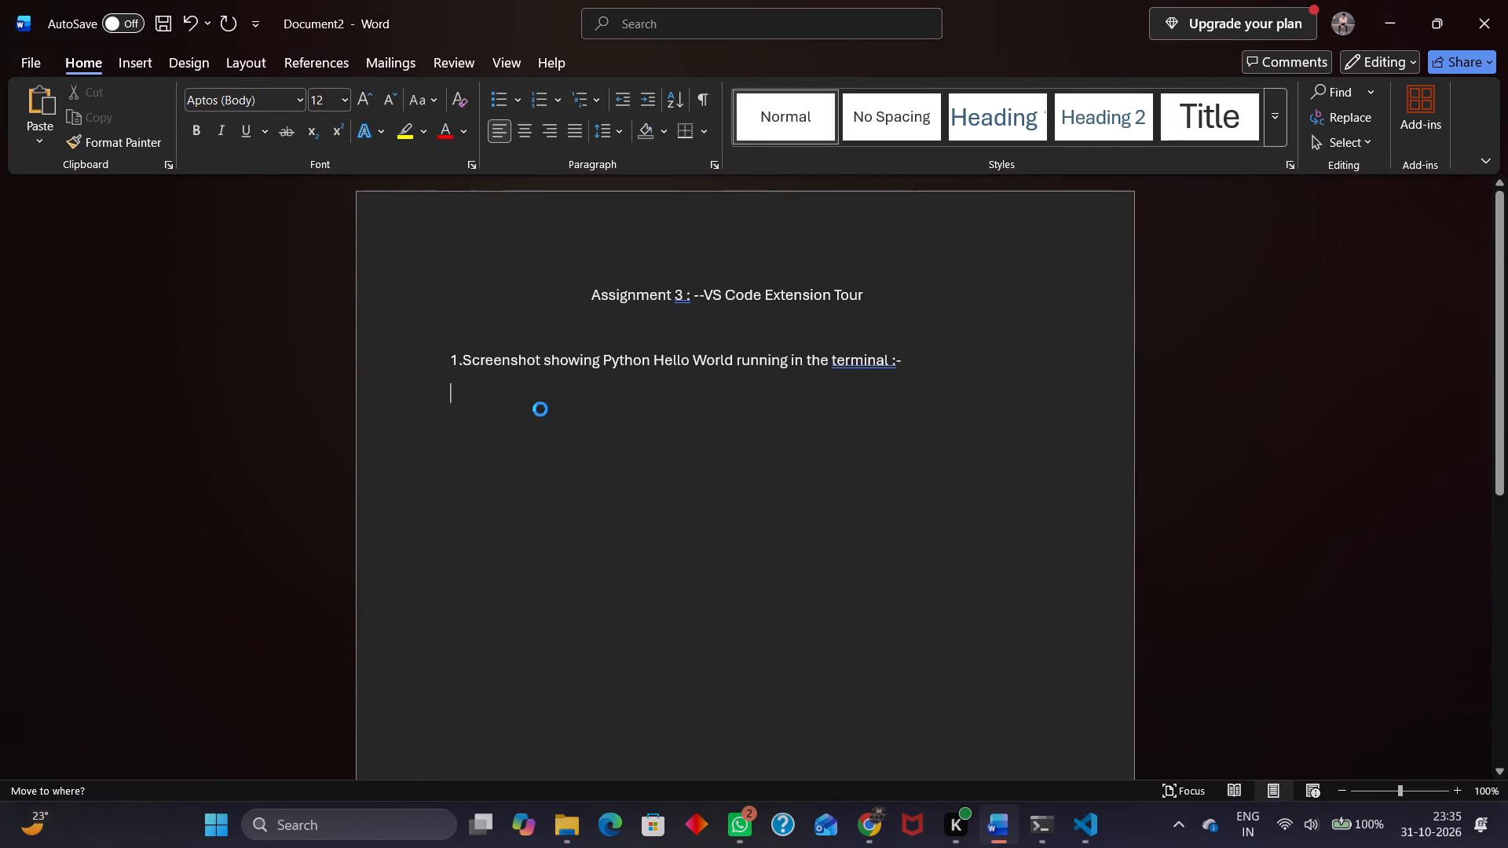
# Below the Python image, add "2." and paste "Screenshot showing Java Hello World running in the terminal." copied from Part C of the assignment page.
pyautogui.scroll(-1, 564, 605)
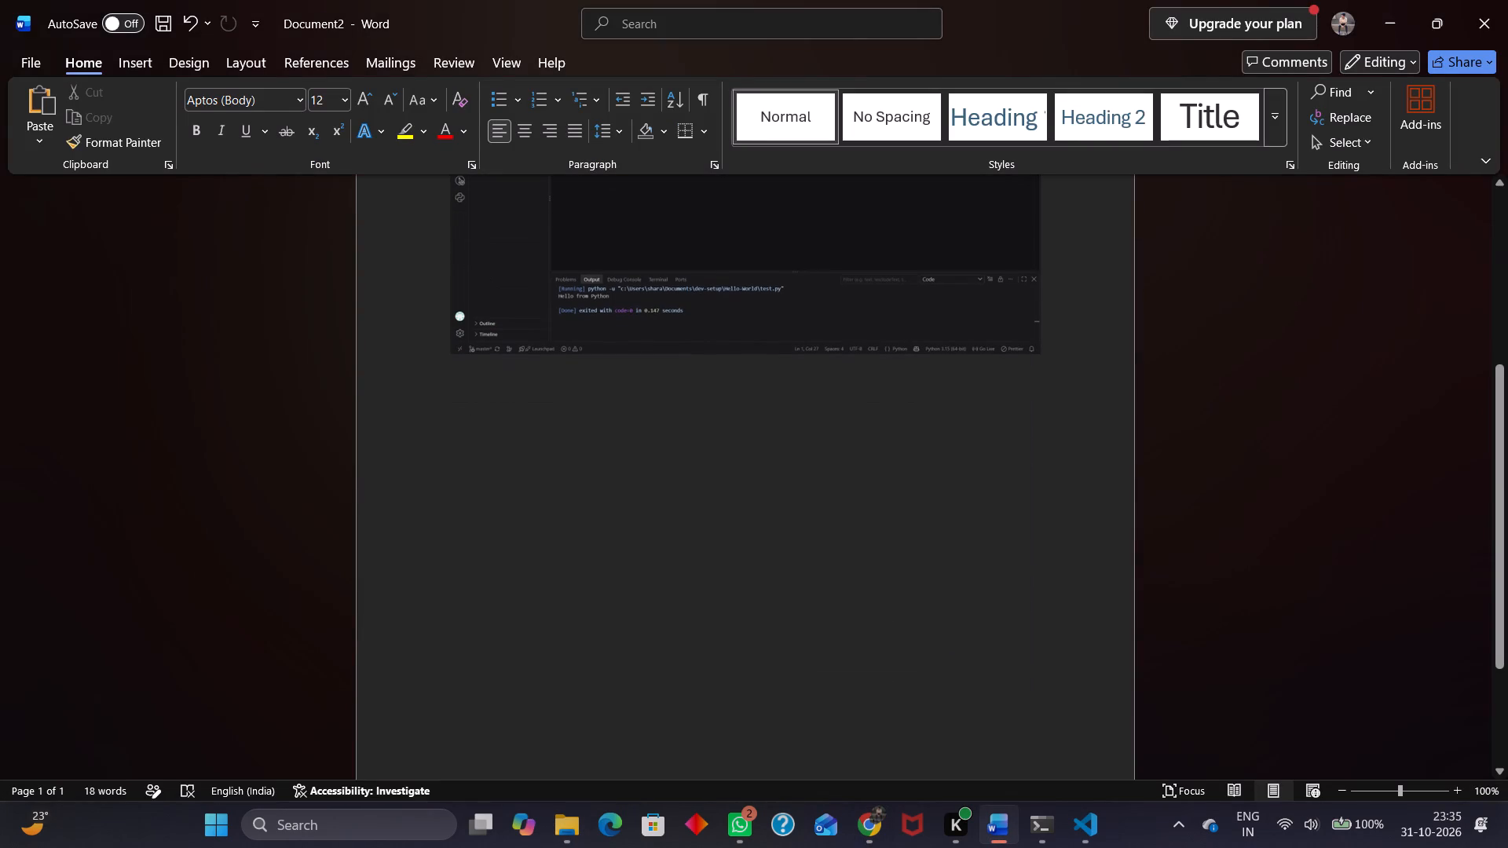
pyautogui.click(452, 400)
pyautogui.press('Return')
pyautogui.press('2')
pyautogui.press('.')
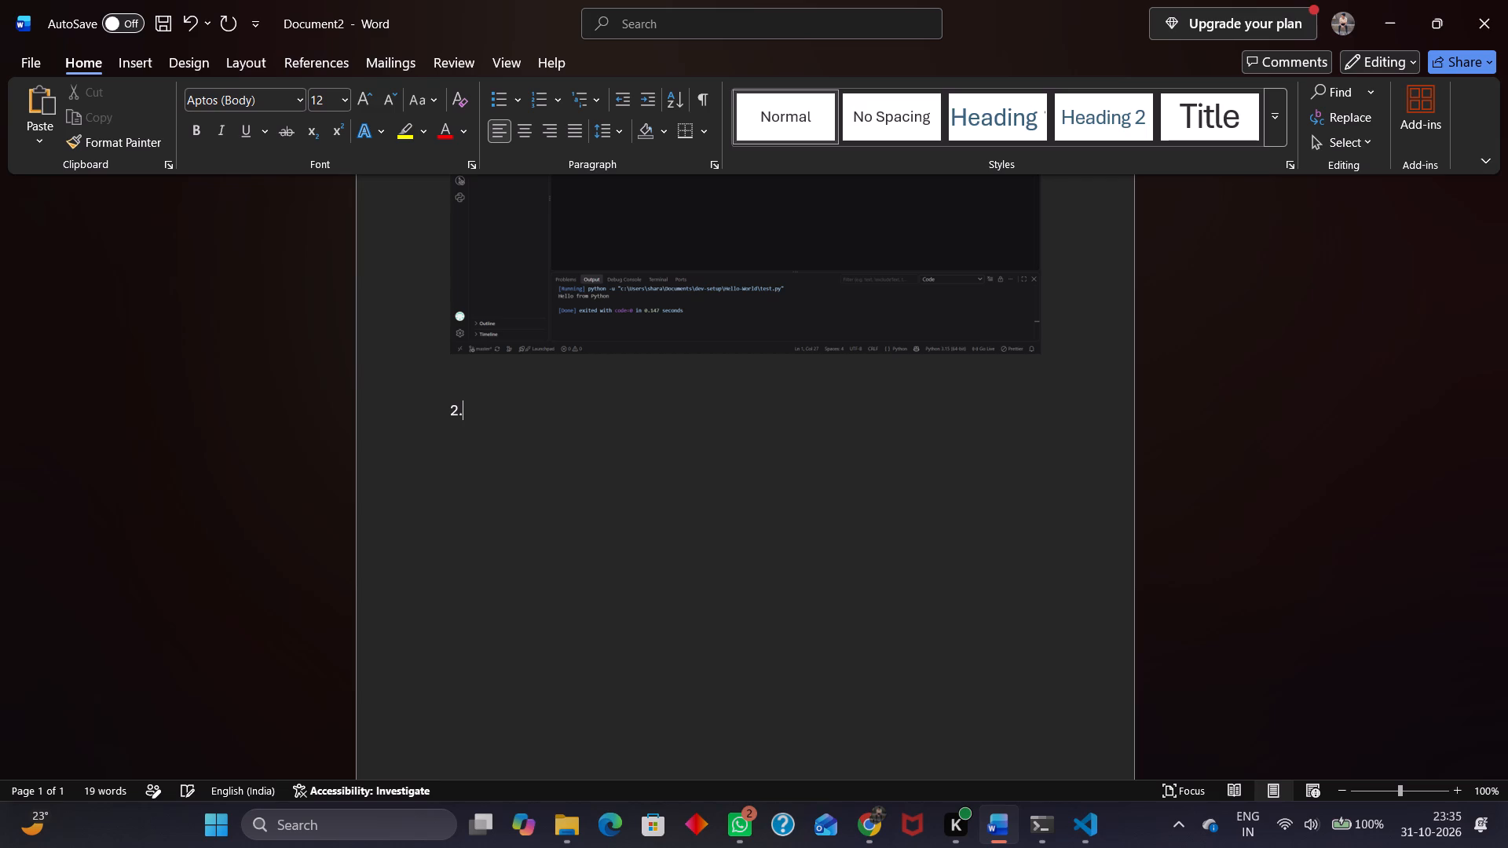
pyautogui.hotkey('alt', 'Tab')
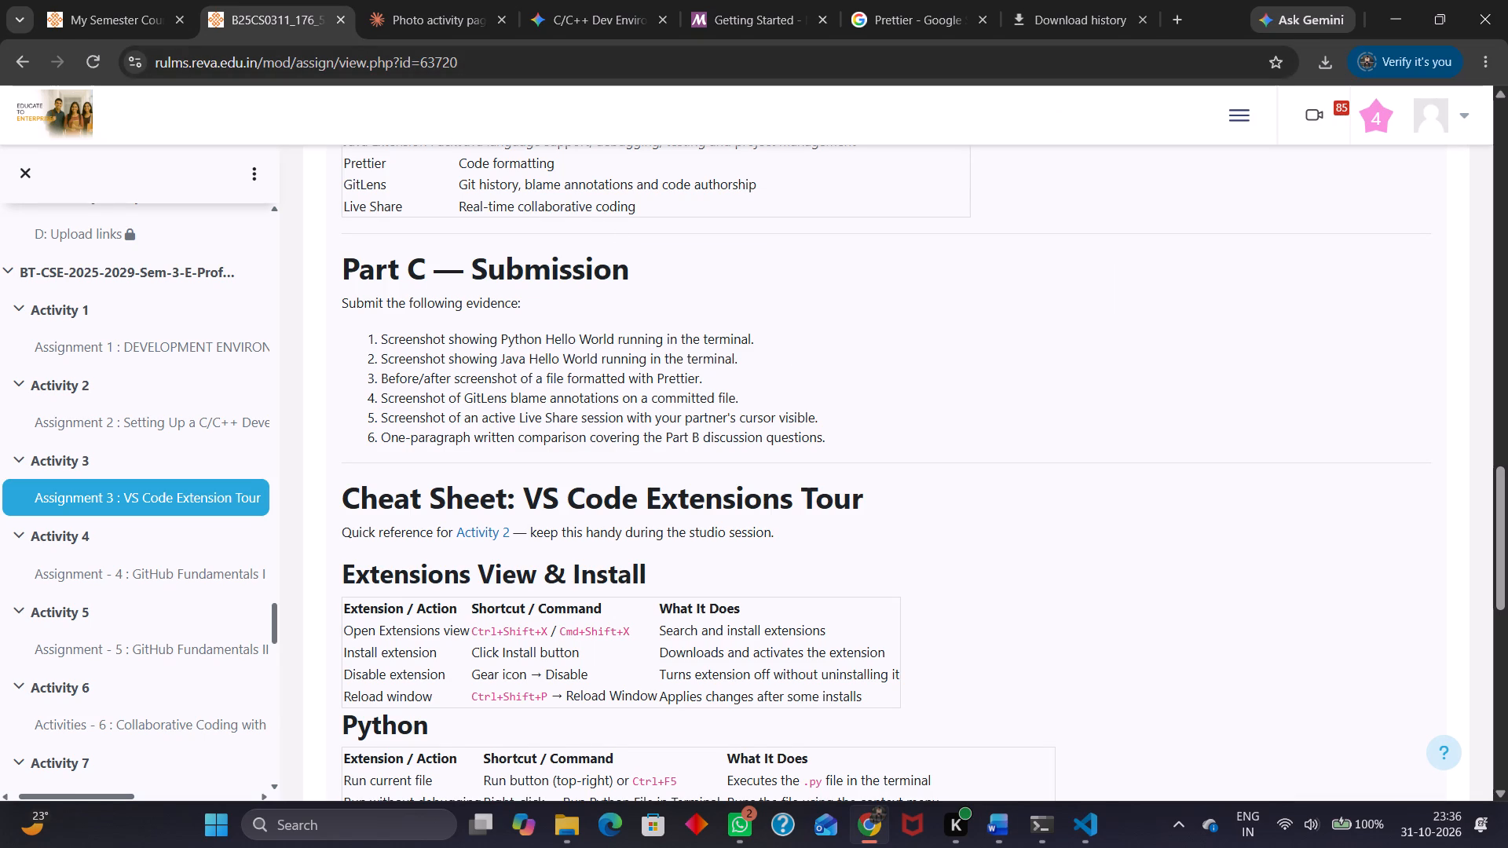
pyautogui.moveTo(737, 356); pyautogui.dragTo(361, 349)
pyautogui.hotkey('ctrl', 'c')
pyautogui.hotkey('alt', 'Tab')
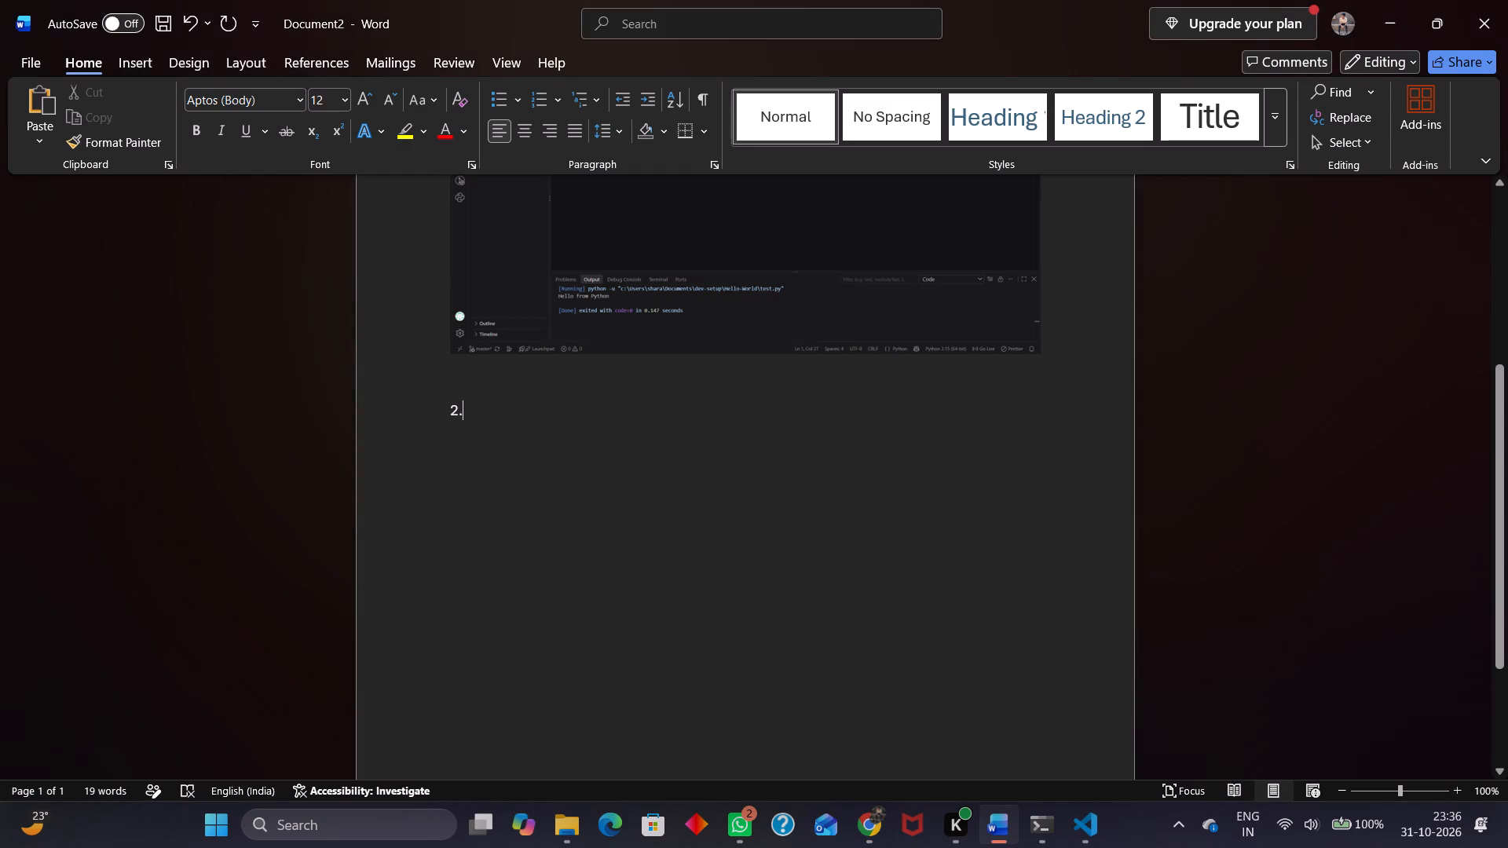
pyautogui.hotkey('ctrl', 'v')
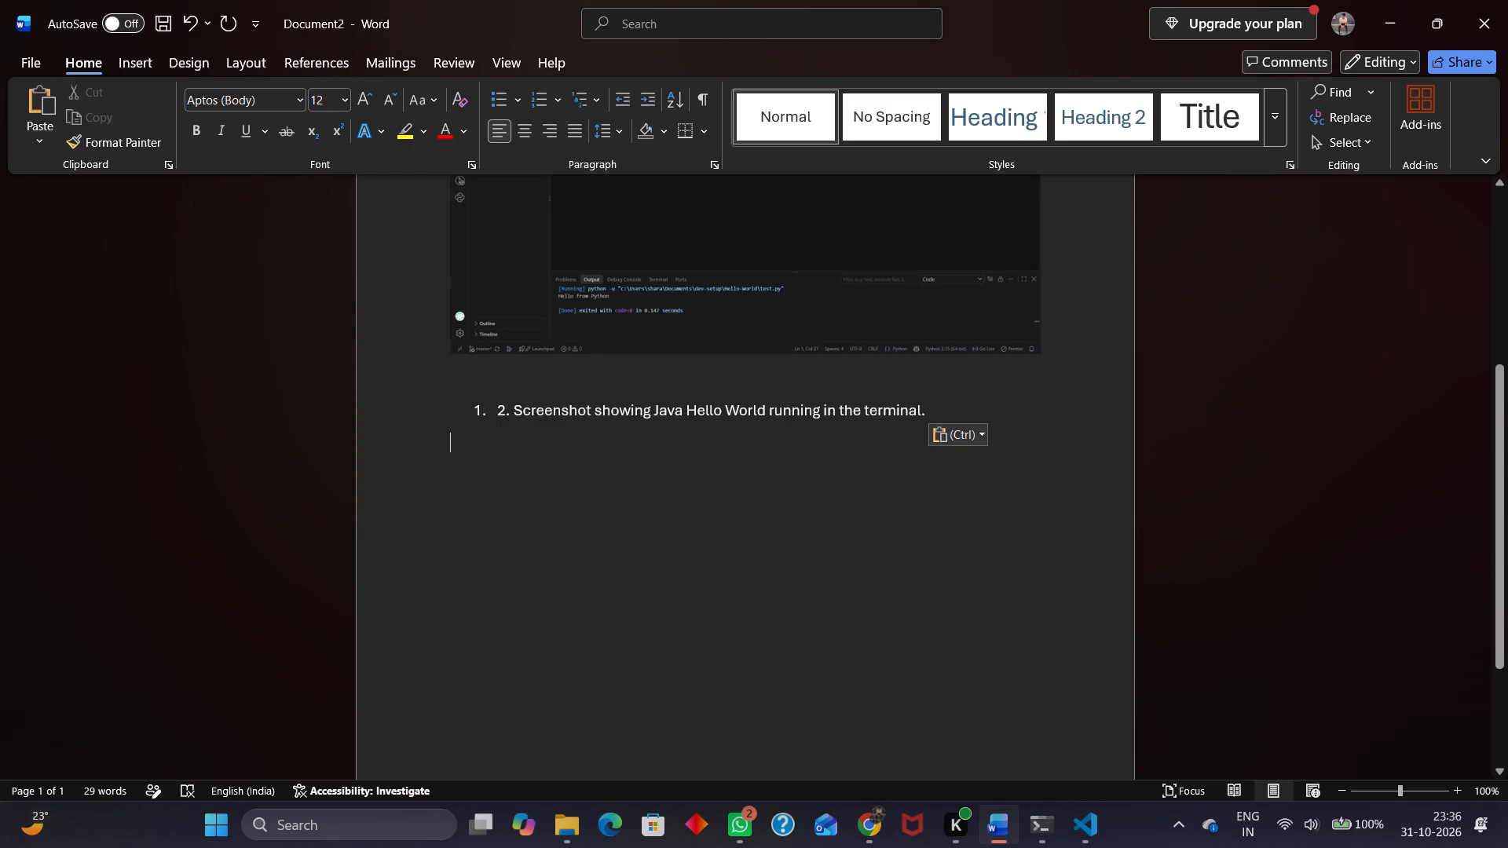
# Remove the duplicate automatic number and indent from the pasted Java item, keeping the gap between it and the Python image.
pyautogui.press('Left')
pyautogui.press('Left')
pyautogui.press('Left')
pyautogui.press('Left')
pyautogui.press('Left')
pyautogui.press('Left')
pyautogui.press('Left')
pyautogui.press('Left')
pyautogui.press('Left')
pyautogui.press('Left')
pyautogui.press('Left')
pyautogui.press('Left')
pyautogui.press('Left')
pyautogui.press('Left')
pyautogui.press('Left')
pyautogui.press('Left')
pyautogui.press('Left')
pyautogui.press('Left')
pyautogui.press('Left')
pyautogui.press('Left')
pyautogui.press('Left')
pyautogui.press('Left')
pyautogui.press('Left')
pyautogui.press('Left')
pyautogui.press('Left')
pyautogui.press('Left')
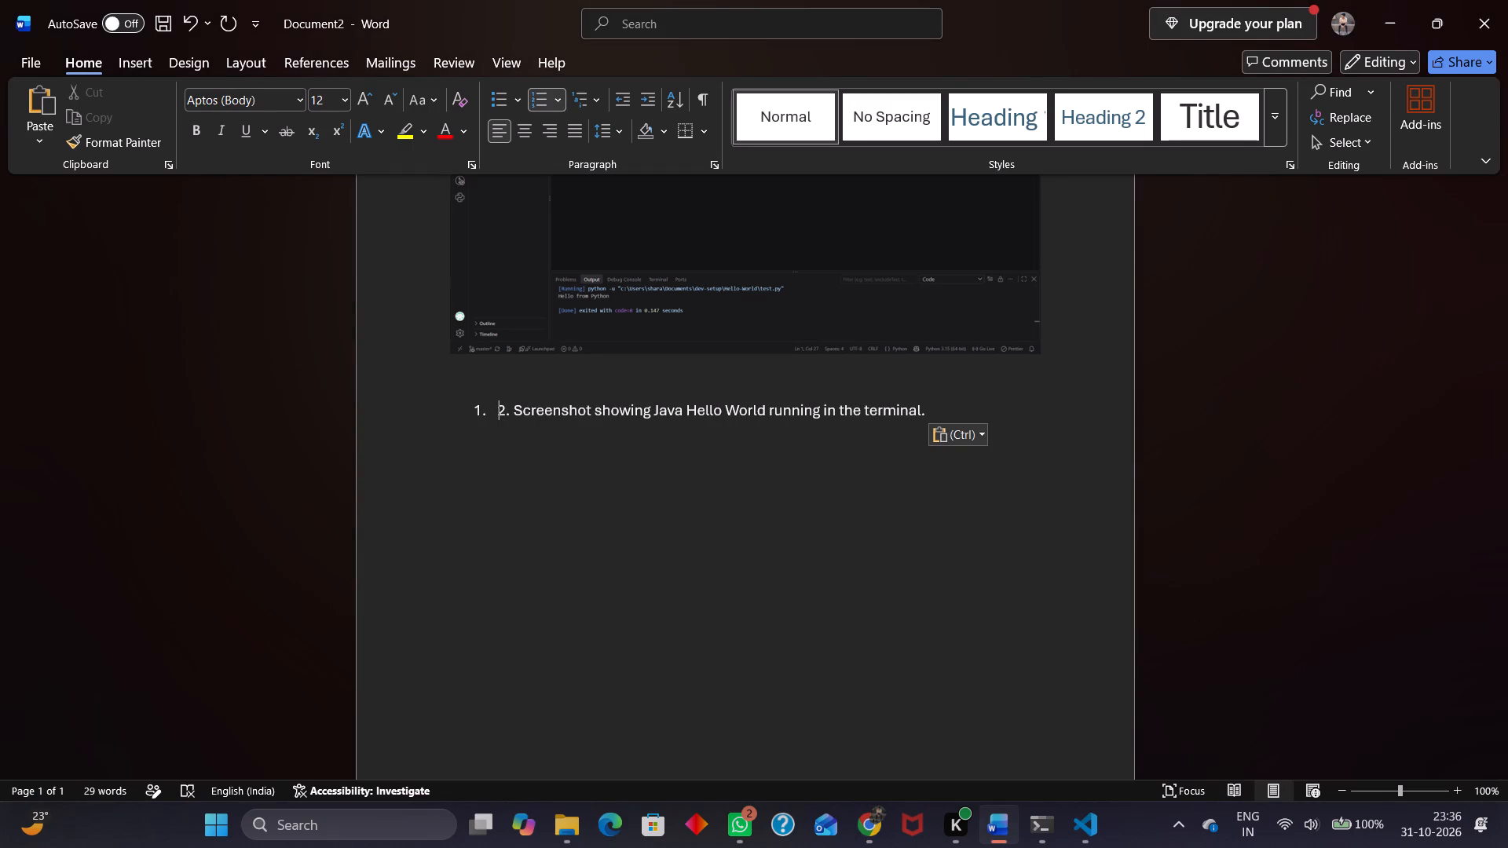
pyautogui.press('BackSpace')
pyautogui.press('BackSpace')
pyautogui.press('BackSpace')
pyautogui.press('Return')
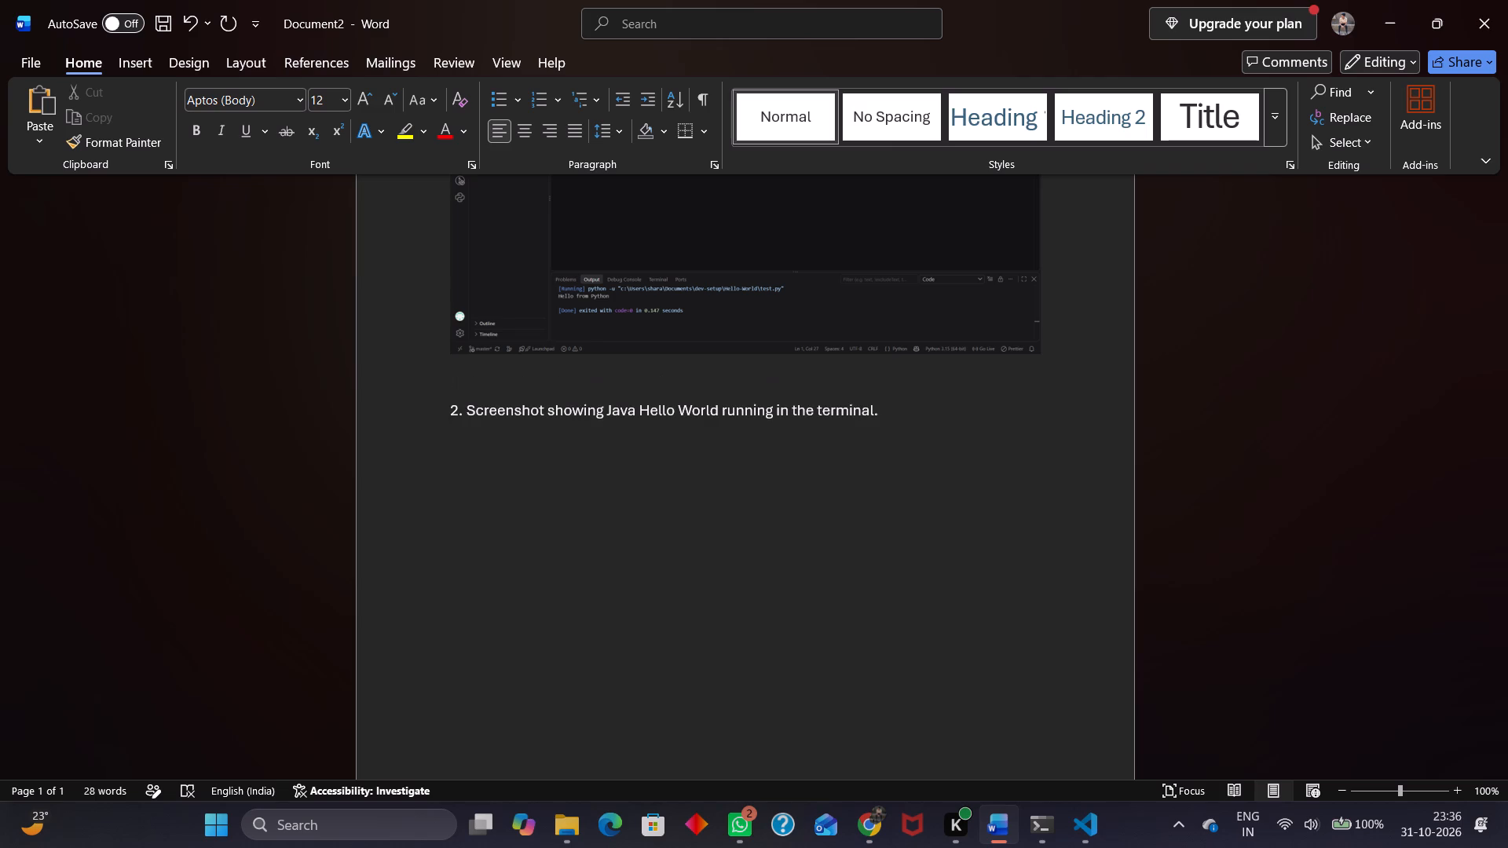
# Replace the full stop at the end of the Java Hello World line with " : -" and start a new line below it.
pyautogui.click(899, 416)
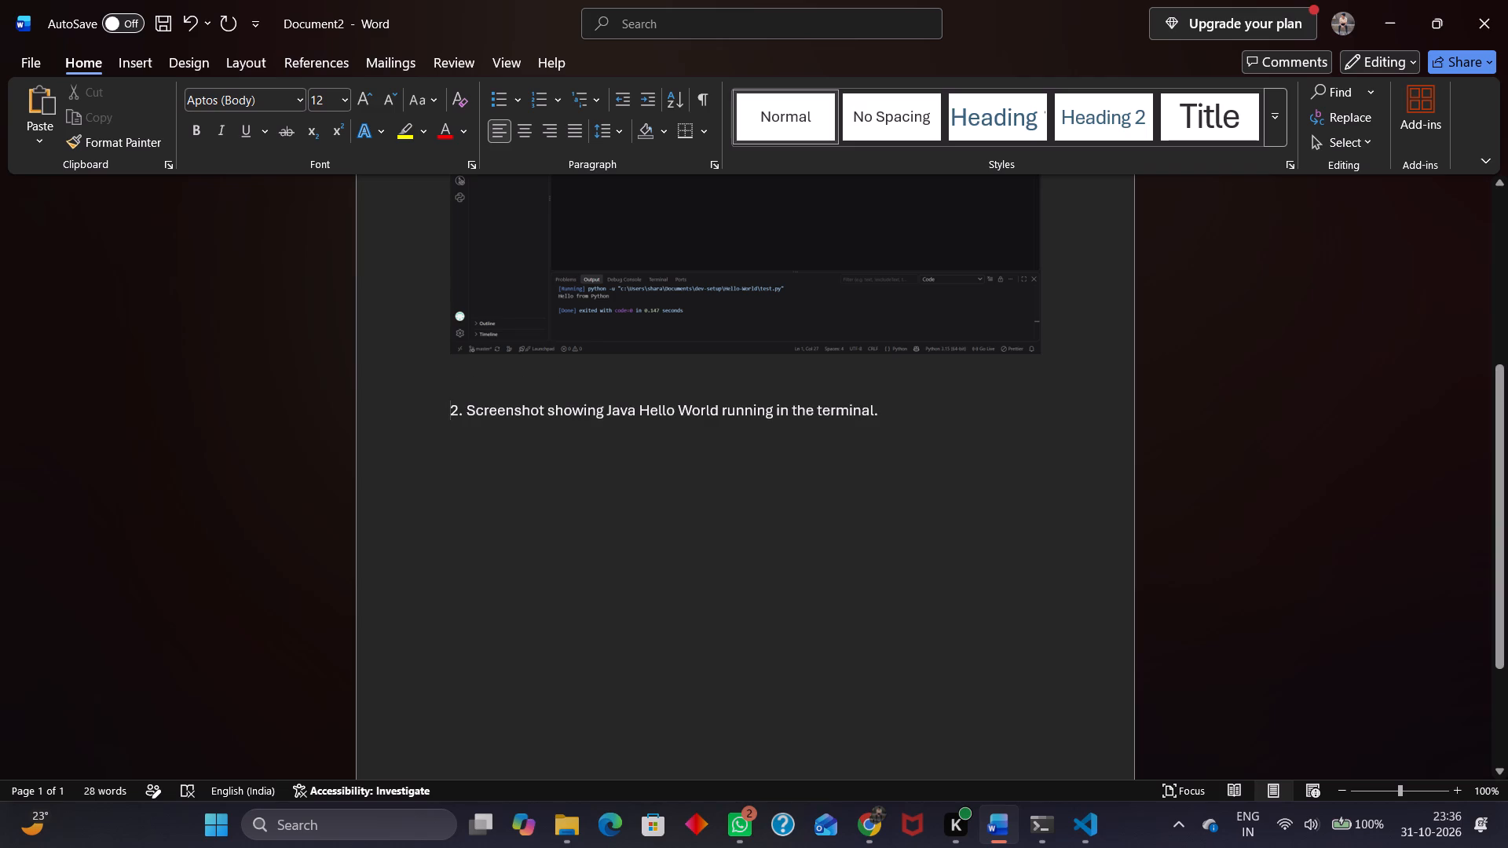
pyautogui.press('Return')
pyautogui.press('space')
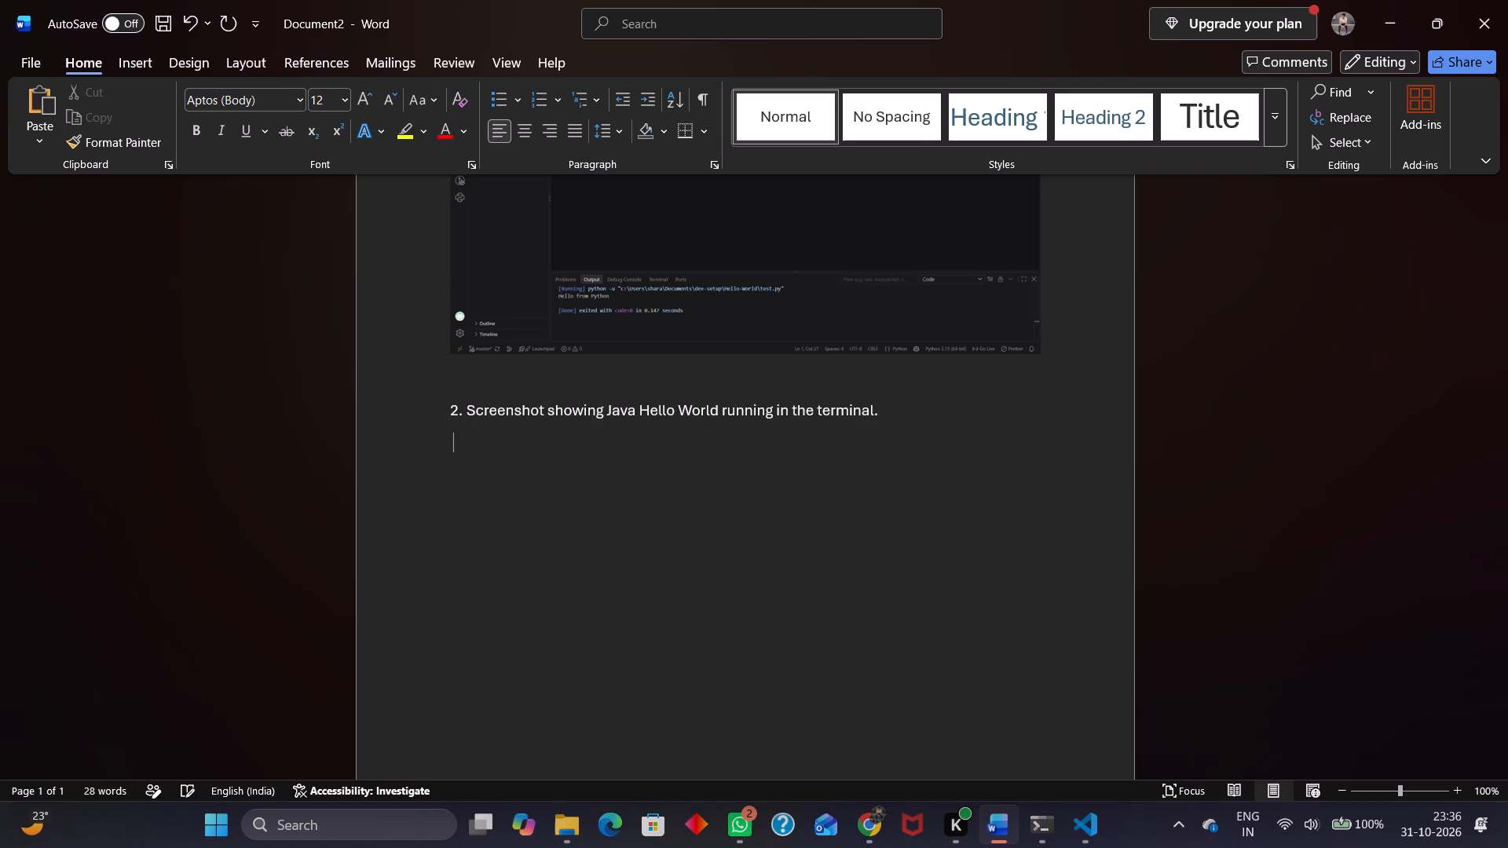
pyautogui.write(':')
pyautogui.press('BackSpace')
pyautogui.press('BackSpace')
pyautogui.press('BackSpace')
pyautogui.press('BackSpace')
pyautogui.press('space')
pyautogui.write(':')
pyautogui.press('space')
pyautogui.press('-')
pyautogui.press('Return')
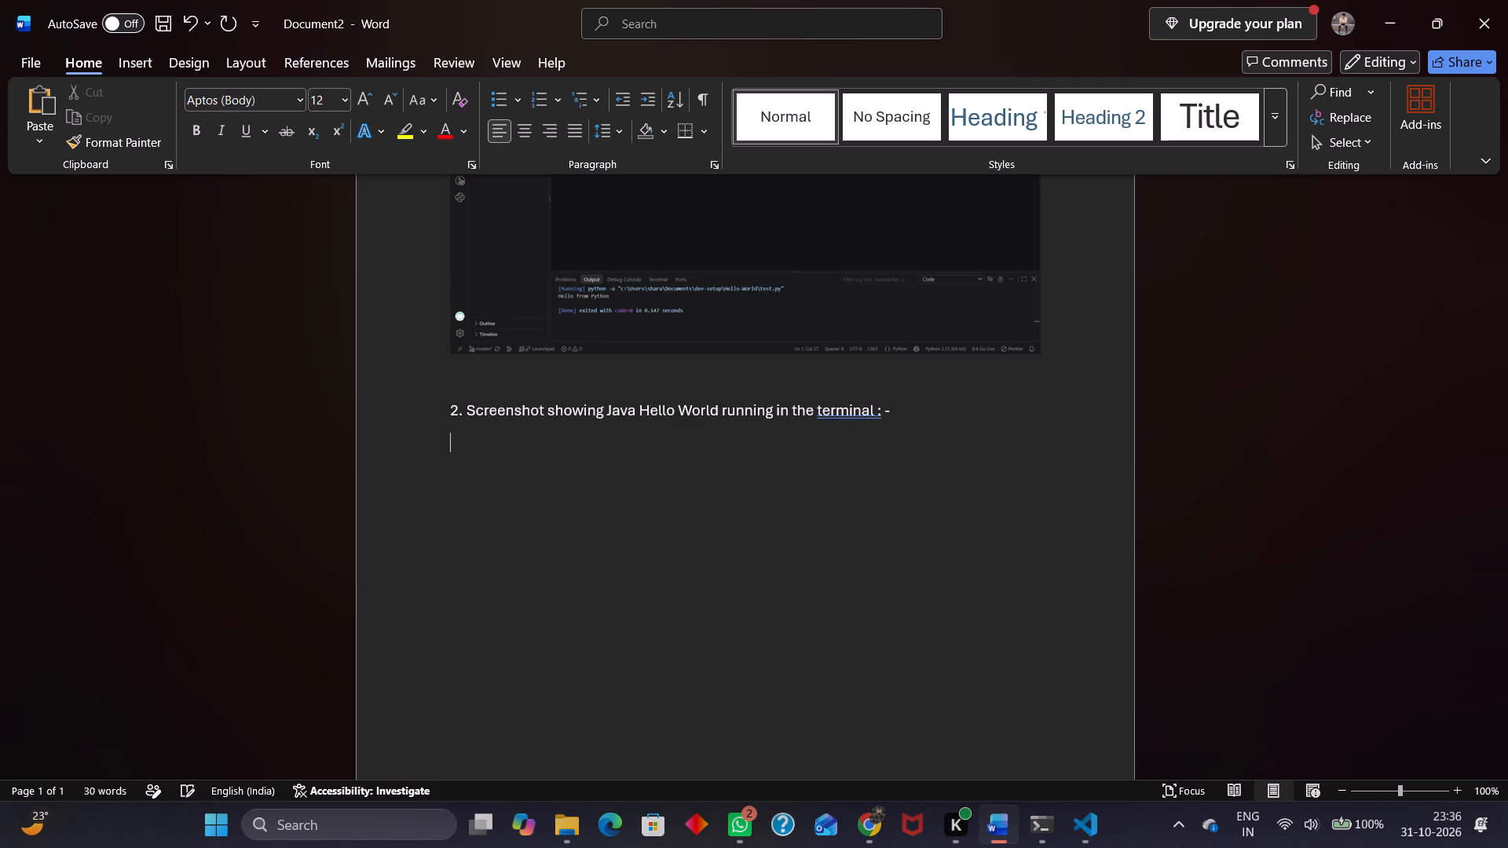
pyautogui.hotkey('alt', 'Tab')
pyautogui.hotkey('alt', 'Tab')
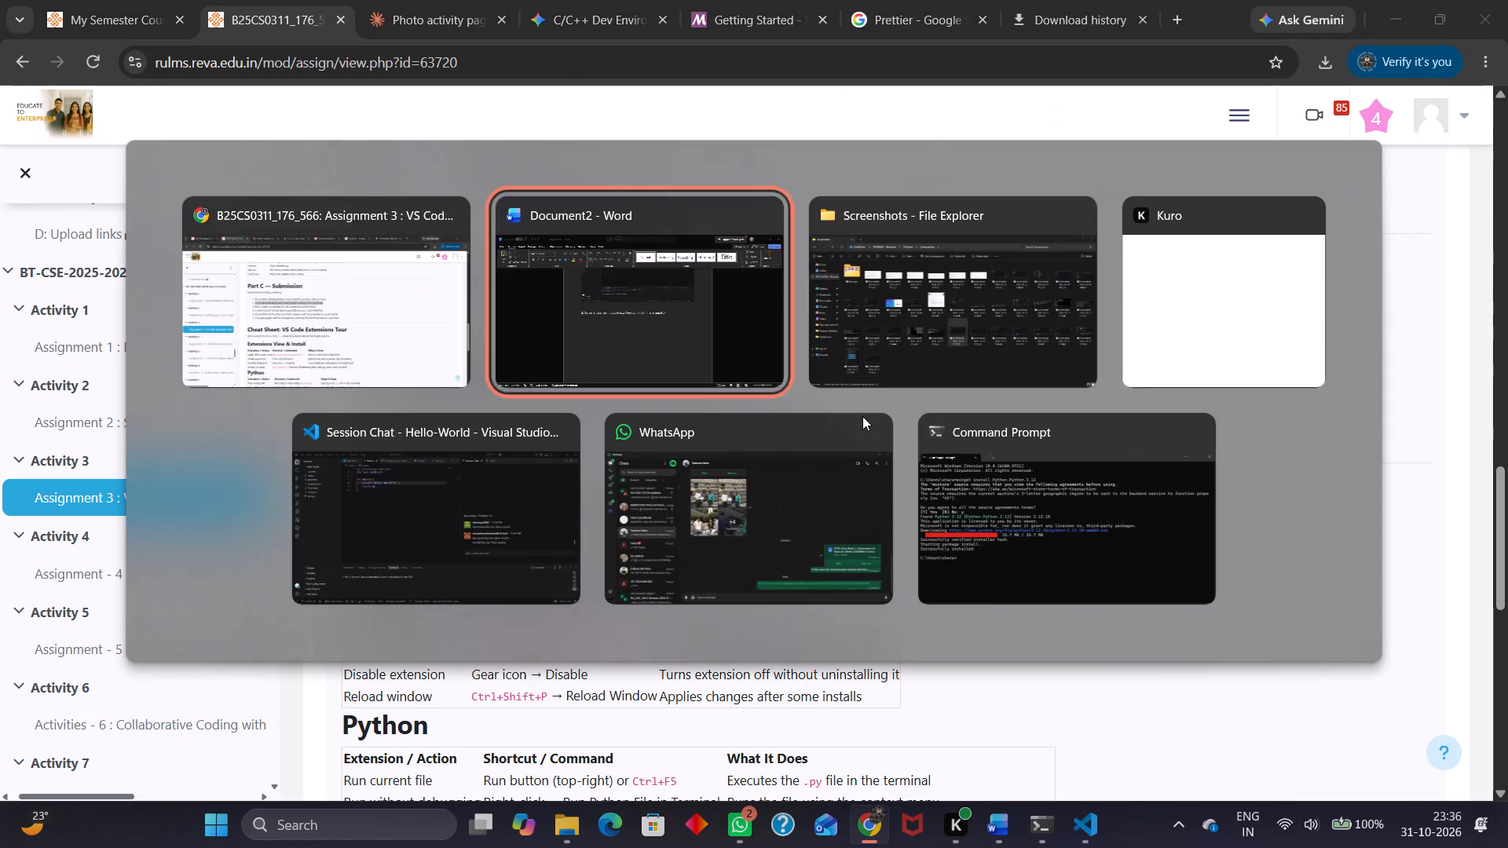
pyautogui.hotkey('alt', 'Tab')
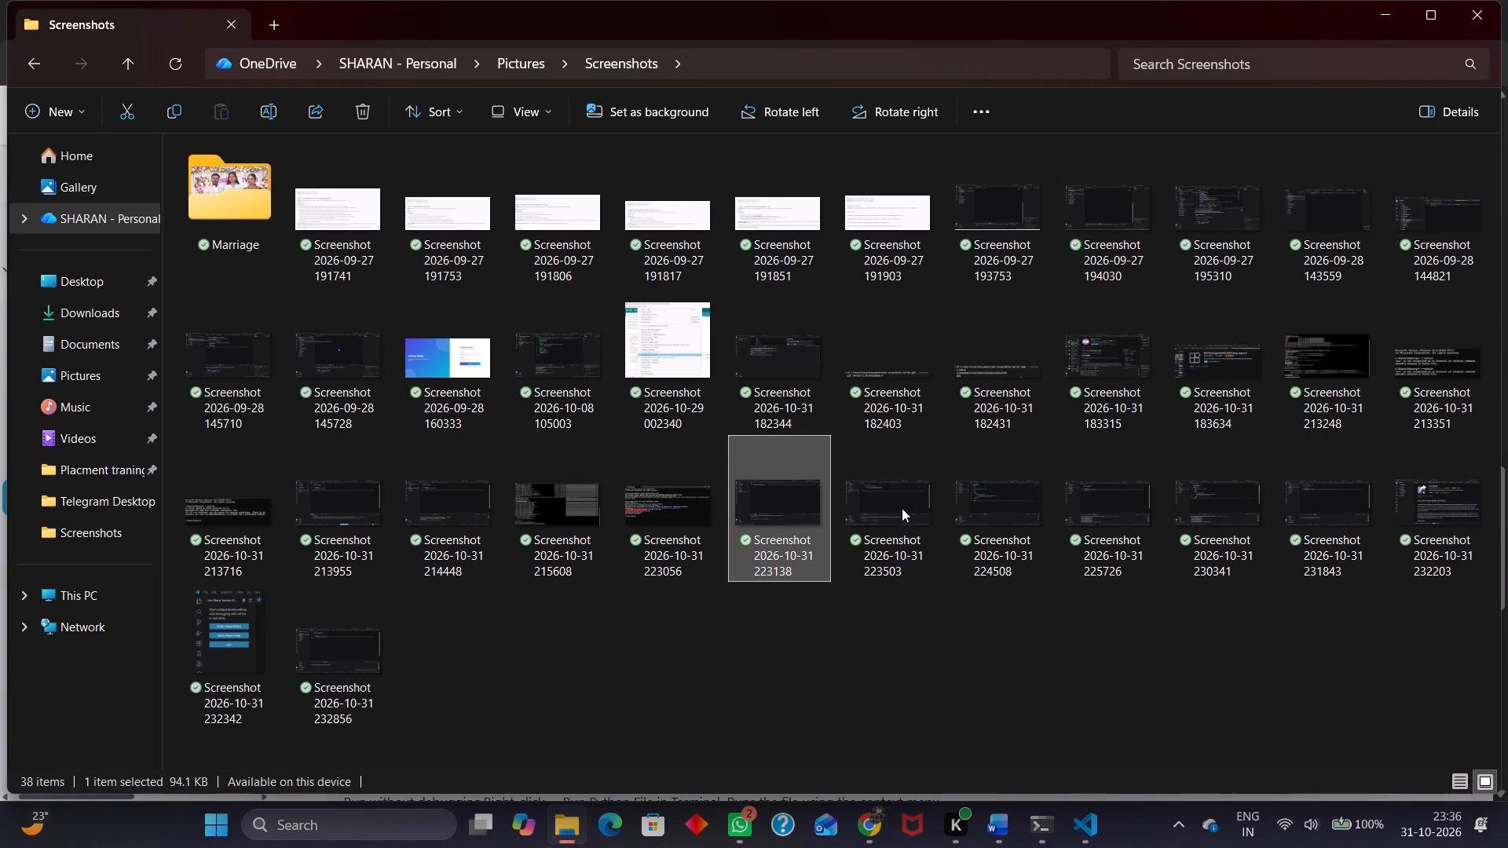
pyautogui.moveTo(902, 508); pyautogui.dragTo(993, 704)
pyautogui.hotkey('alt', 'Tab')
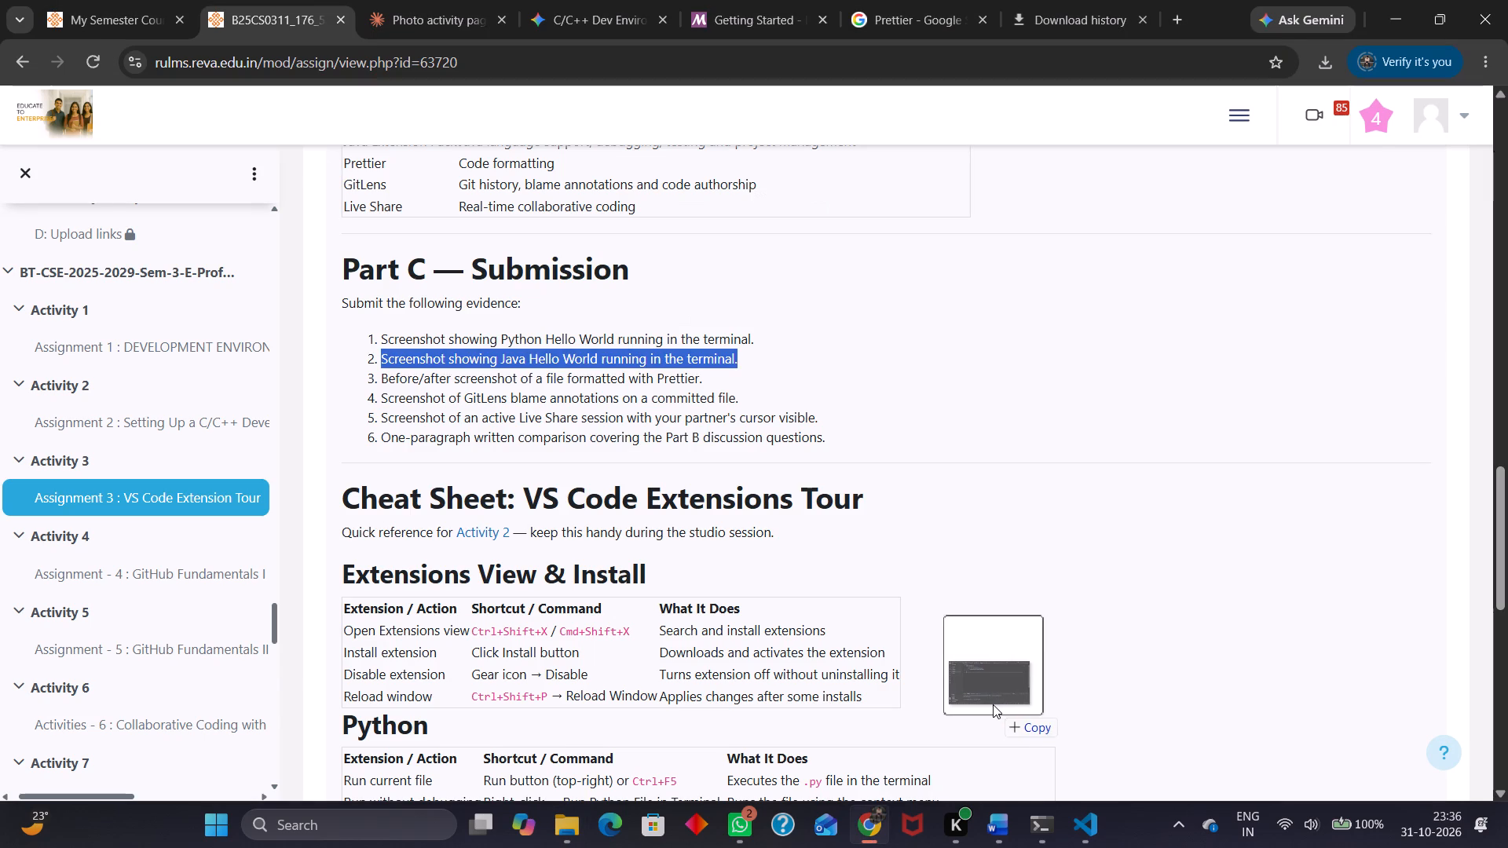
pyautogui.moveTo(993, 704); pyautogui.dragTo(546, 487)
pyautogui.hotkey('alt', 'Tab')
pyautogui.hotkey('alt', 'Tab')
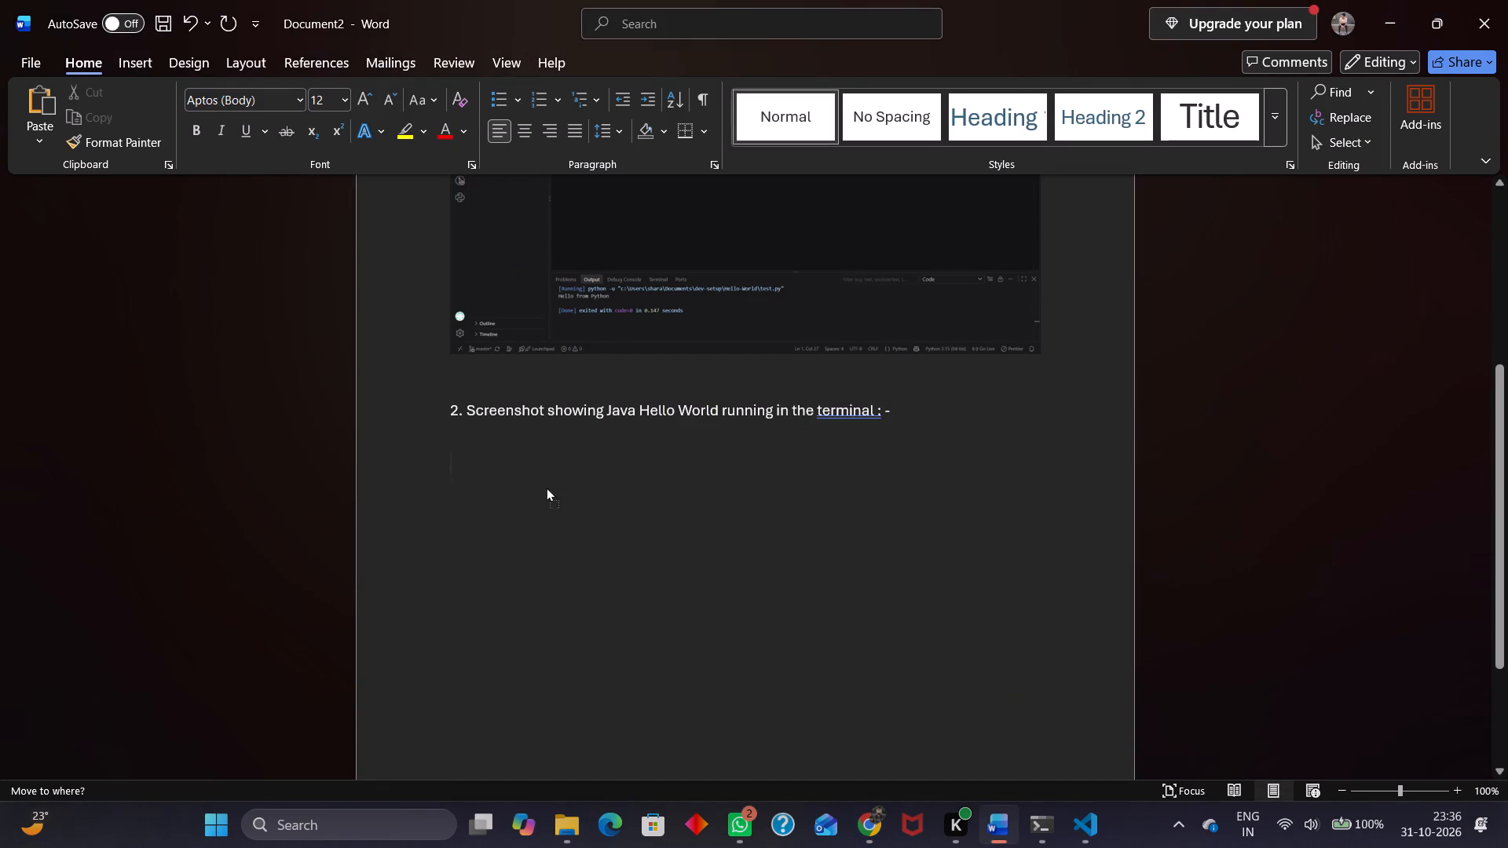
pyautogui.moveTo(546, 487); pyautogui.dragTo(523, 470)
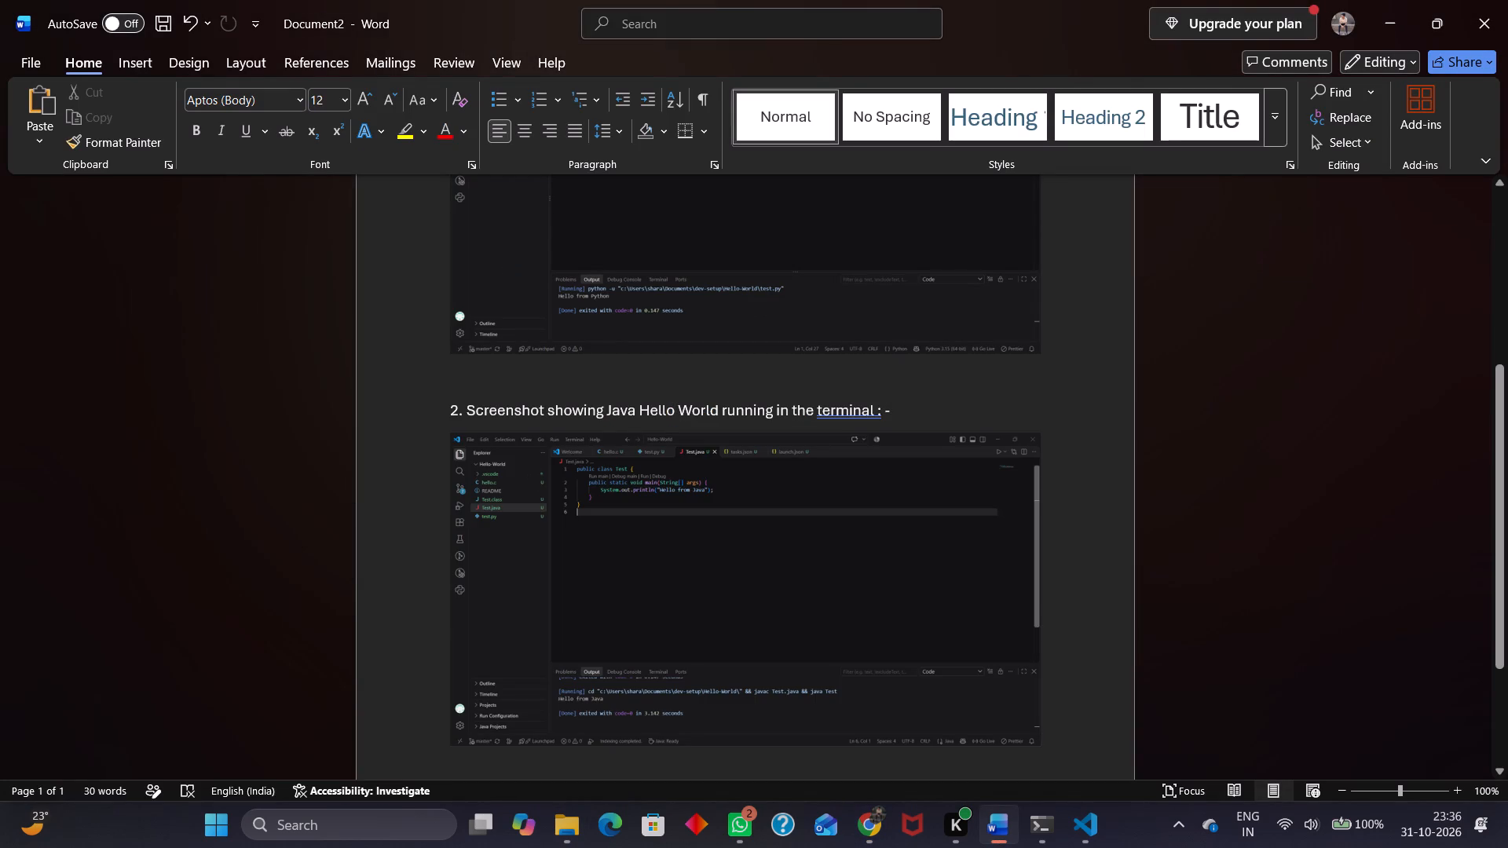
# Below the Java image, leave blank lines, add "3." and paste "Before/after screenshot of a file formatted with Prettier." copied from Part C of the assignment page.
pyautogui.scroll(-2, 523, 470)
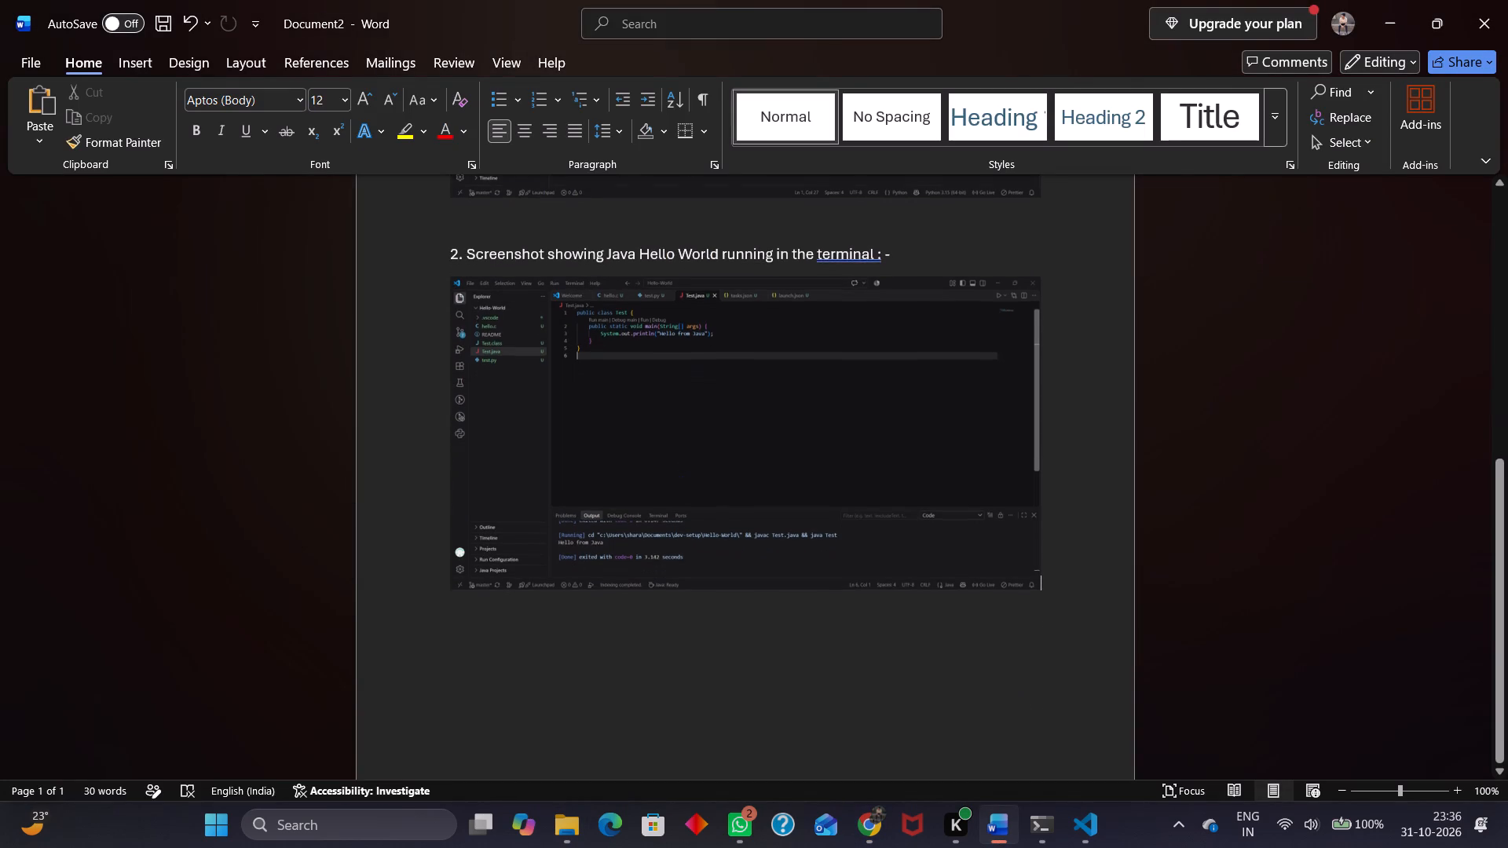
pyautogui.scroll(-2, 523, 470)
pyautogui.scroll(-1, 681, 650)
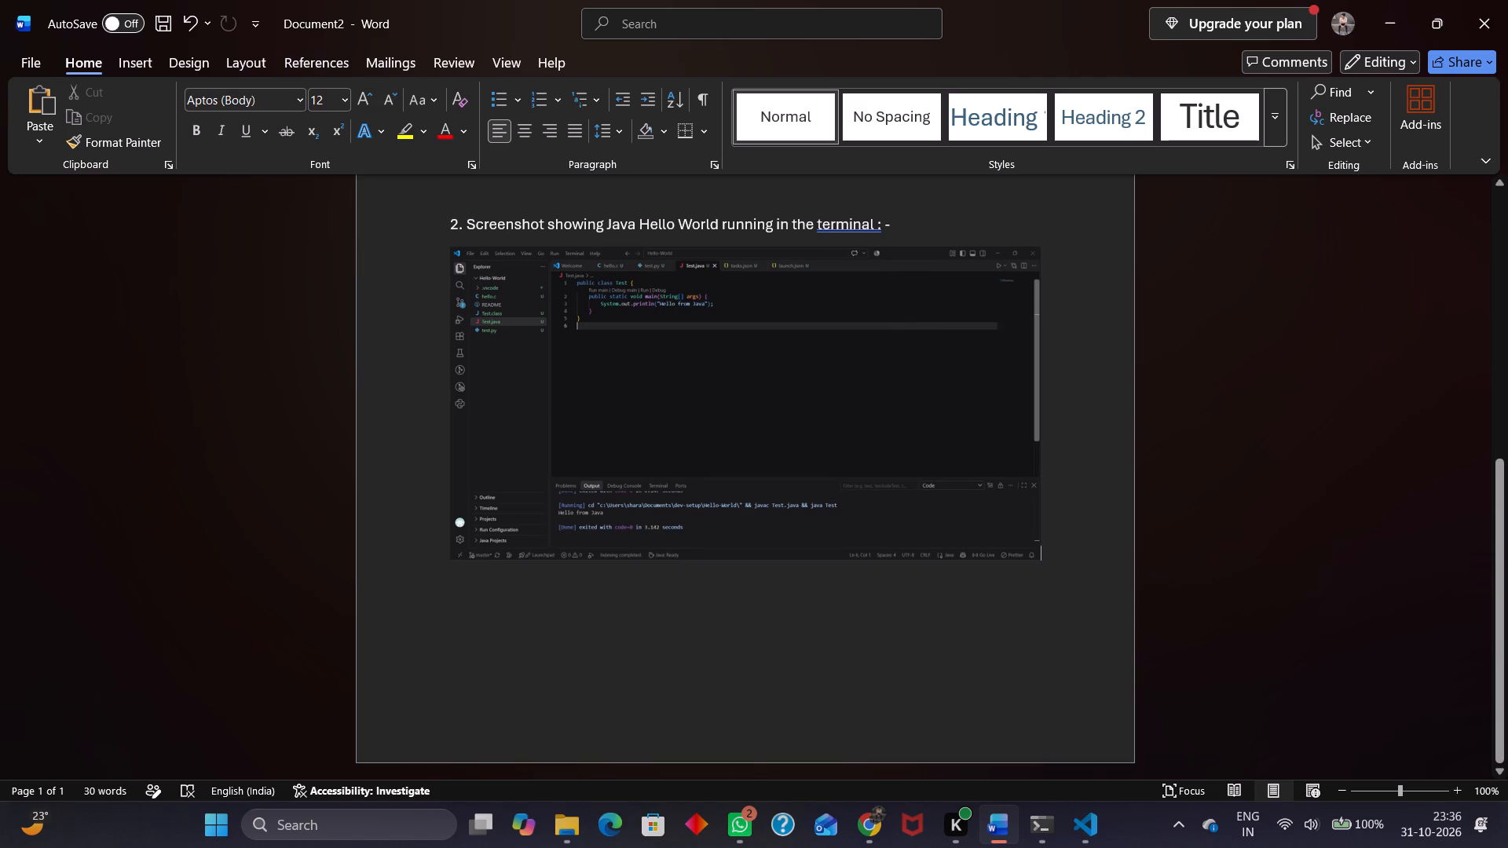
pyautogui.scroll(-1, 681, 650)
pyautogui.press('Return')
pyautogui.press('Return')
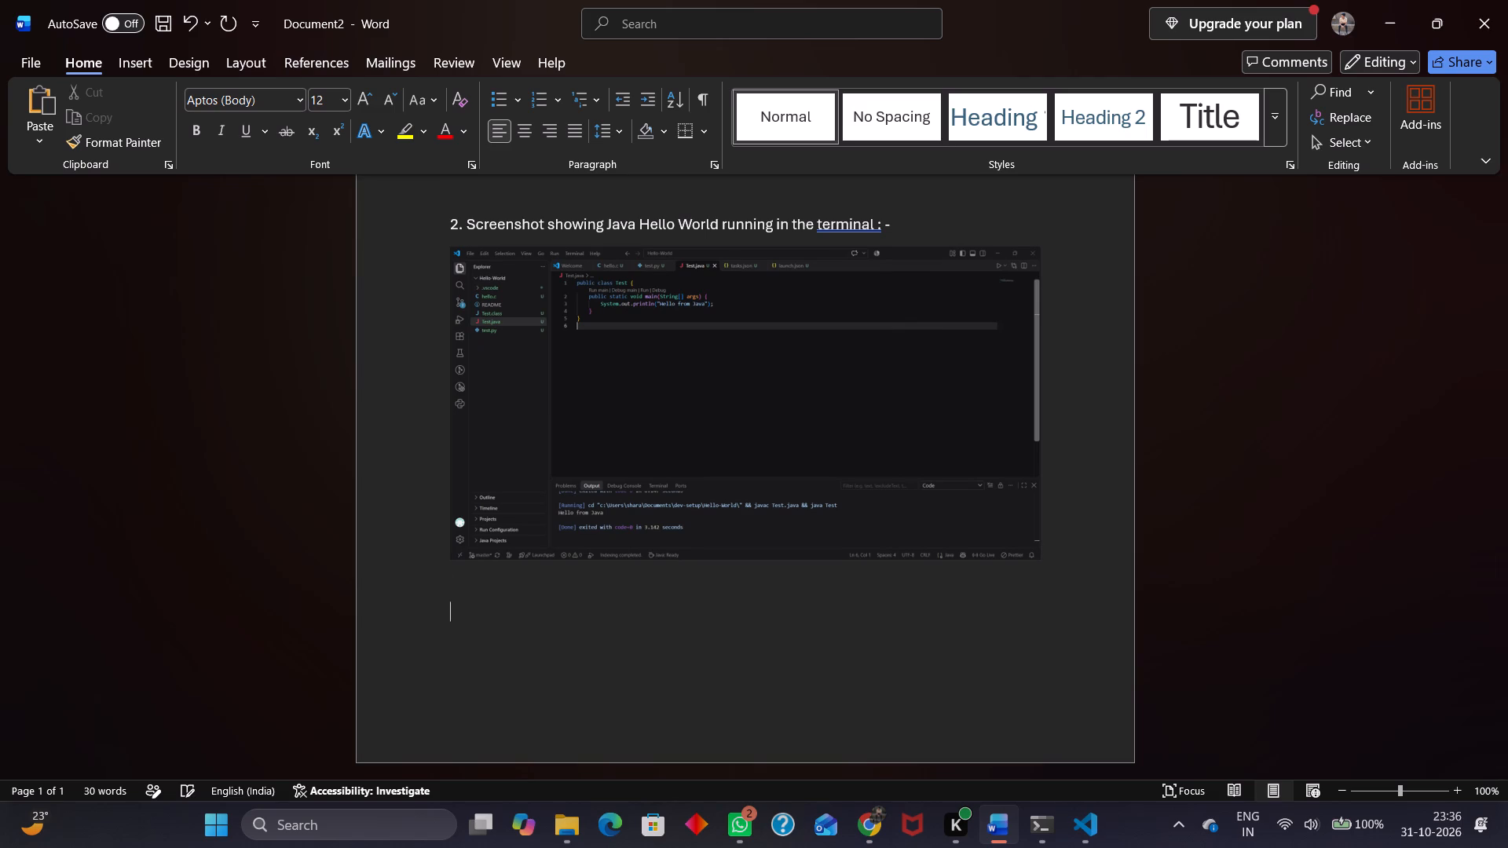
pyautogui.press('Return')
pyautogui.press('Return')
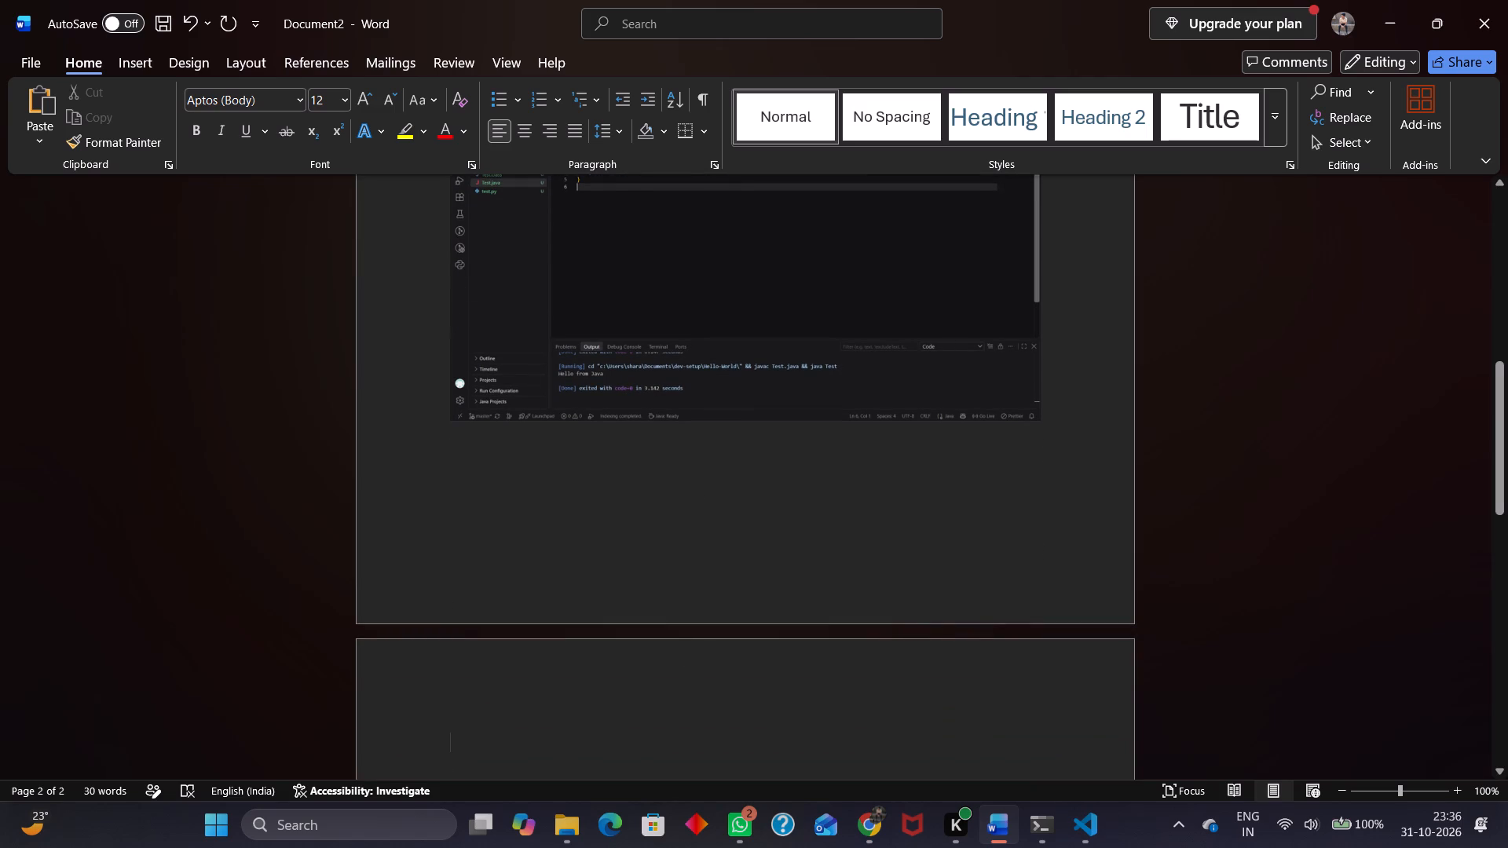
pyautogui.press('3')
pyautogui.press('.')
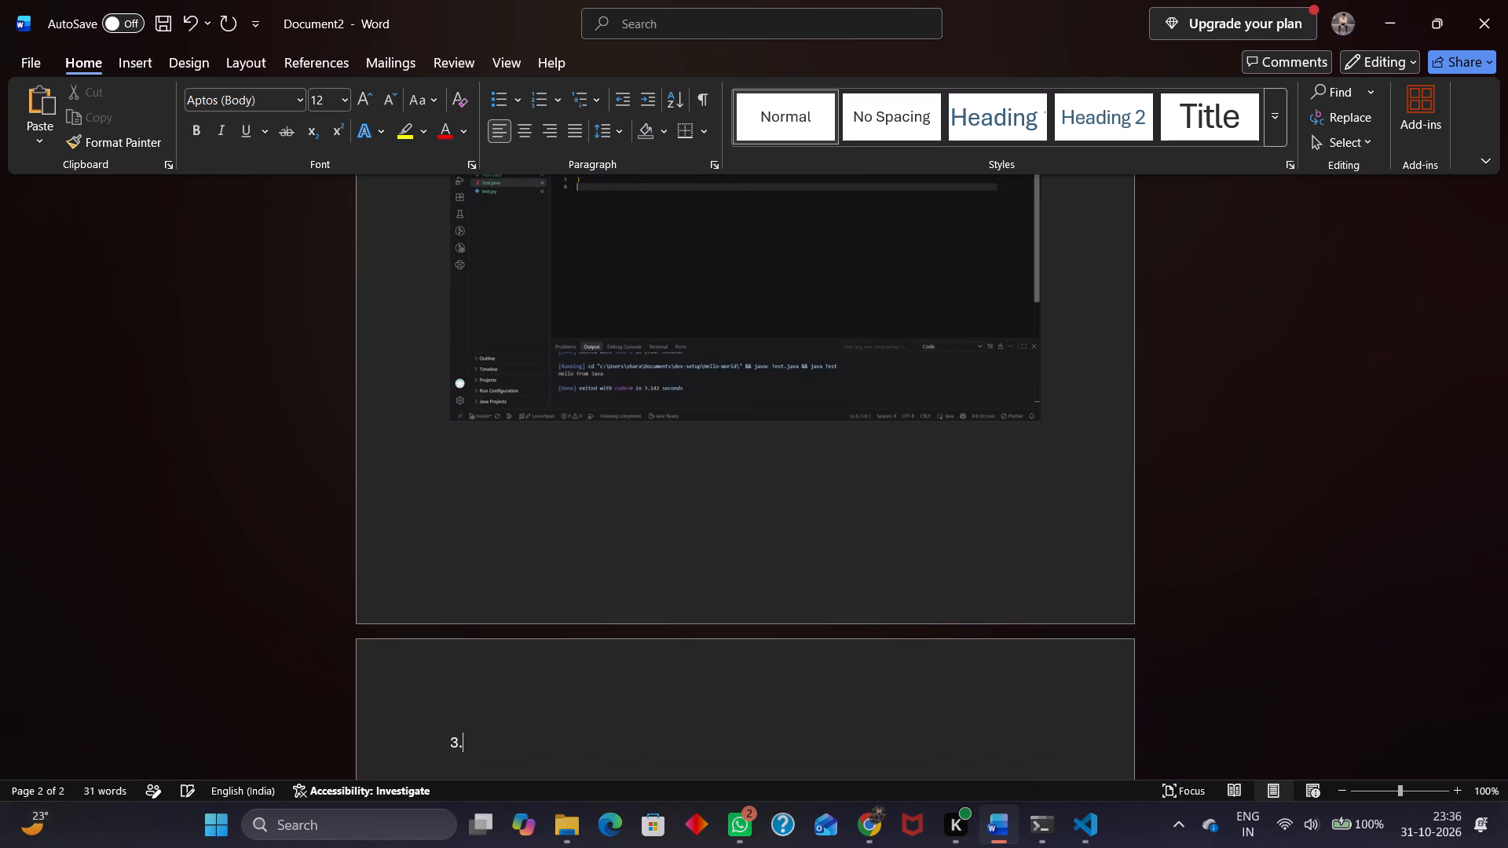
pyautogui.hotkey('alt', 'Tab')
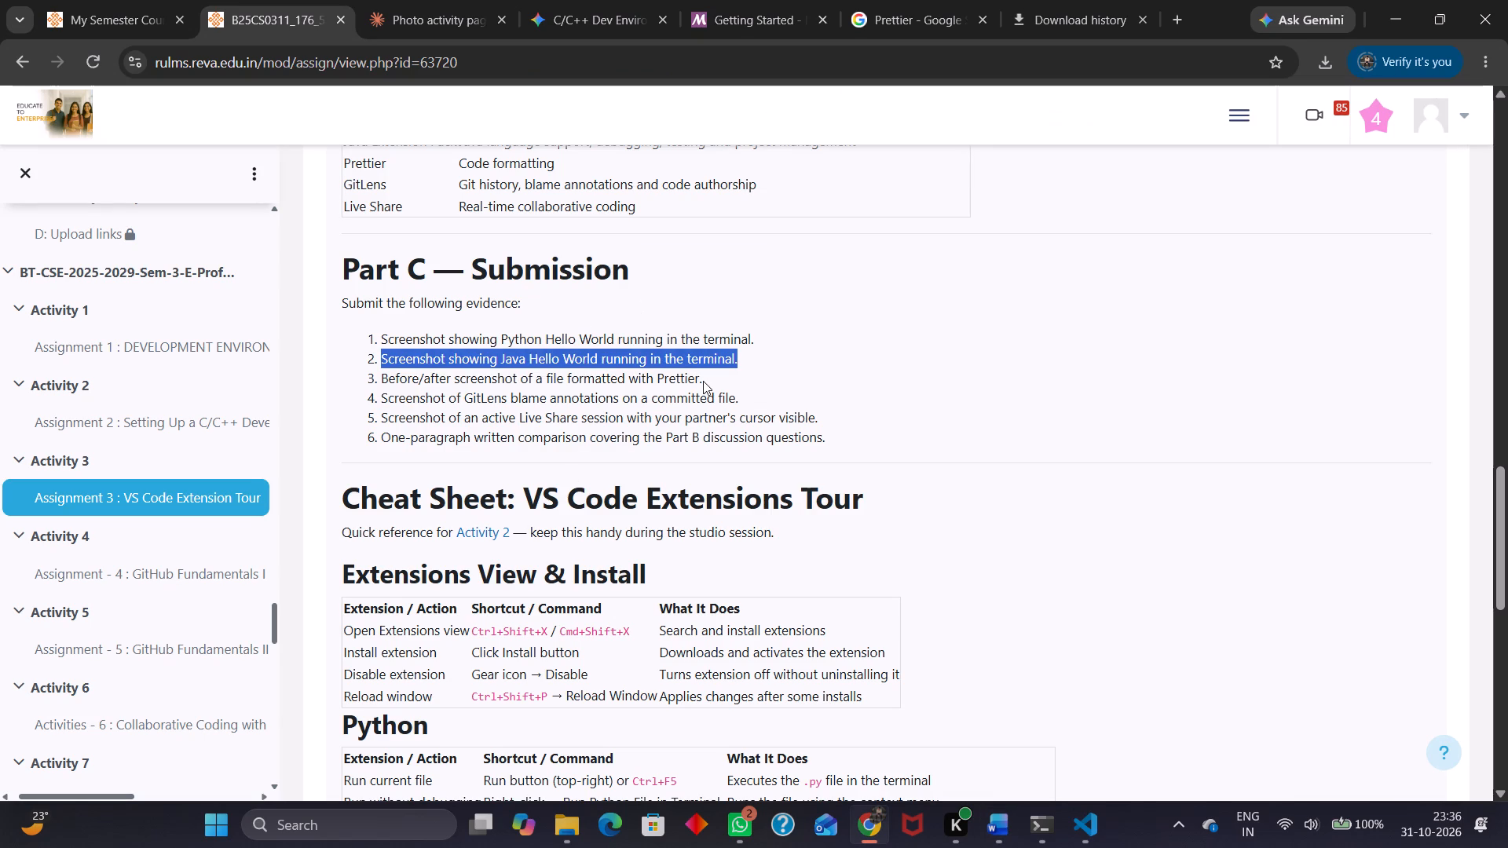
pyautogui.moveTo(705, 377); pyautogui.dragTo(389, 375)
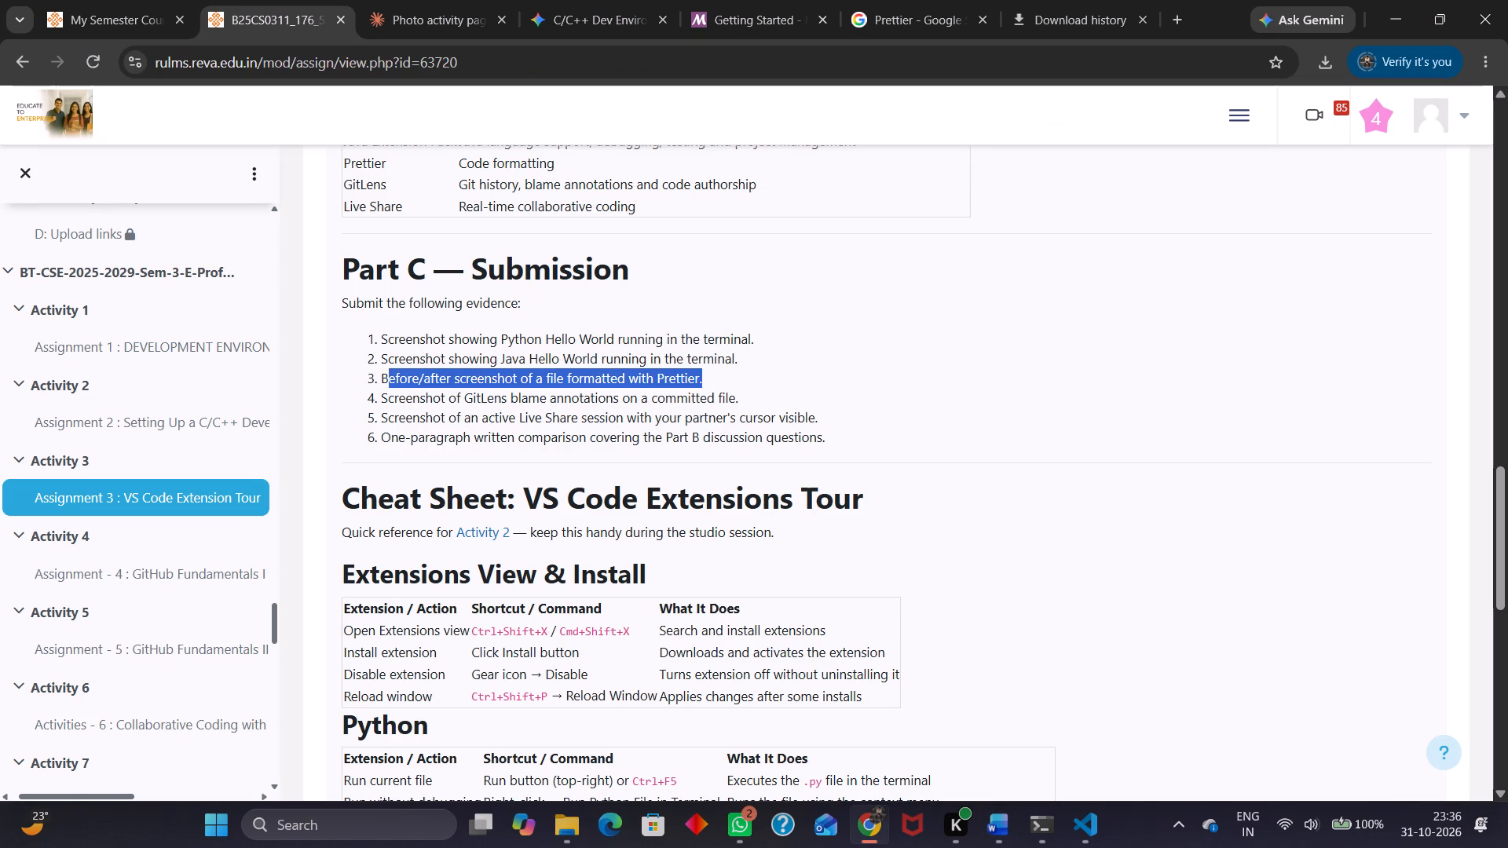
pyautogui.moveTo(389, 375); pyautogui.dragTo(382, 375)
pyautogui.hotkey('ctrl', 'c')
pyautogui.hotkey('alt', 'Tab')
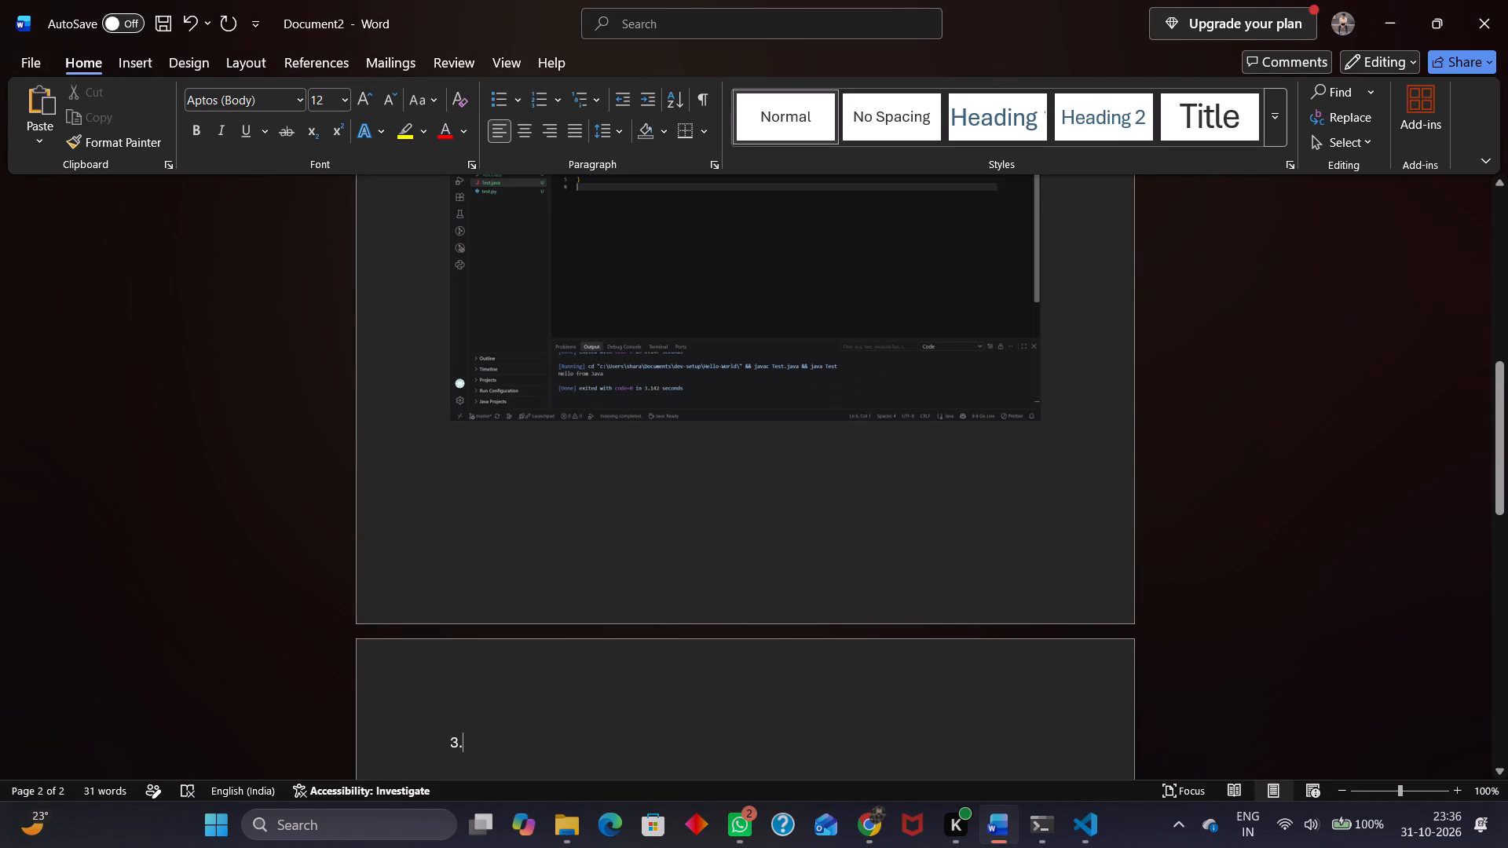
pyautogui.hotkey('ctrl', 'v')
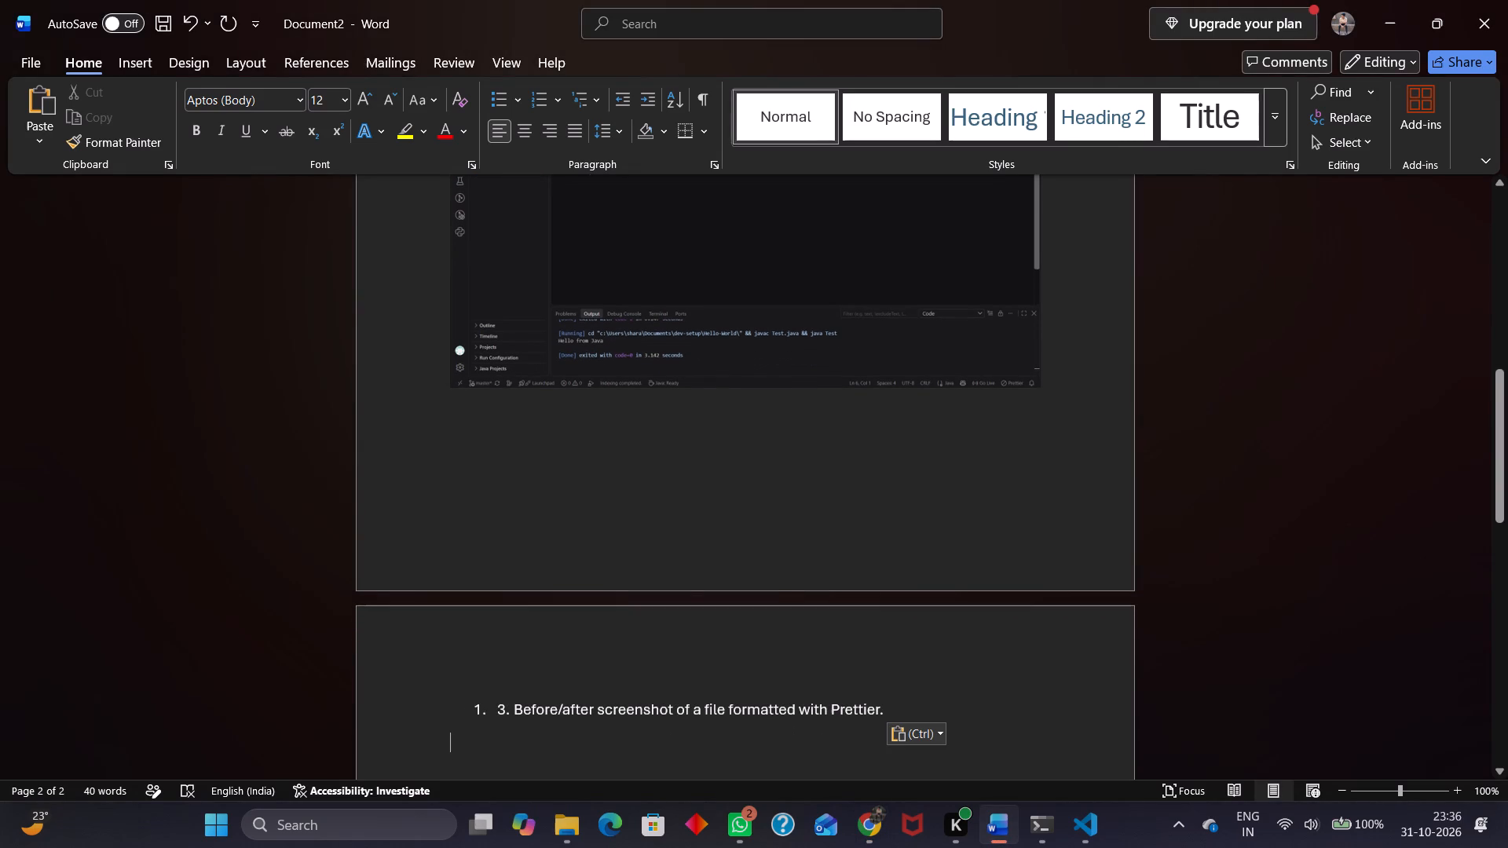
# Remove the duplicate automatic number and indent from the pasted Prettier item, keeping the item at the start of the second page.
pyautogui.click(496, 707)
pyautogui.press('BackSpace')
pyautogui.press('BackSpace')
pyautogui.press('BackSpace')
pyautogui.press('BackSpace')
pyautogui.press('Return')
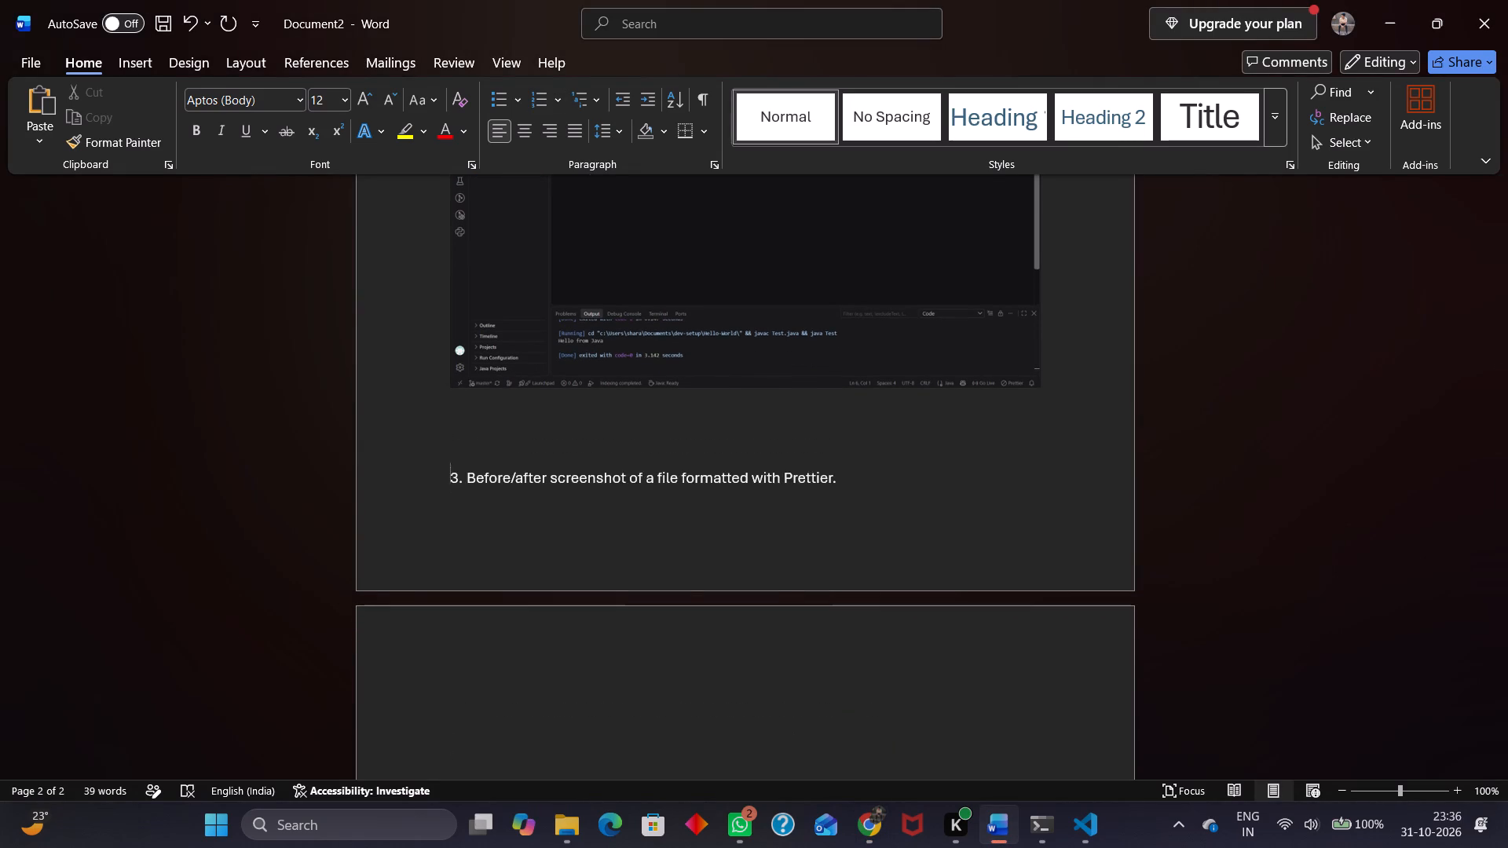
pyautogui.press('Return')
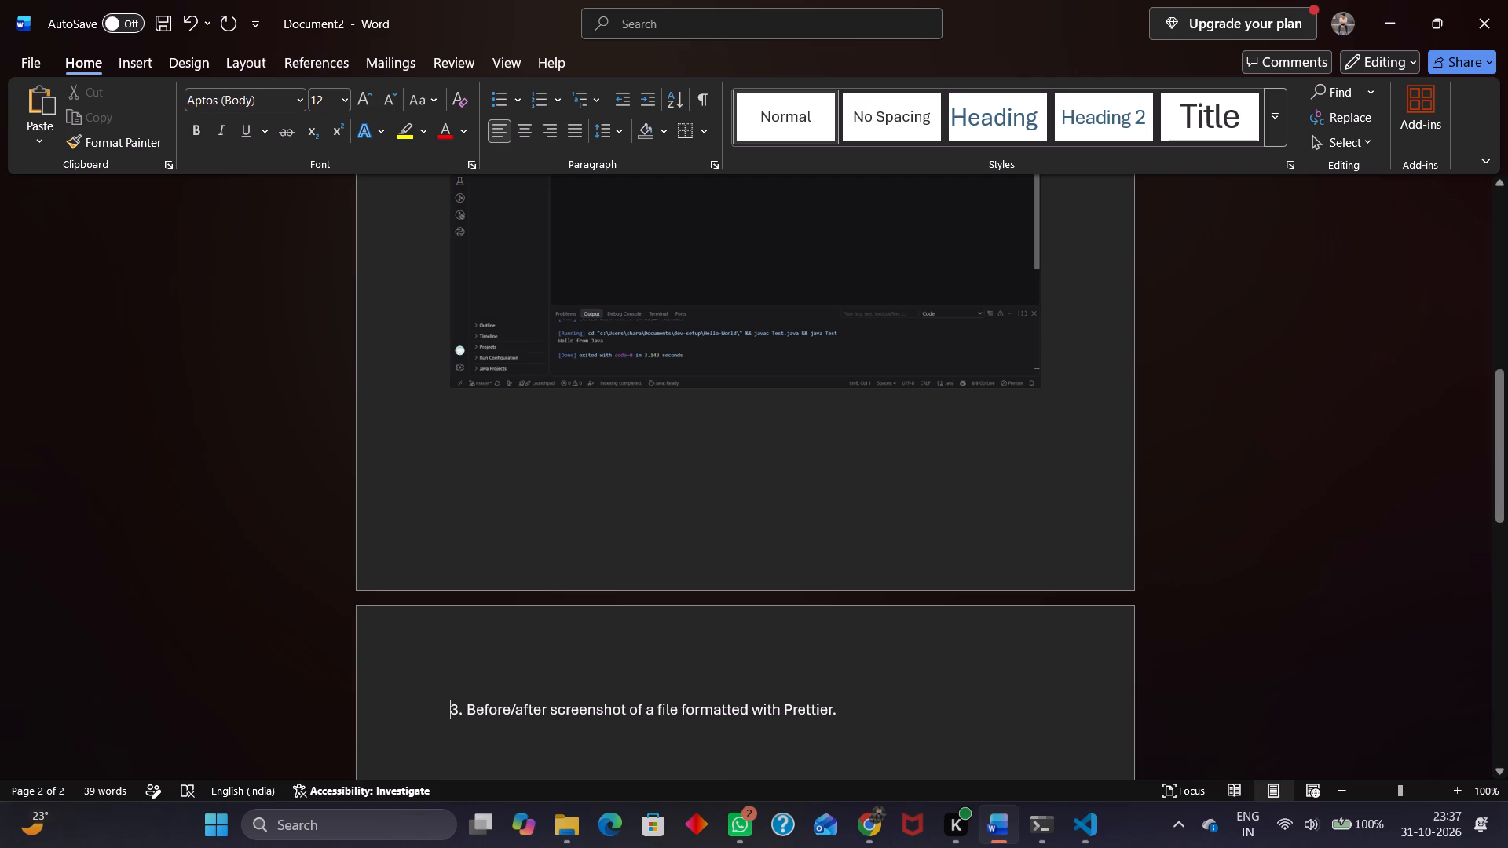
# Replace the full stop at the end of the Prettier line with " :-" and start a new line below it.
pyautogui.click(850, 717)
pyautogui.press('BackSpace')
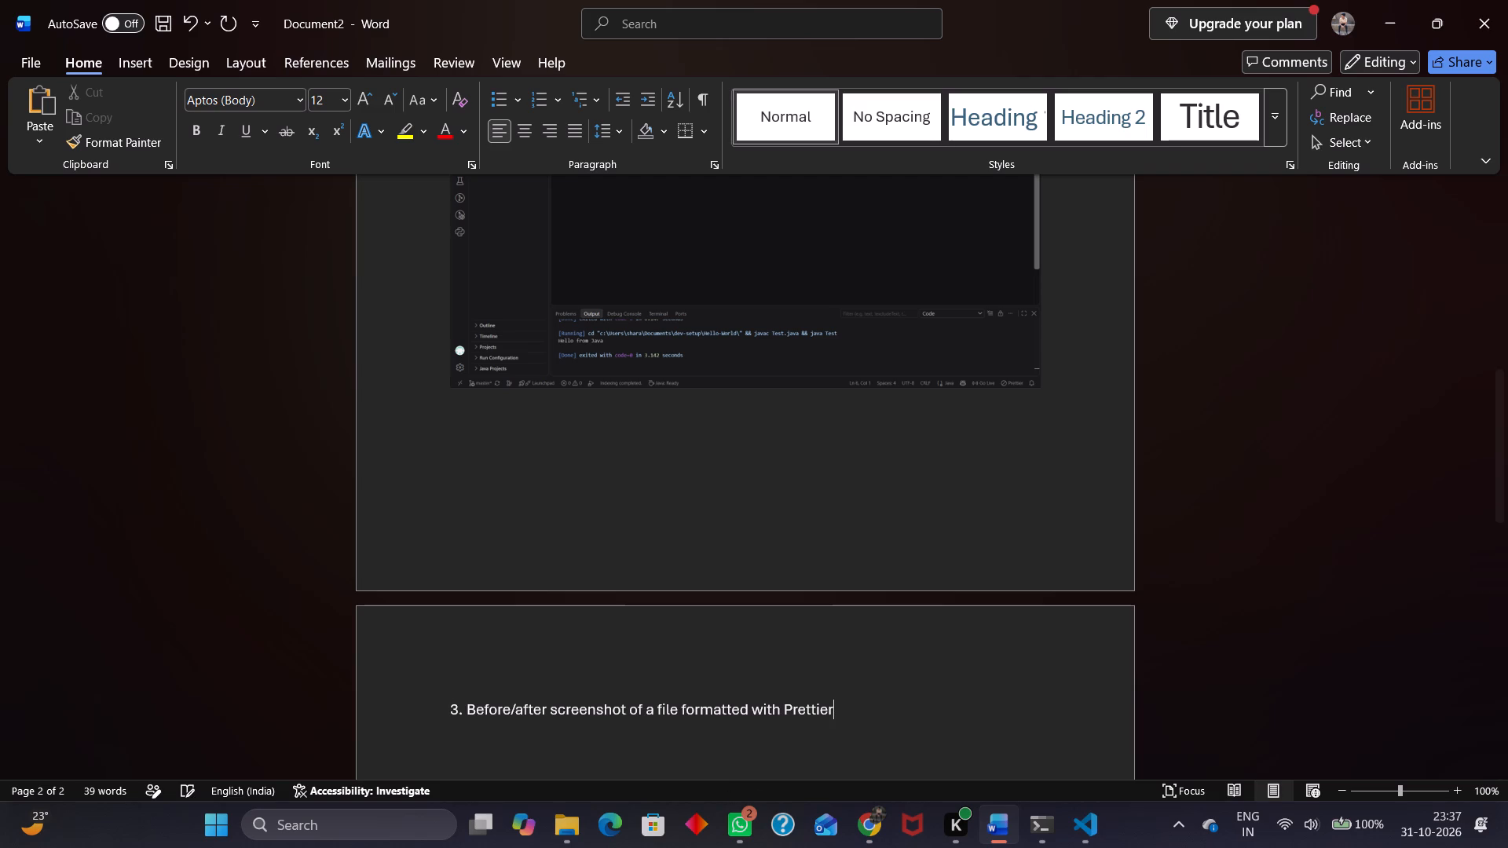
pyautogui.press('space')
pyautogui.write(':')
pyautogui.press('-')
pyautogui.press('Return')
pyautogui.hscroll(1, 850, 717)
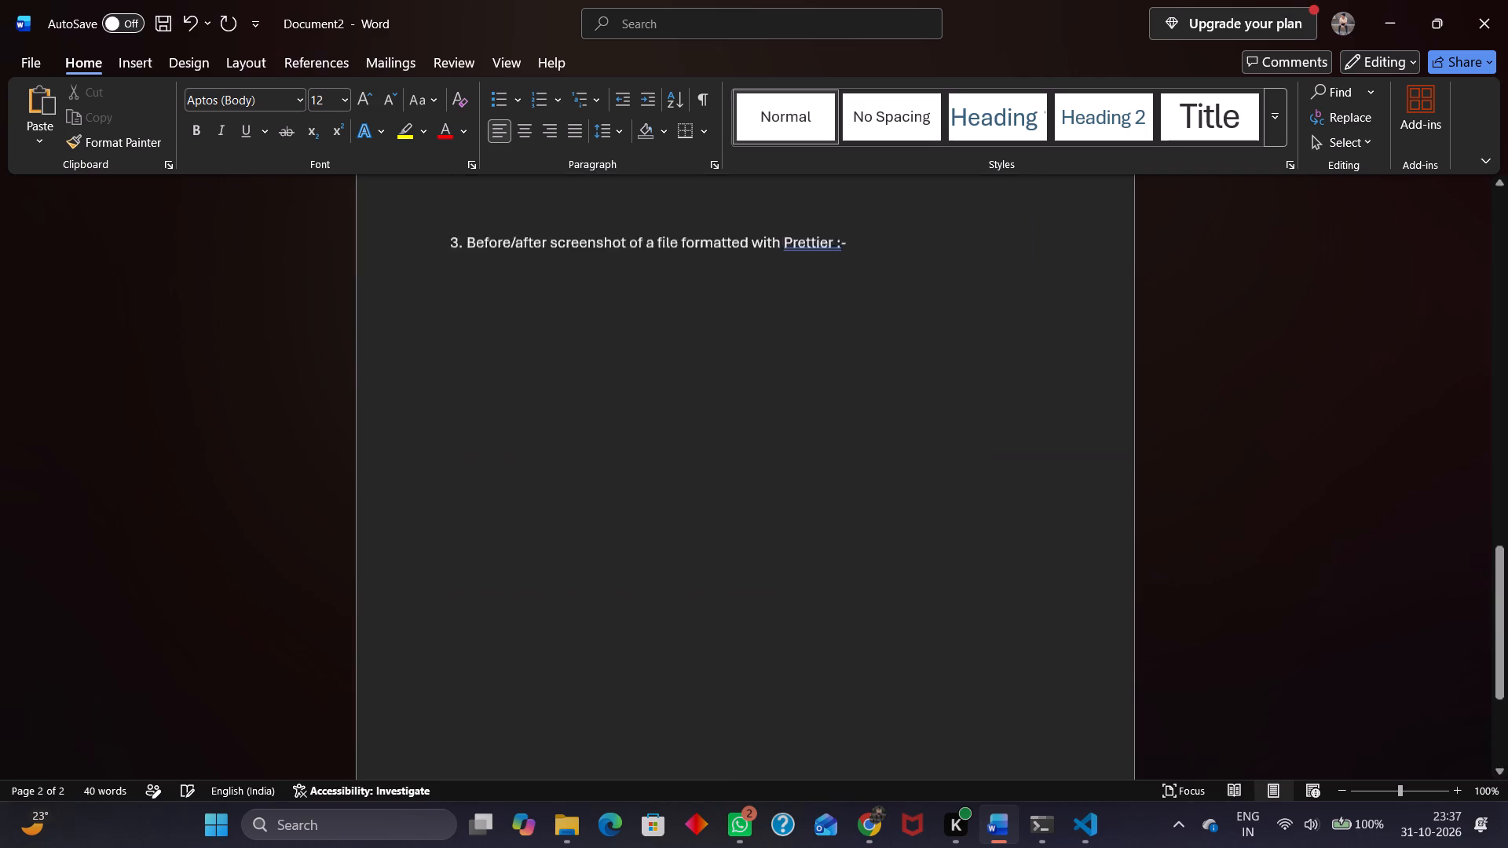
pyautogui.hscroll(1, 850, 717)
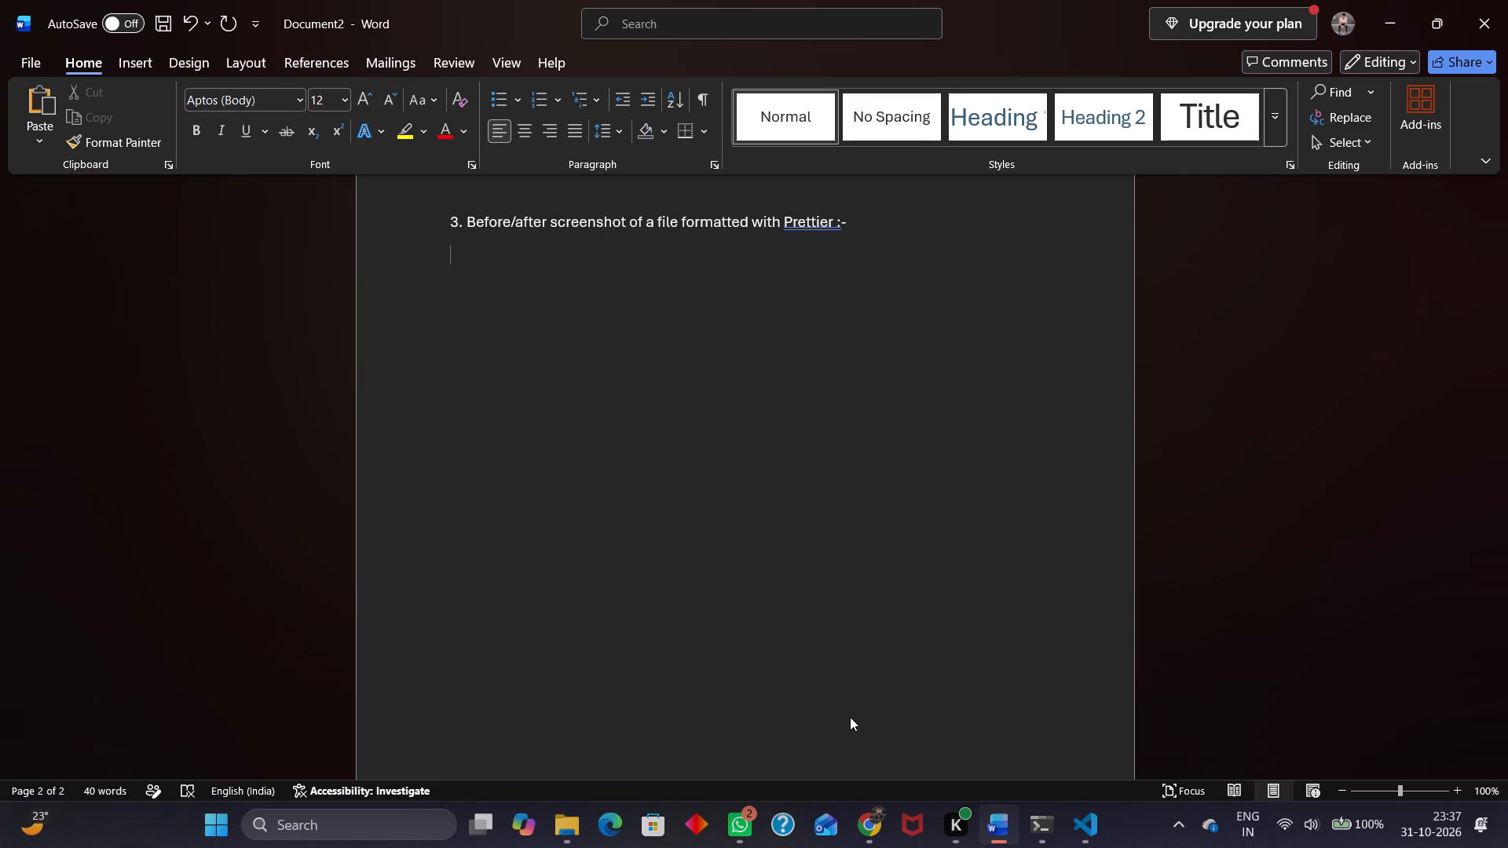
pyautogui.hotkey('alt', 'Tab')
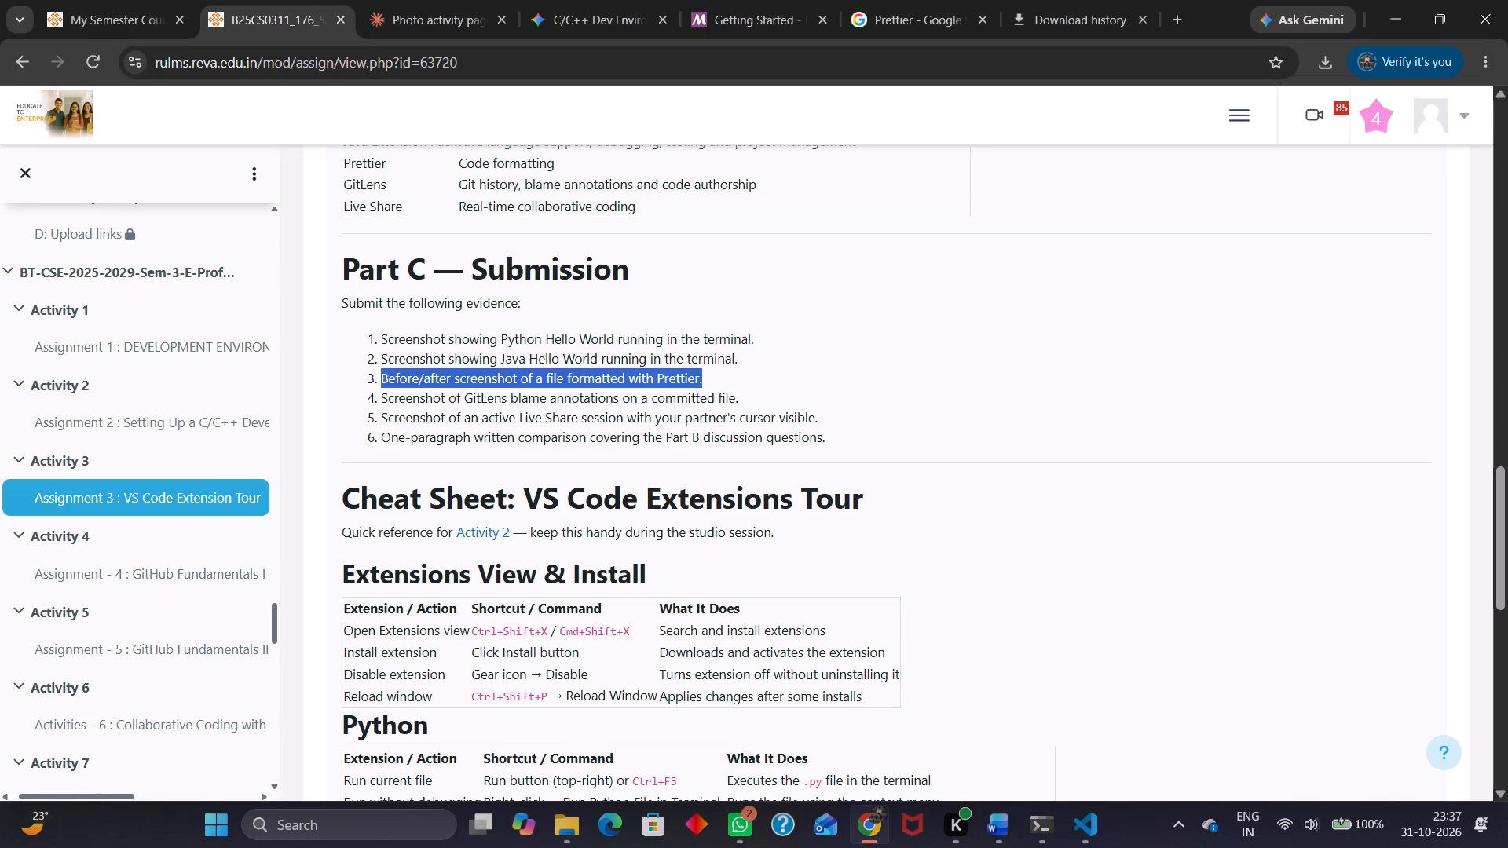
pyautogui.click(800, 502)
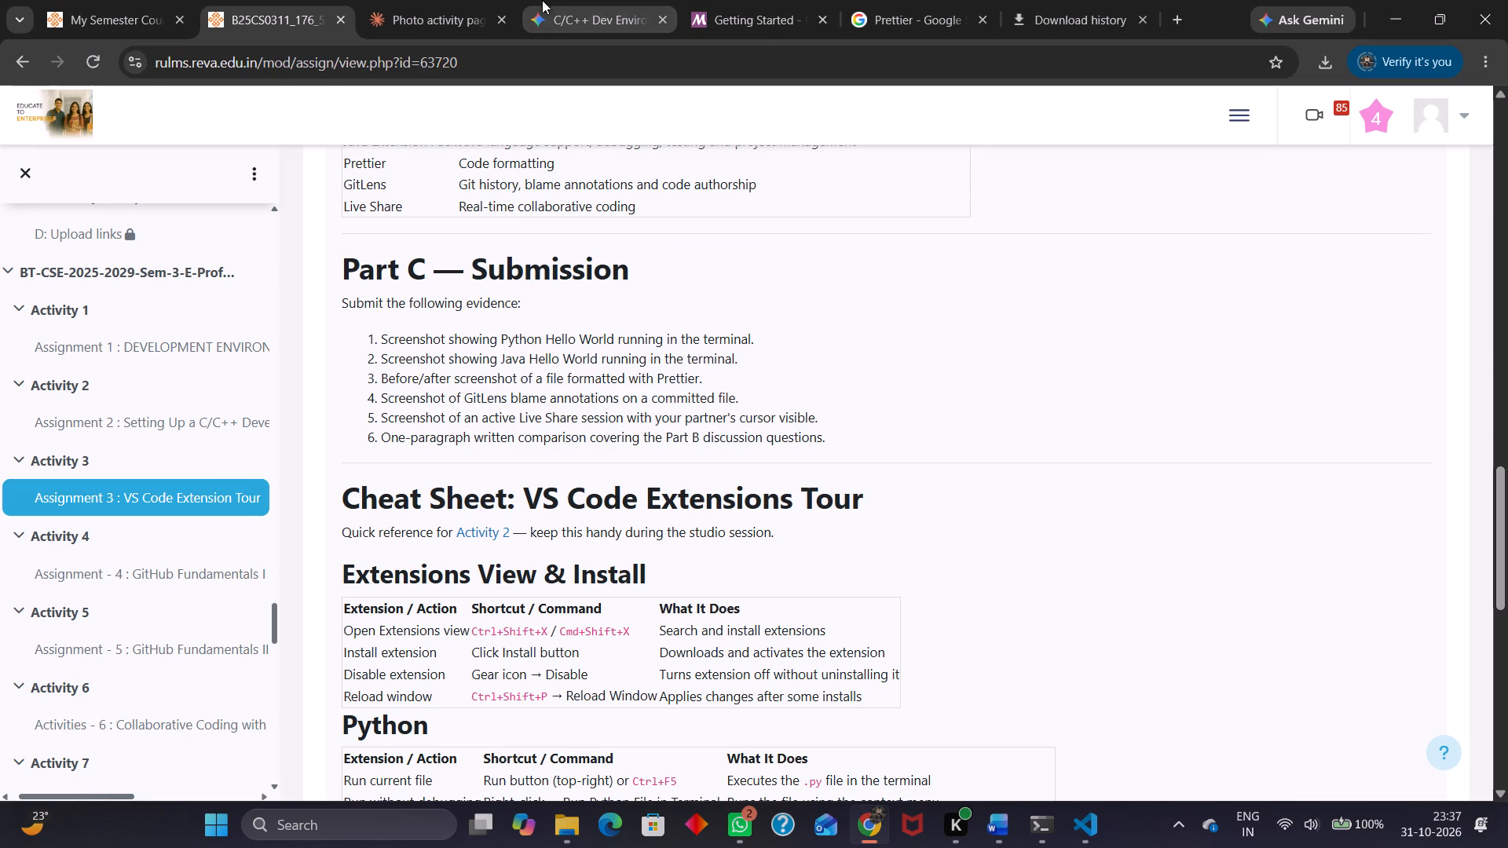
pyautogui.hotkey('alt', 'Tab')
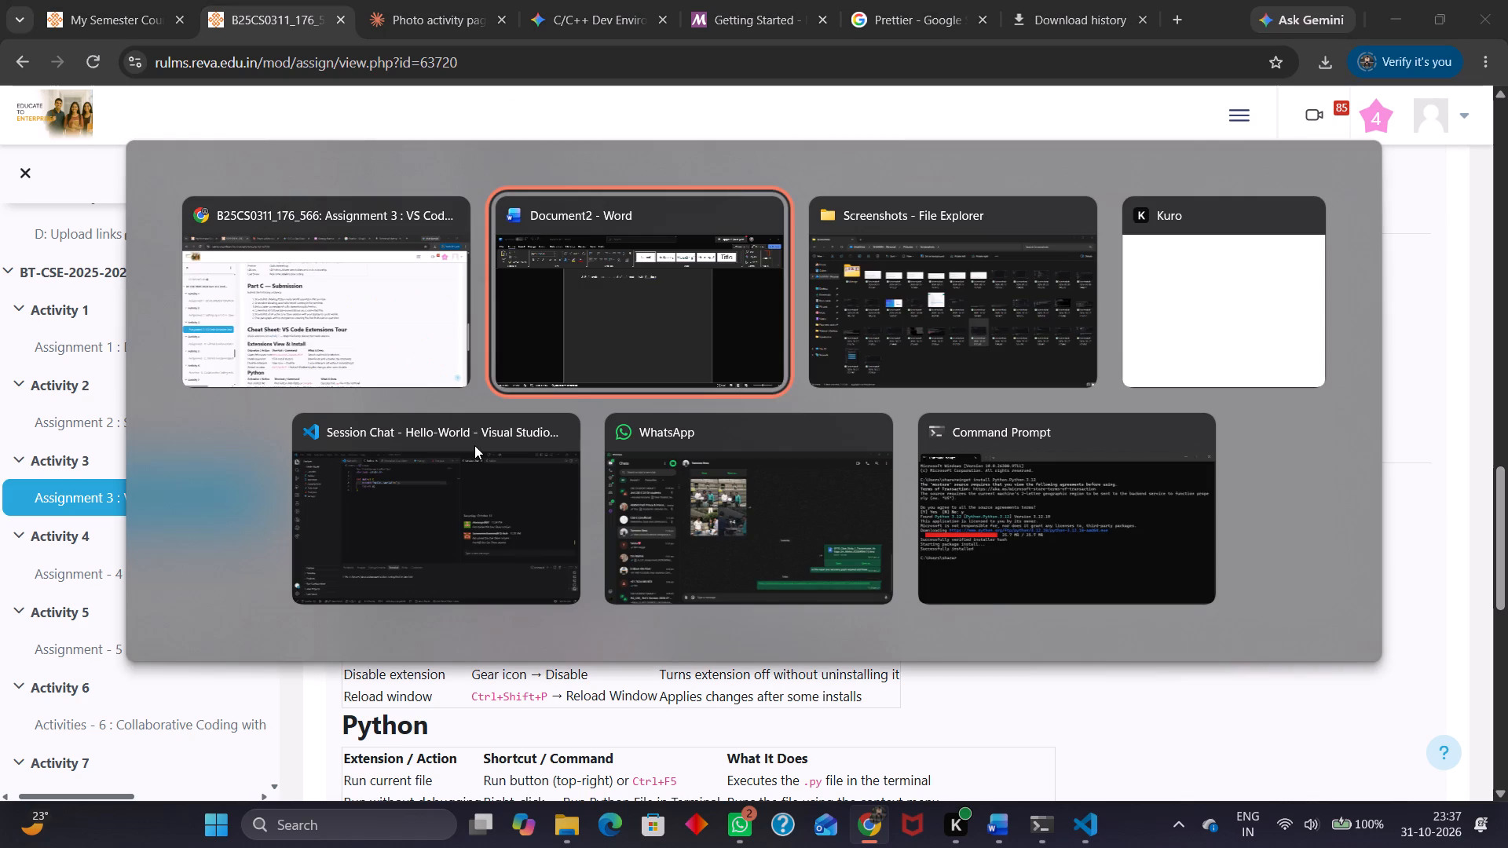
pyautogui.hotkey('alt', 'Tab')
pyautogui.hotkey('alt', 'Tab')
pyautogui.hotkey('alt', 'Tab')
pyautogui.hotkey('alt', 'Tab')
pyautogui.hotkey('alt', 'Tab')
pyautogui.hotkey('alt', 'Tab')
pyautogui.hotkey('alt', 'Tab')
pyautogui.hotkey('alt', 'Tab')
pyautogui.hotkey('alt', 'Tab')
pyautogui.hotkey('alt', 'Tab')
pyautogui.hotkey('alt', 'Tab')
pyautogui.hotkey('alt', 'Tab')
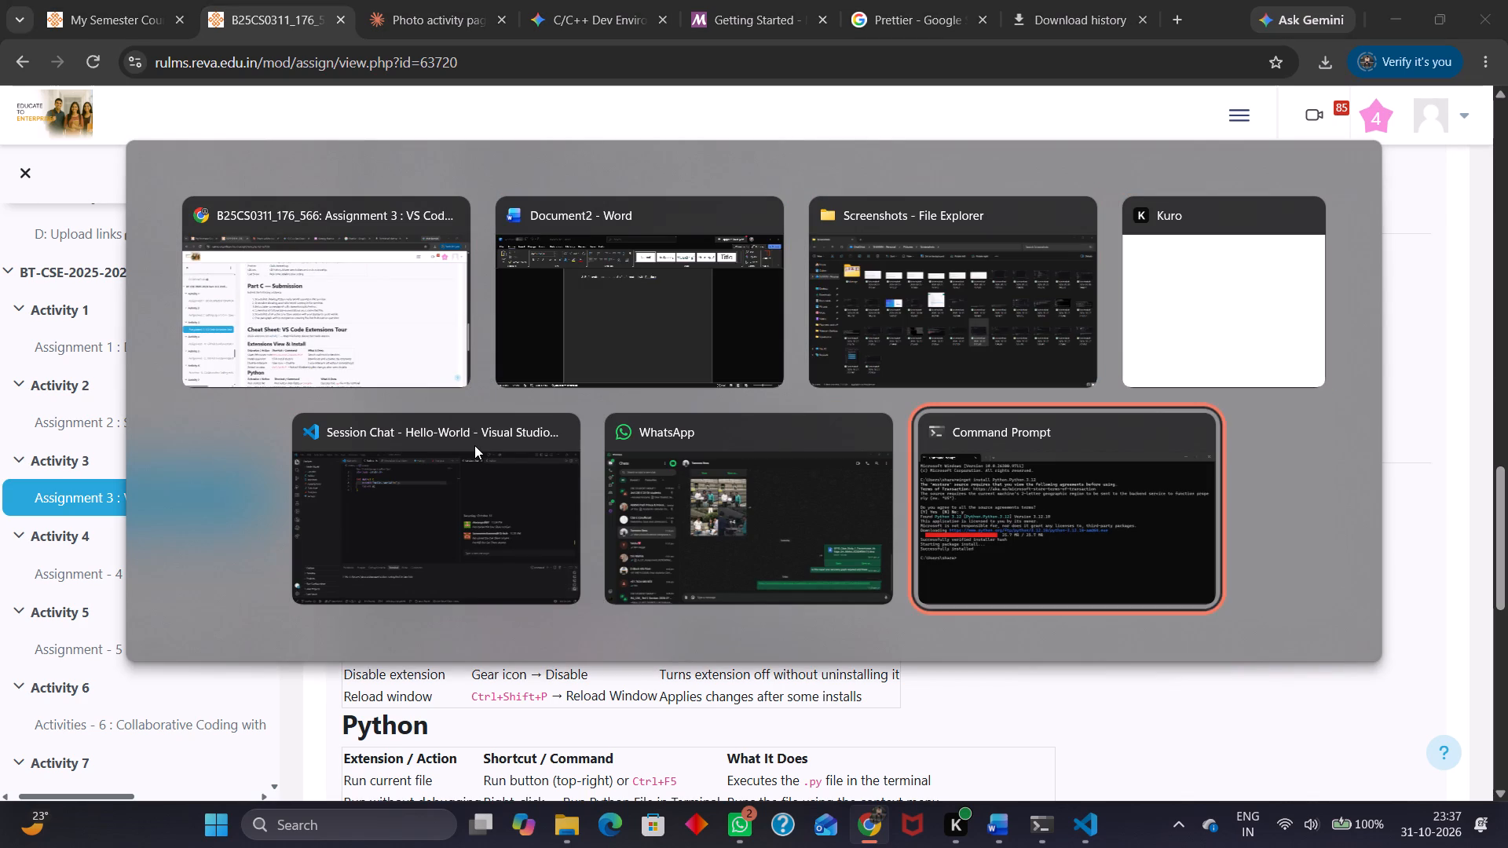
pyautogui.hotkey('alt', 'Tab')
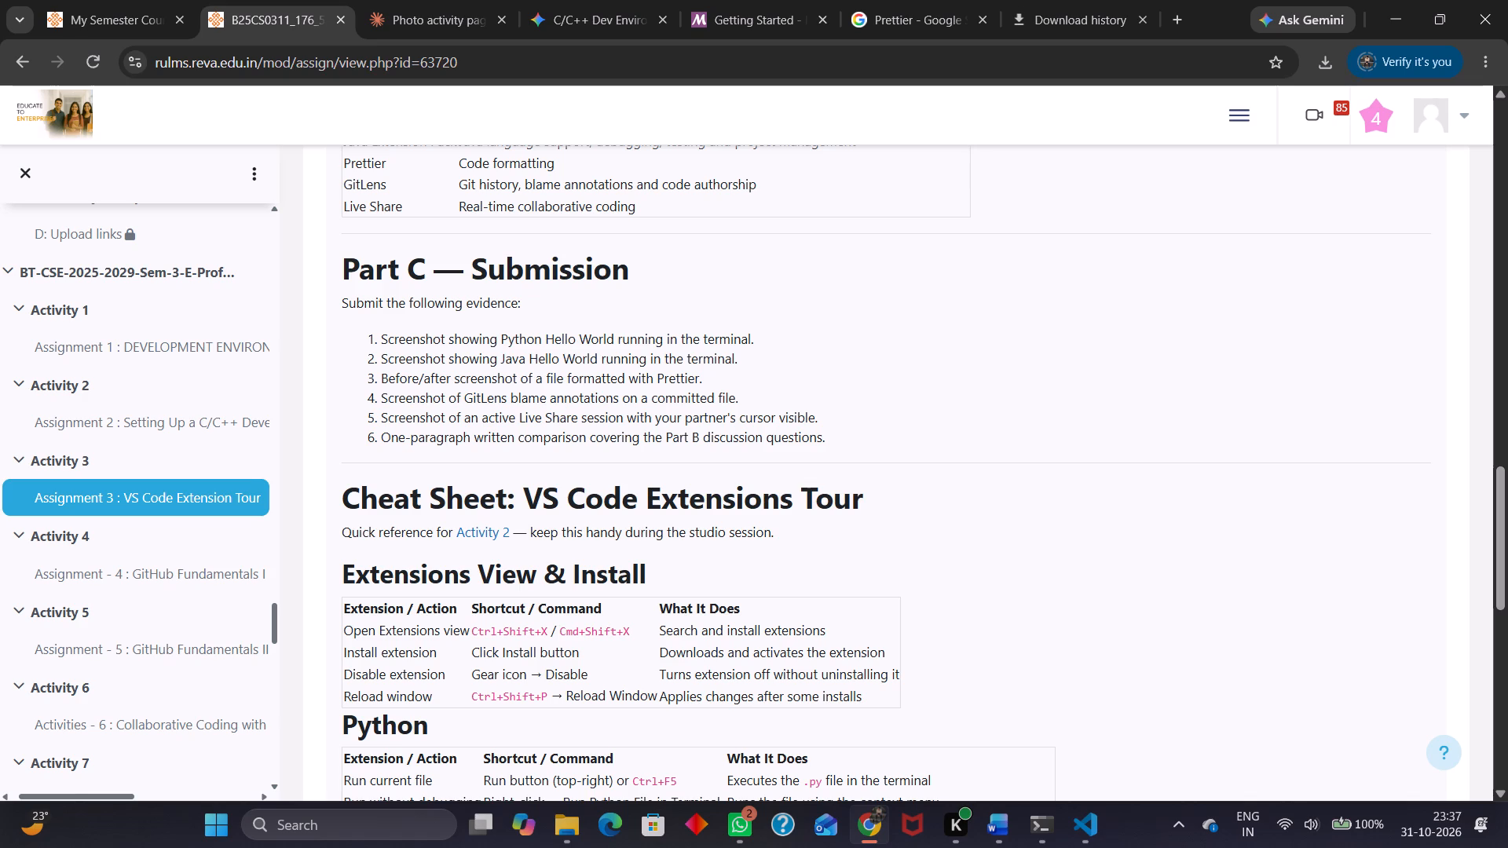
# In the Word document, add the label "Before:-" below the Prettier heading and start a new line under it.
pyautogui.hotkey('alt', 'Tab')
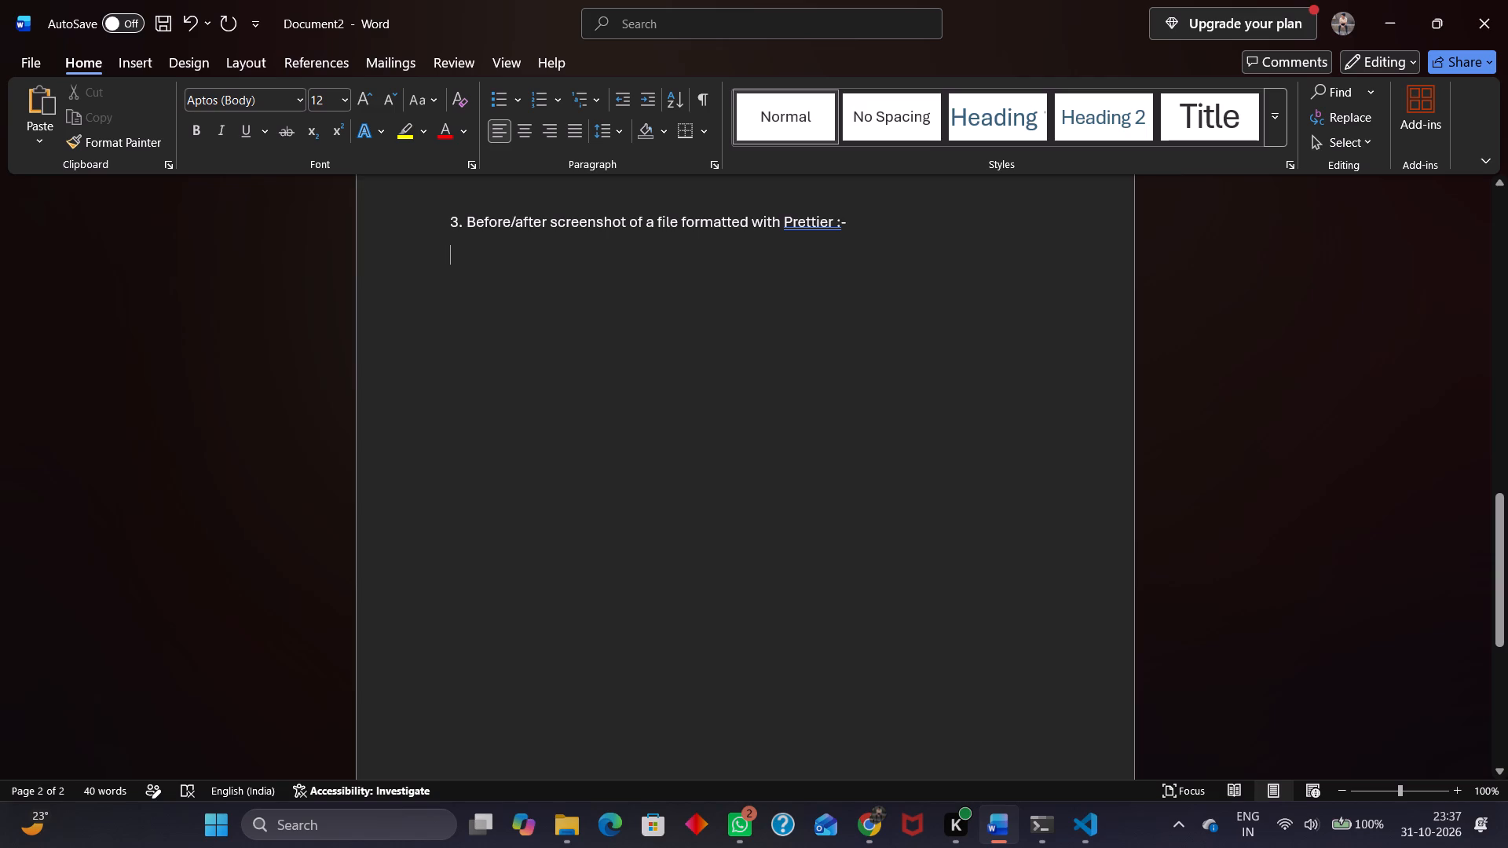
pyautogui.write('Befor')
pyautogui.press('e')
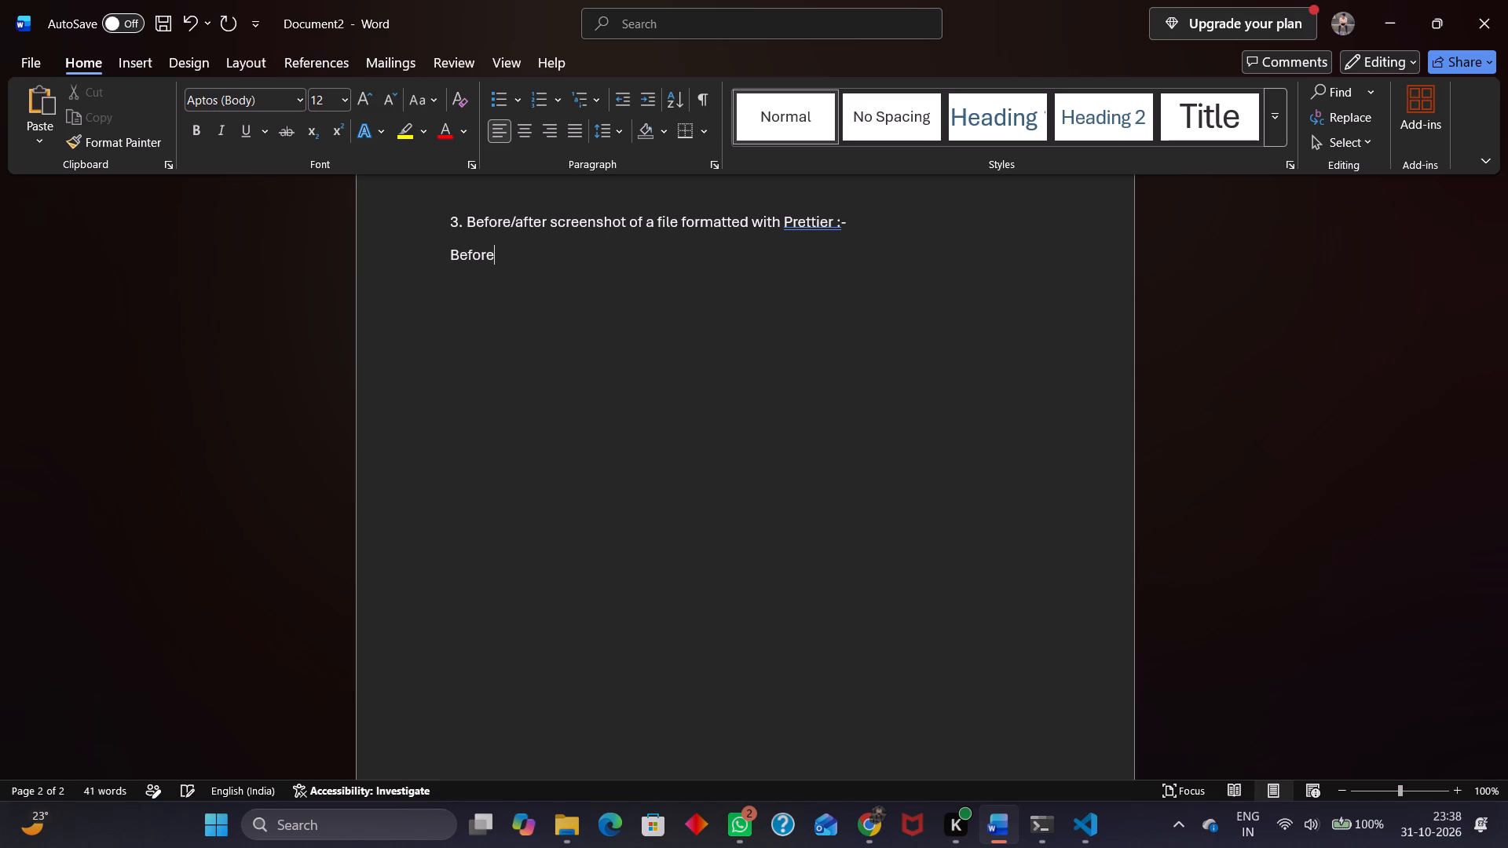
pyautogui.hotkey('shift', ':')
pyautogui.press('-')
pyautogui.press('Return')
pyautogui.hotkey('alt', 'Tab')
pyautogui.hotkey('alt', 'Tab')
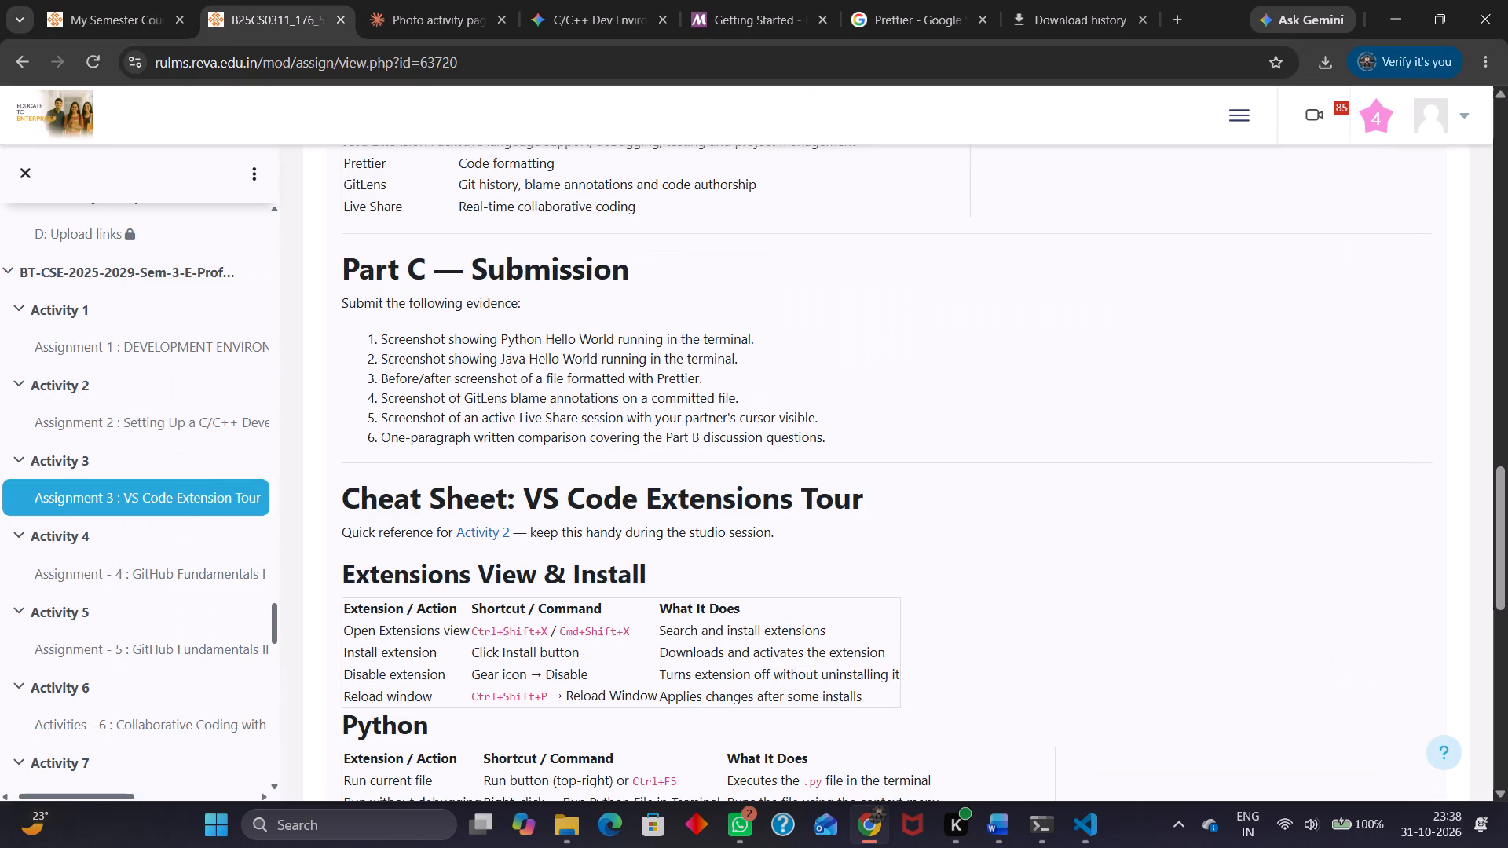
pyautogui.hotkey('alt', 'Tab')
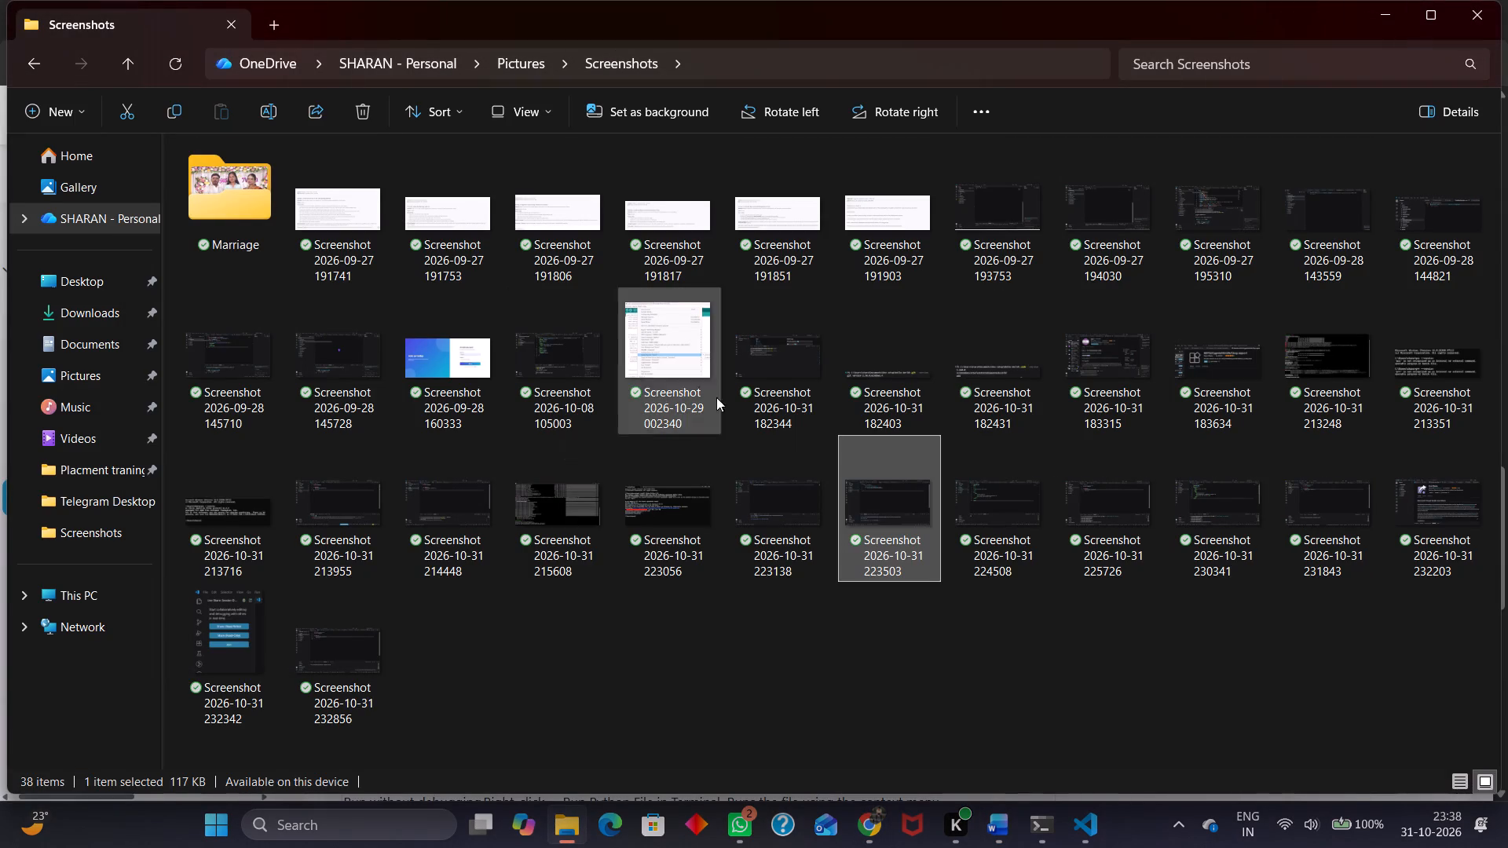
pyautogui.doubleClick(1087, 535)
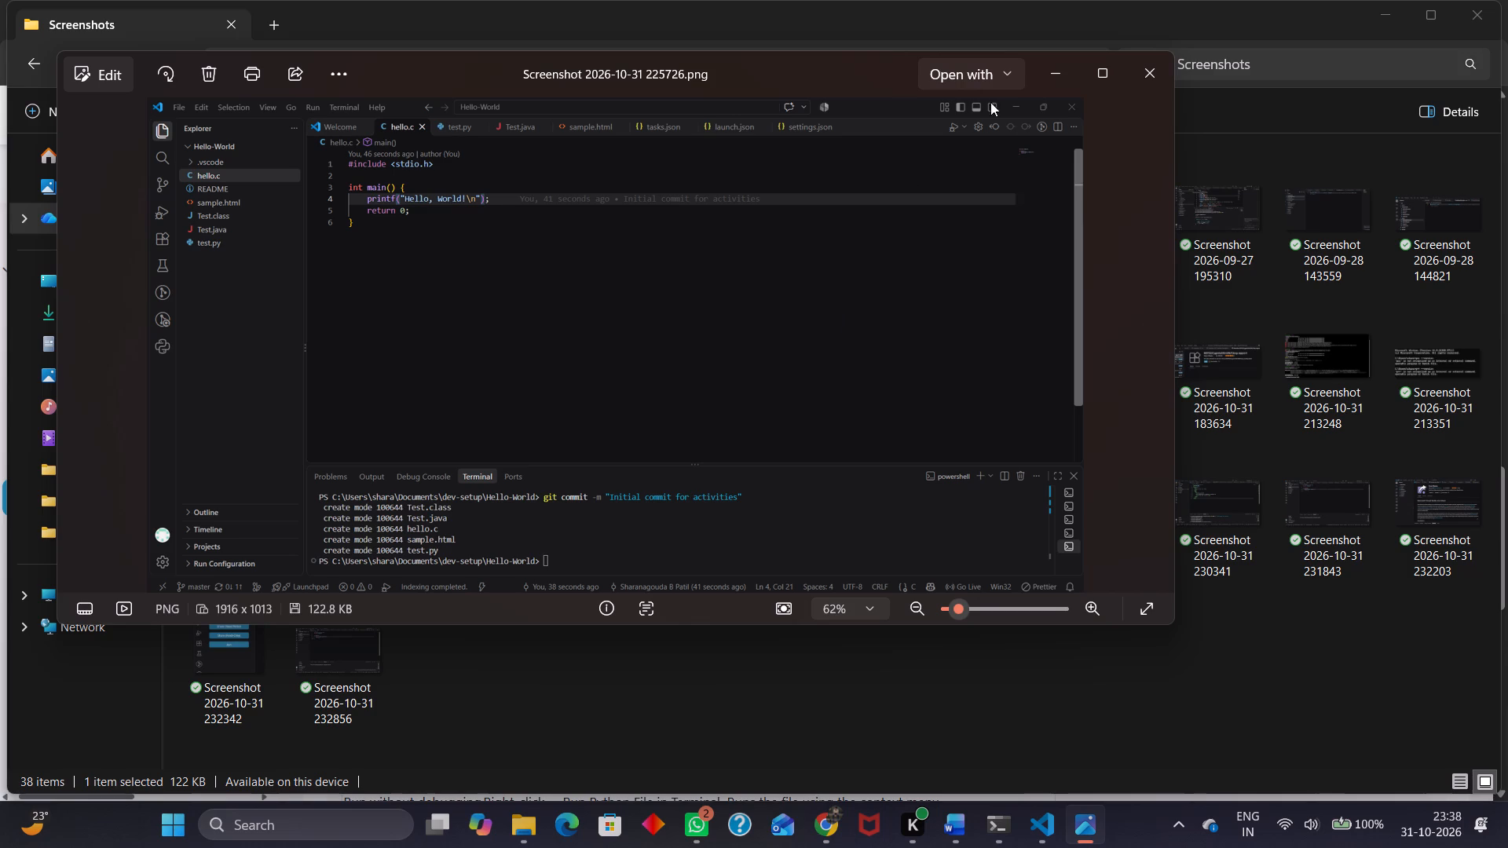
pyautogui.click(1130, 79)
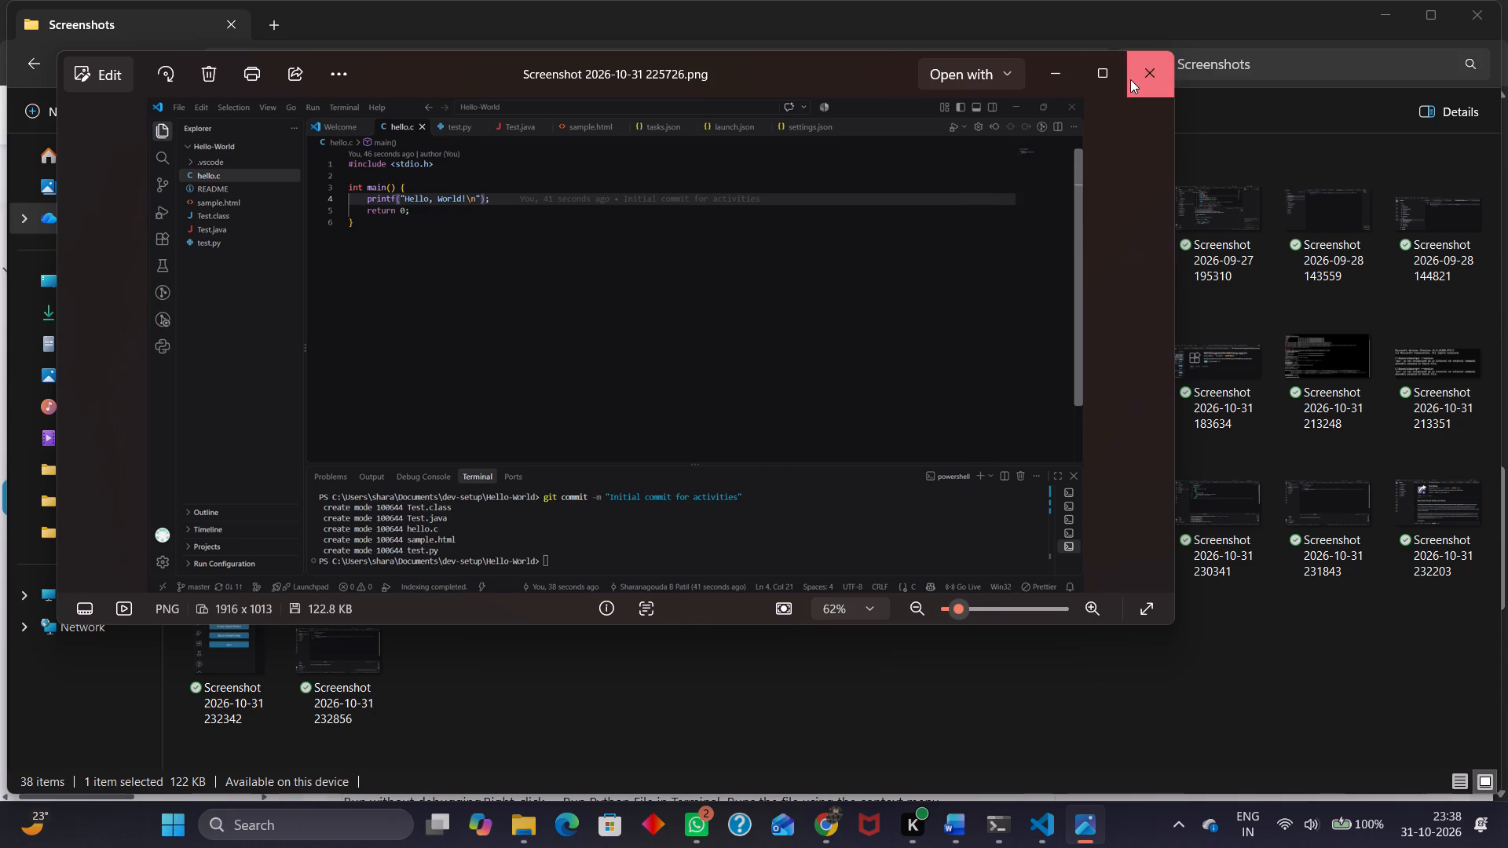
pyautogui.doubleClick(1013, 475)
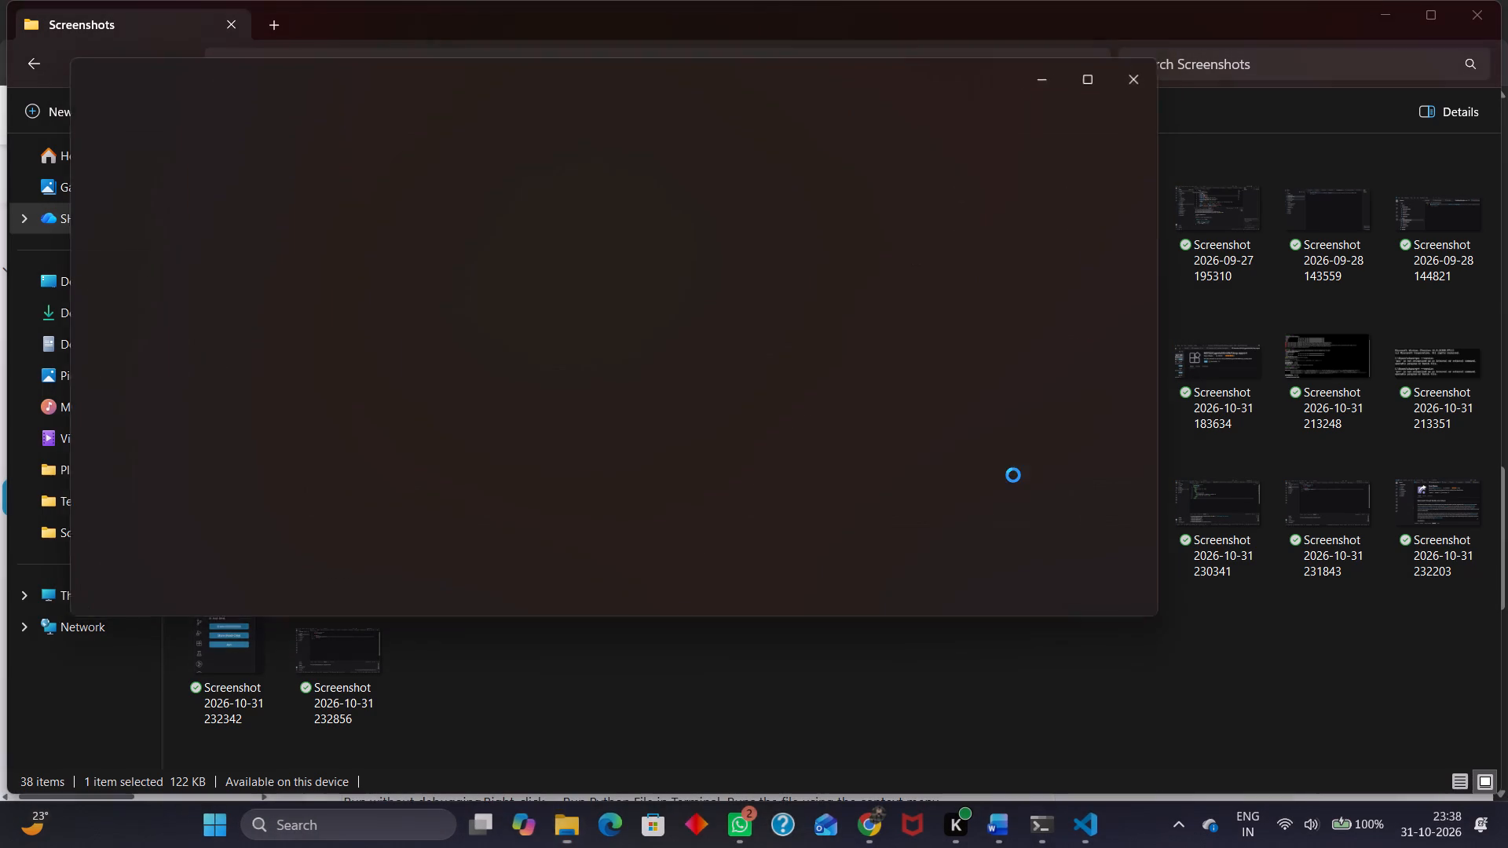
pyautogui.click(1143, 86)
pyautogui.doubleClick(1216, 488)
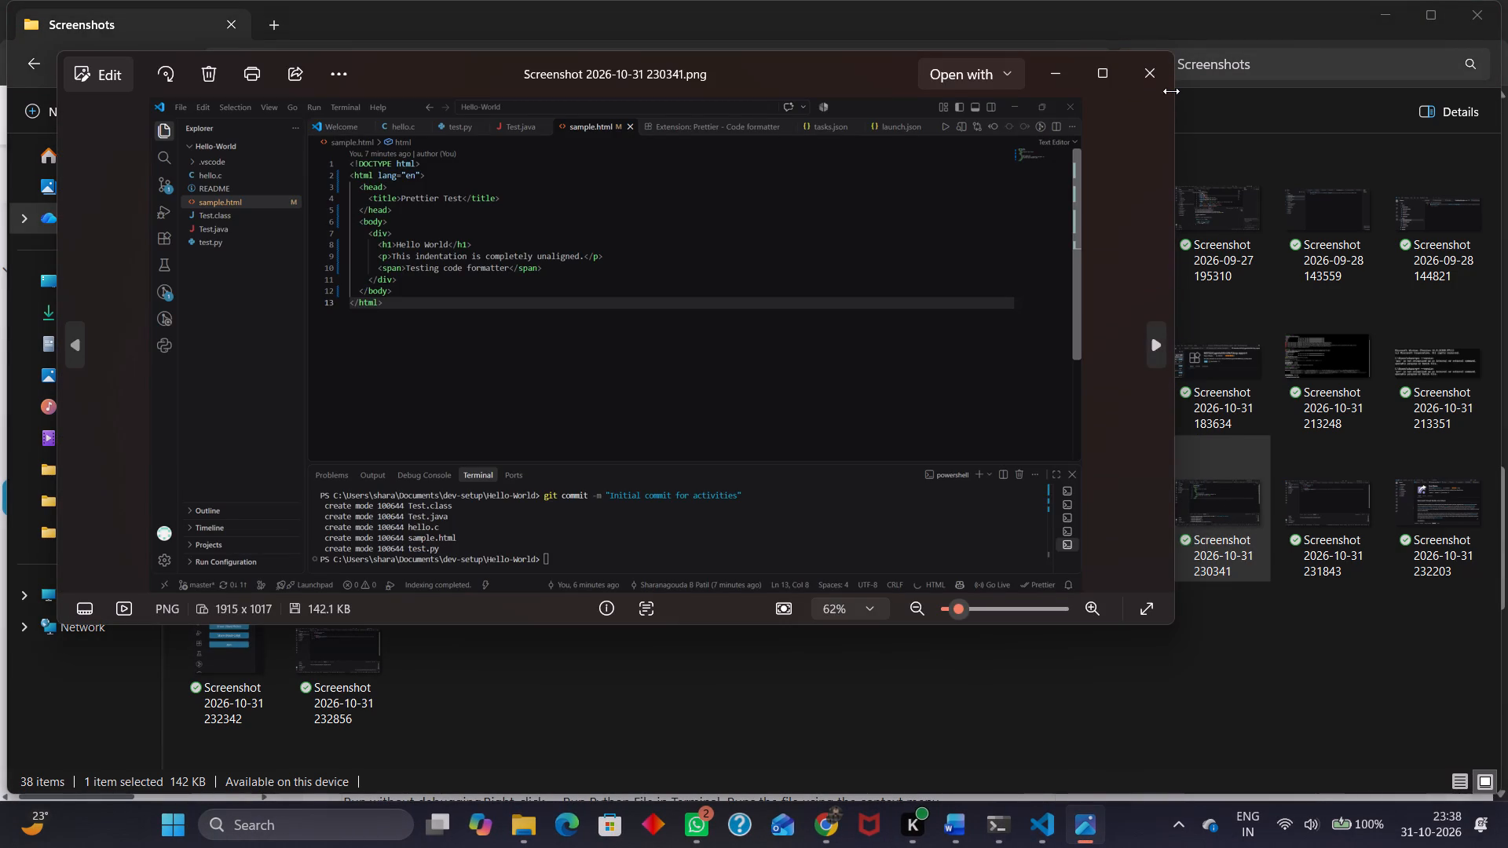
pyautogui.click(1159, 86)
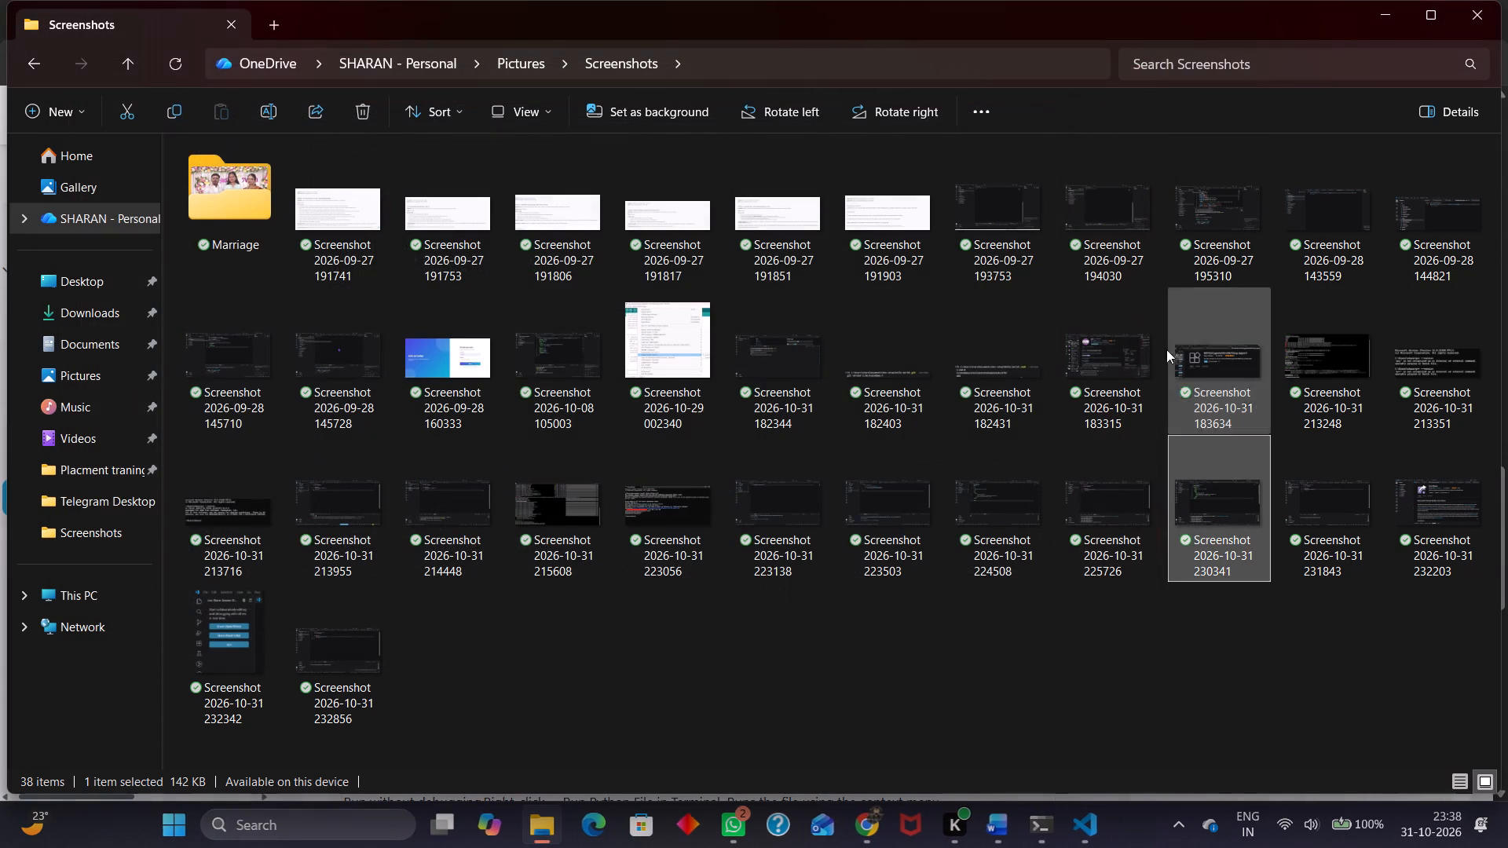
pyautogui.moveTo(1183, 499); pyautogui.dragTo(1254, 679)
pyautogui.hotkey('alt', 'Tab')
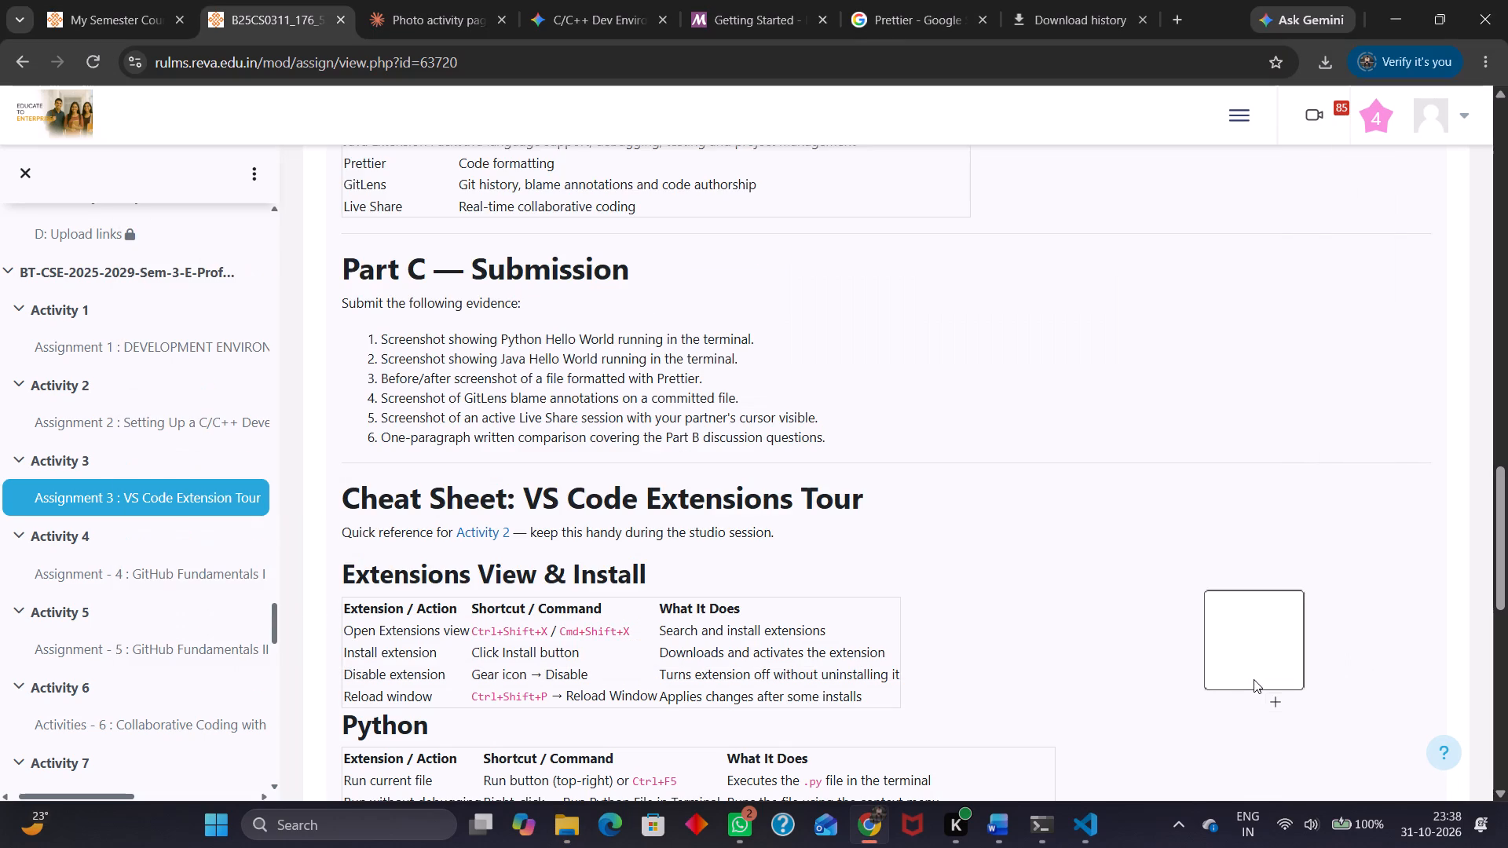
pyautogui.moveTo(1254, 679); pyautogui.dragTo(529, 269)
pyautogui.hotkey('alt', 'Tab')
pyautogui.hotkey('alt', 'Tab')
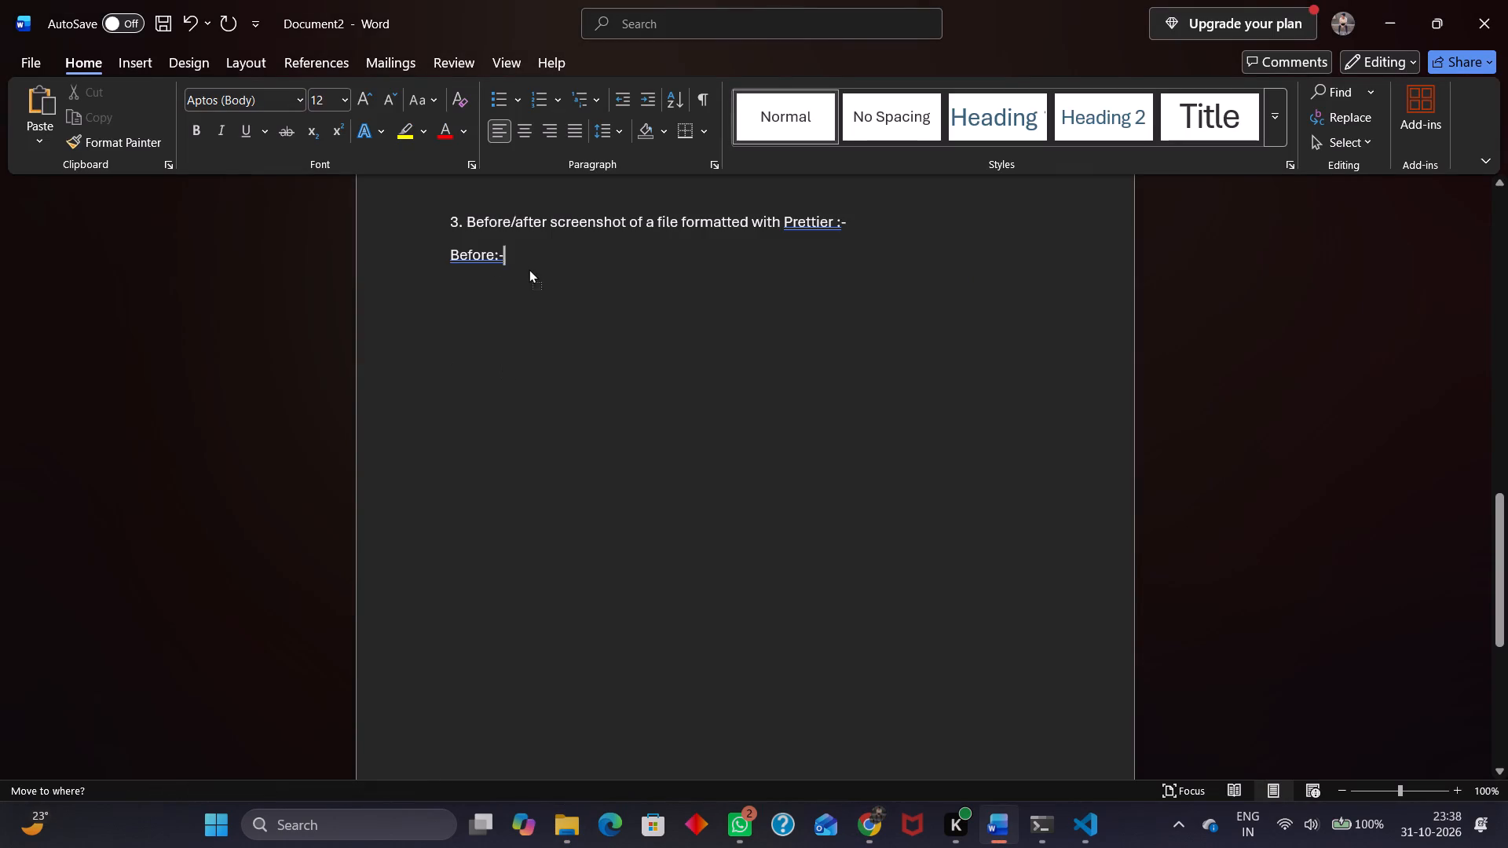
pyautogui.moveTo(529, 269); pyautogui.dragTo(511, 292)
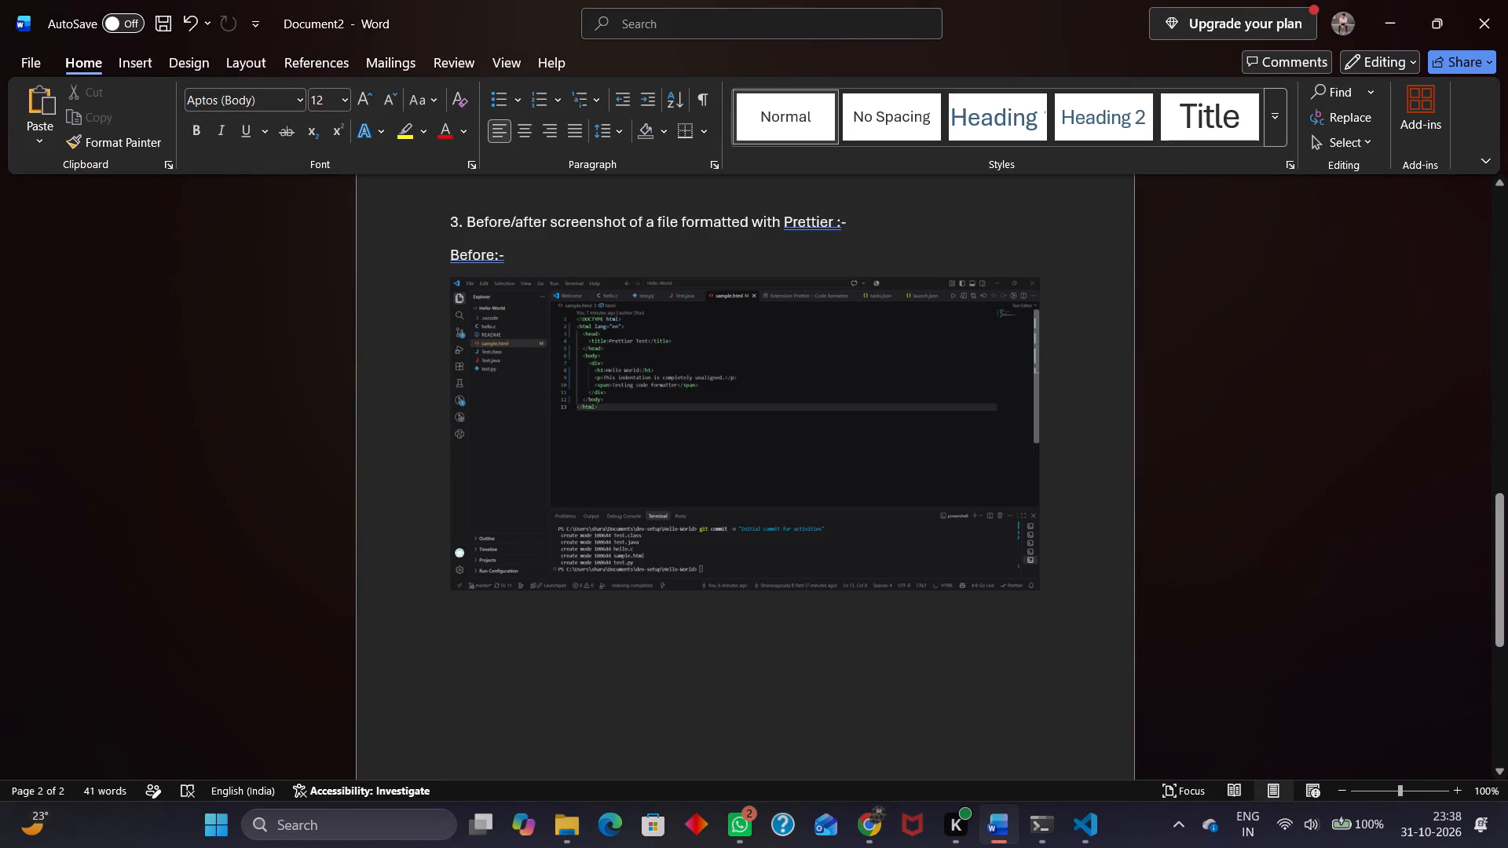
# Add the label "After:-" below the "Before:-" image and start a new line under it.
pyautogui.press('Return')
pyautogui.press('BackSpace')
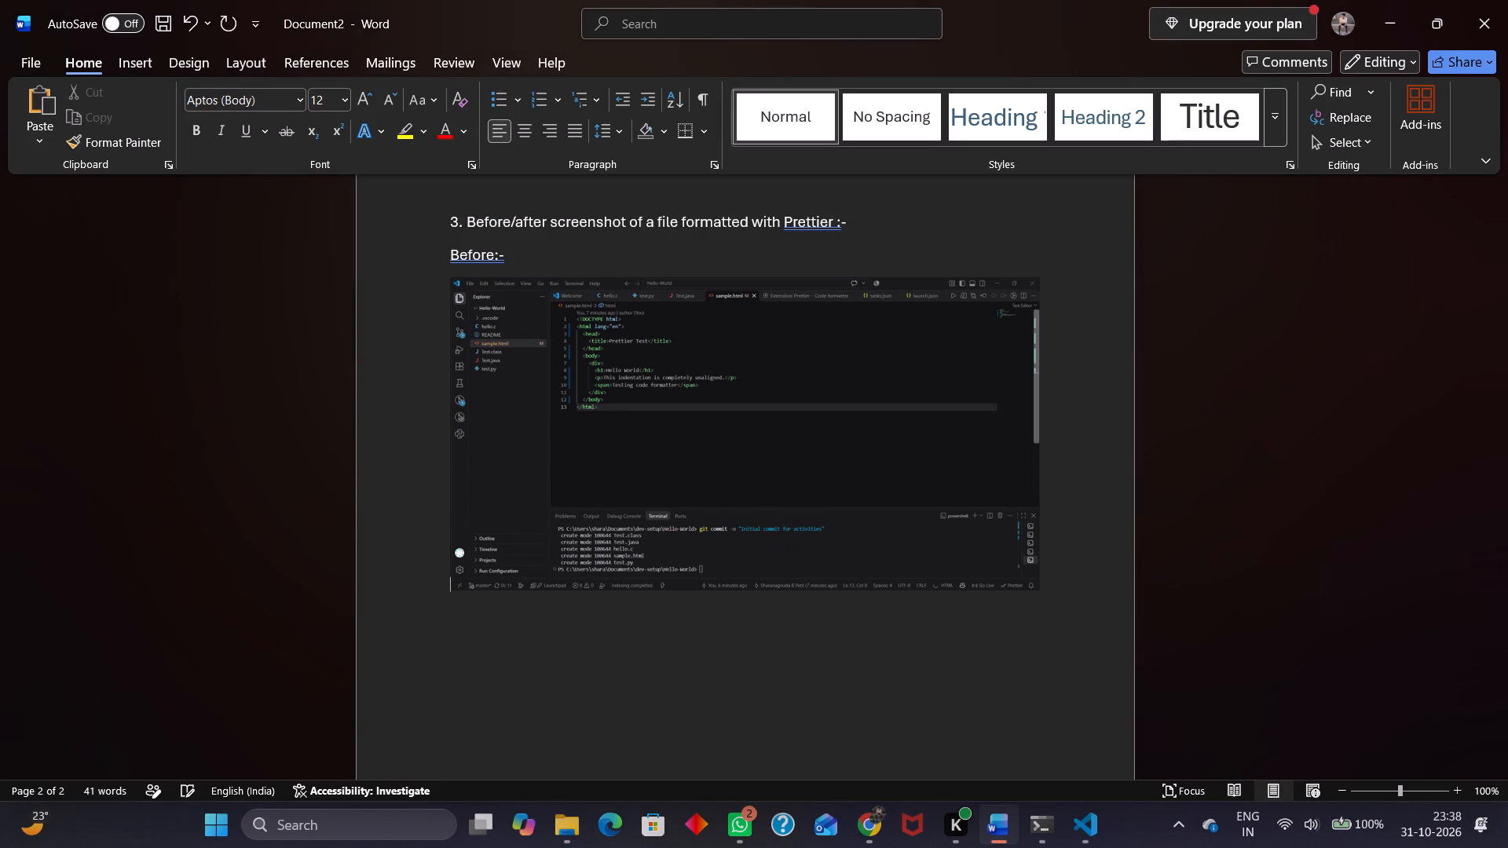
pyautogui.press('Right')
pyautogui.press('Return')
pyautogui.hotkey('shift', 'a')
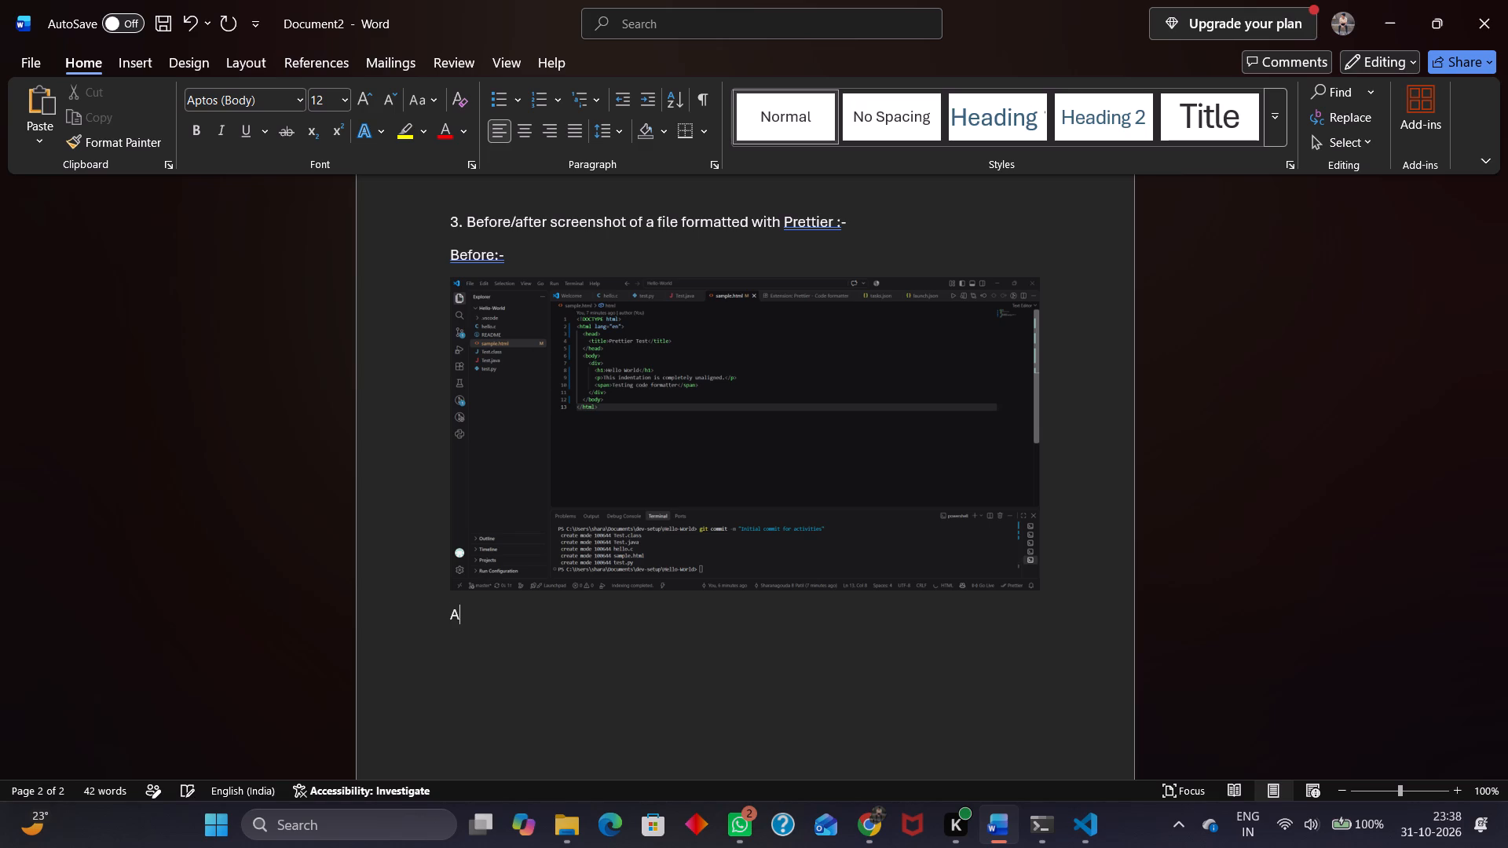
pyautogui.write('fter')
pyautogui.hotkey('shift', ':')
pyautogui.press('-')
pyautogui.press('Return')
pyautogui.hotkey('alt', 'Tab')
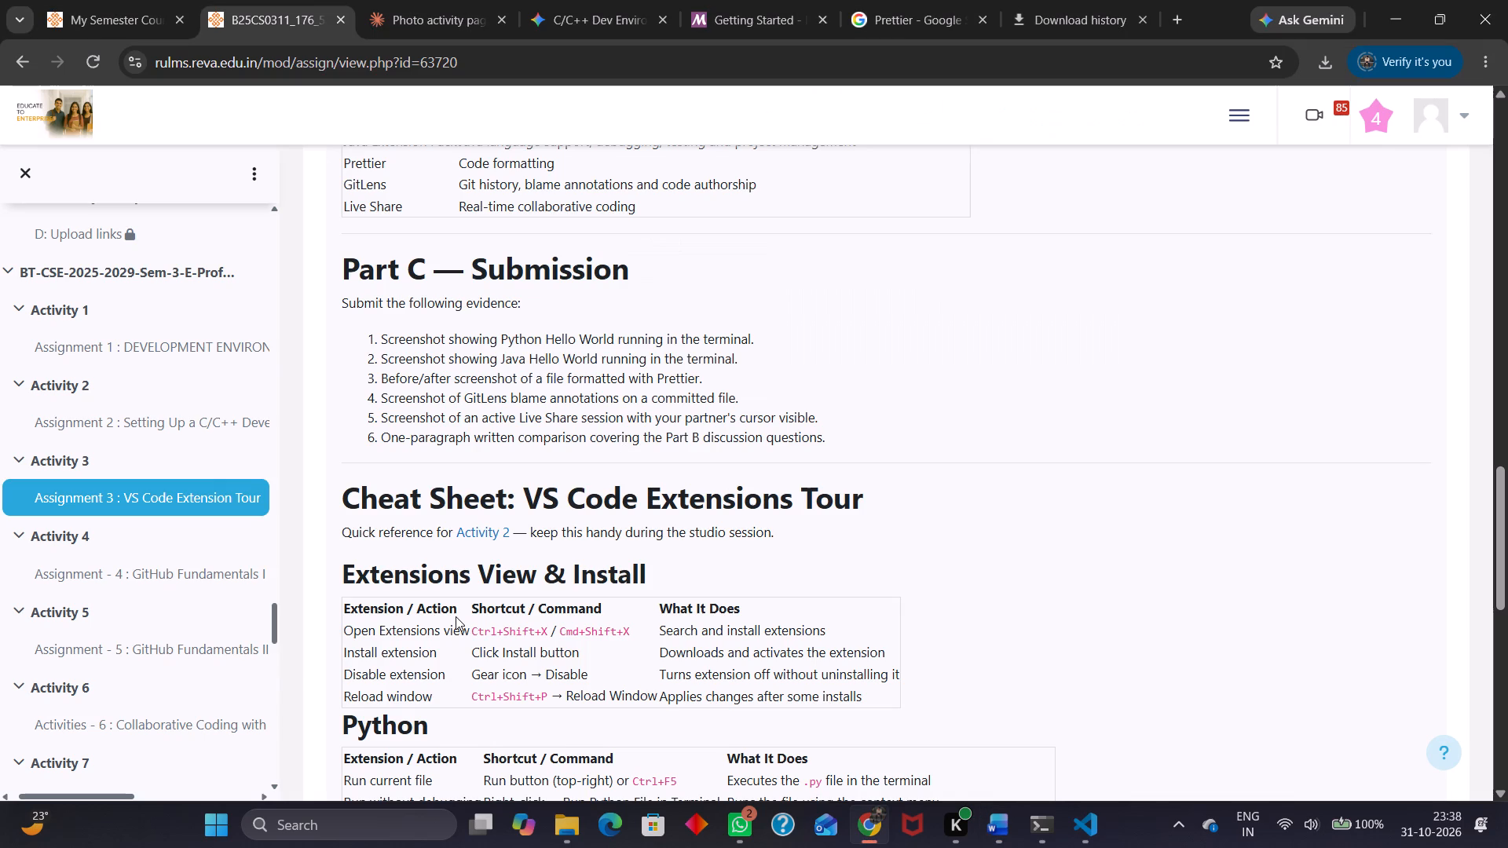
pyautogui.hotkey('alt', 'Tab')
pyautogui.hotkey('alt', 'Tab')
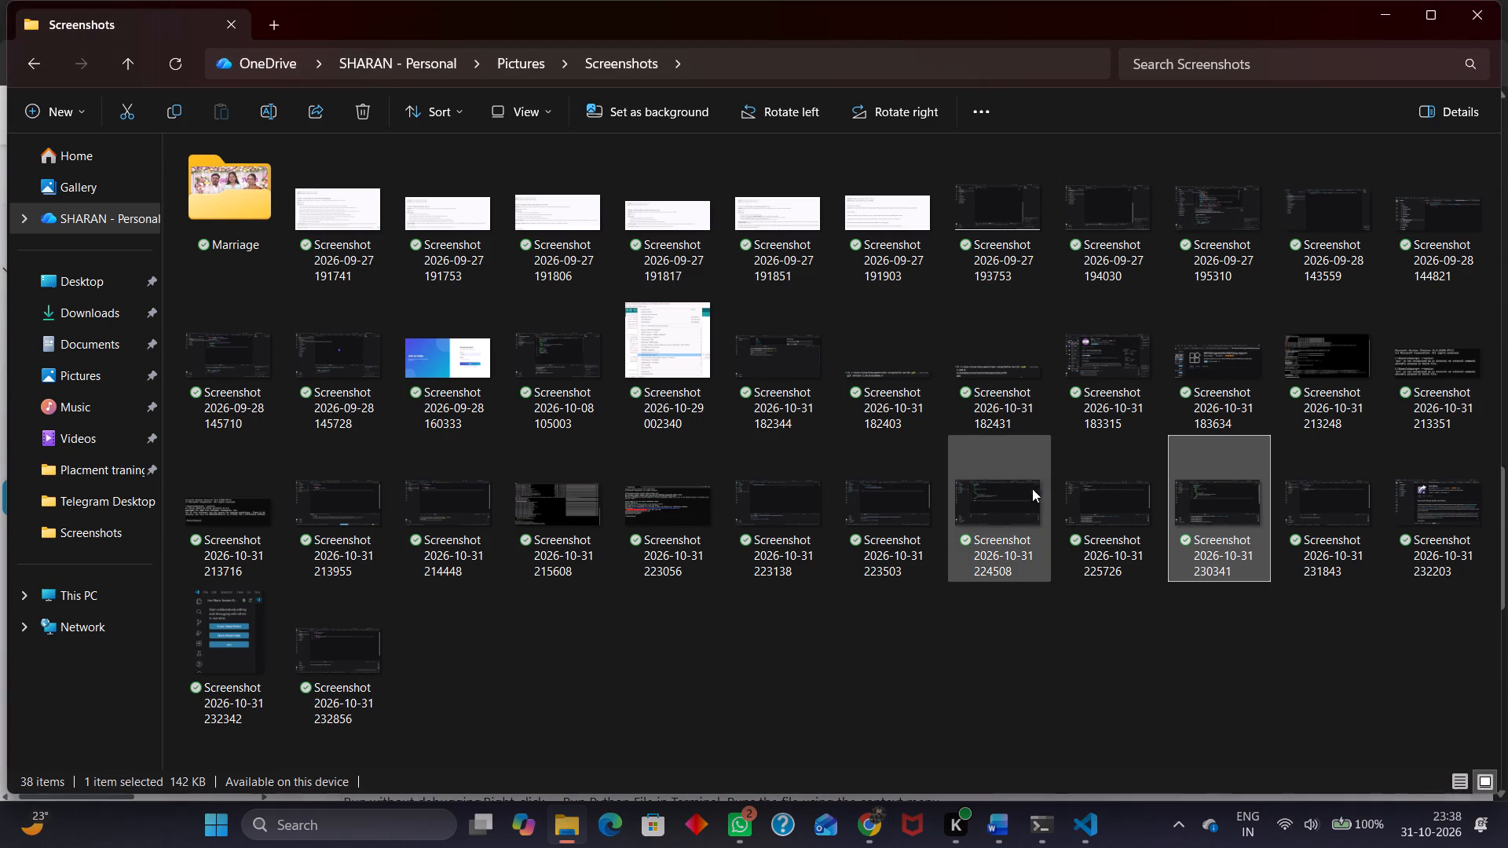
pyautogui.moveTo(1023, 508); pyautogui.dragTo(1067, 722)
pyautogui.hotkey('alt', 'Tab')
pyautogui.hotkey('alt', 'Tab')
pyautogui.hotkey('alt', 'Tab')
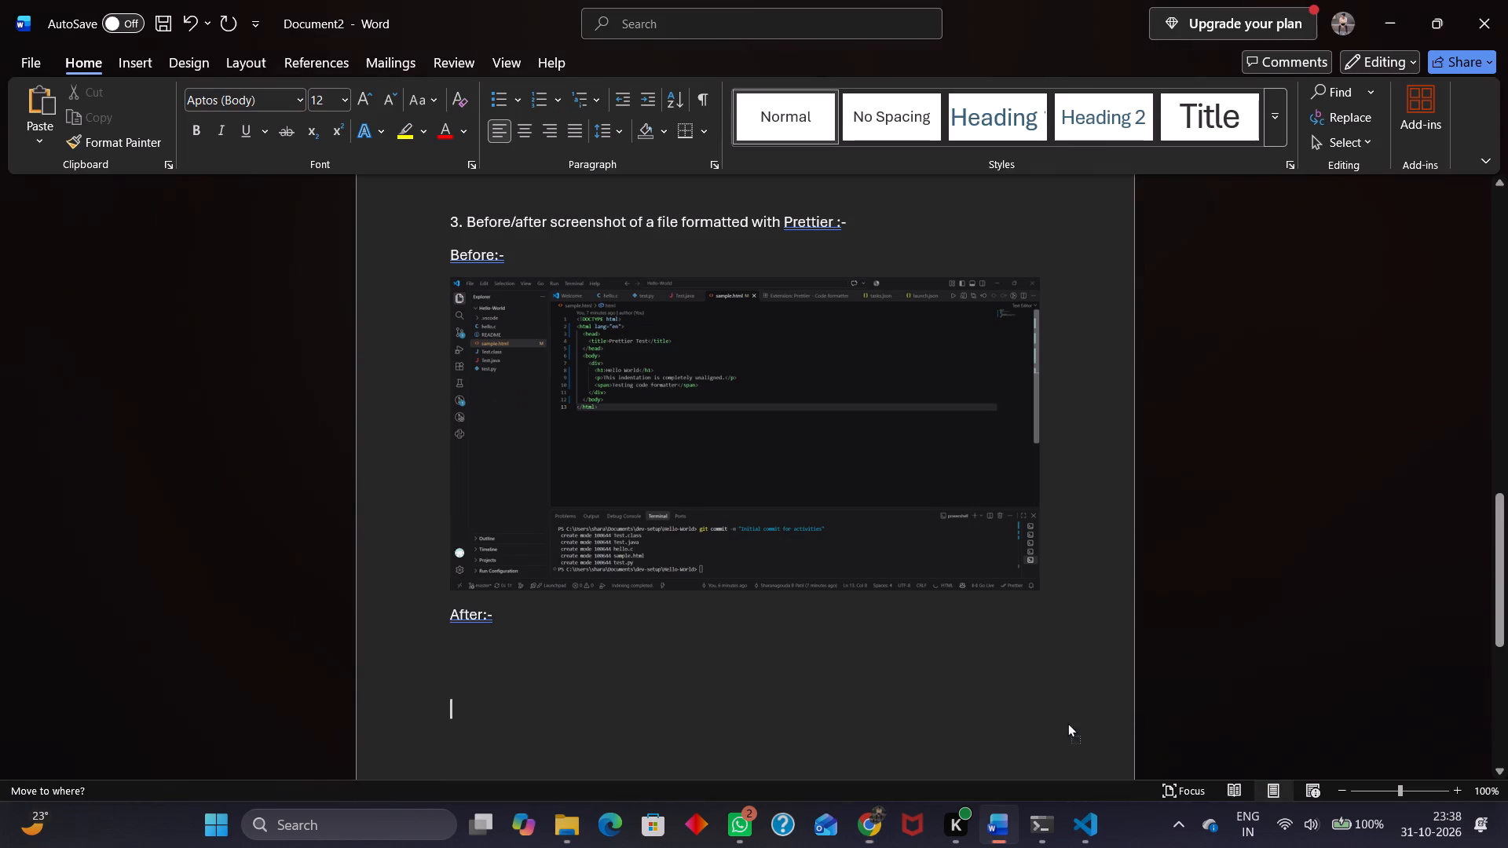
pyautogui.moveTo(1067, 722); pyautogui.dragTo(486, 650)
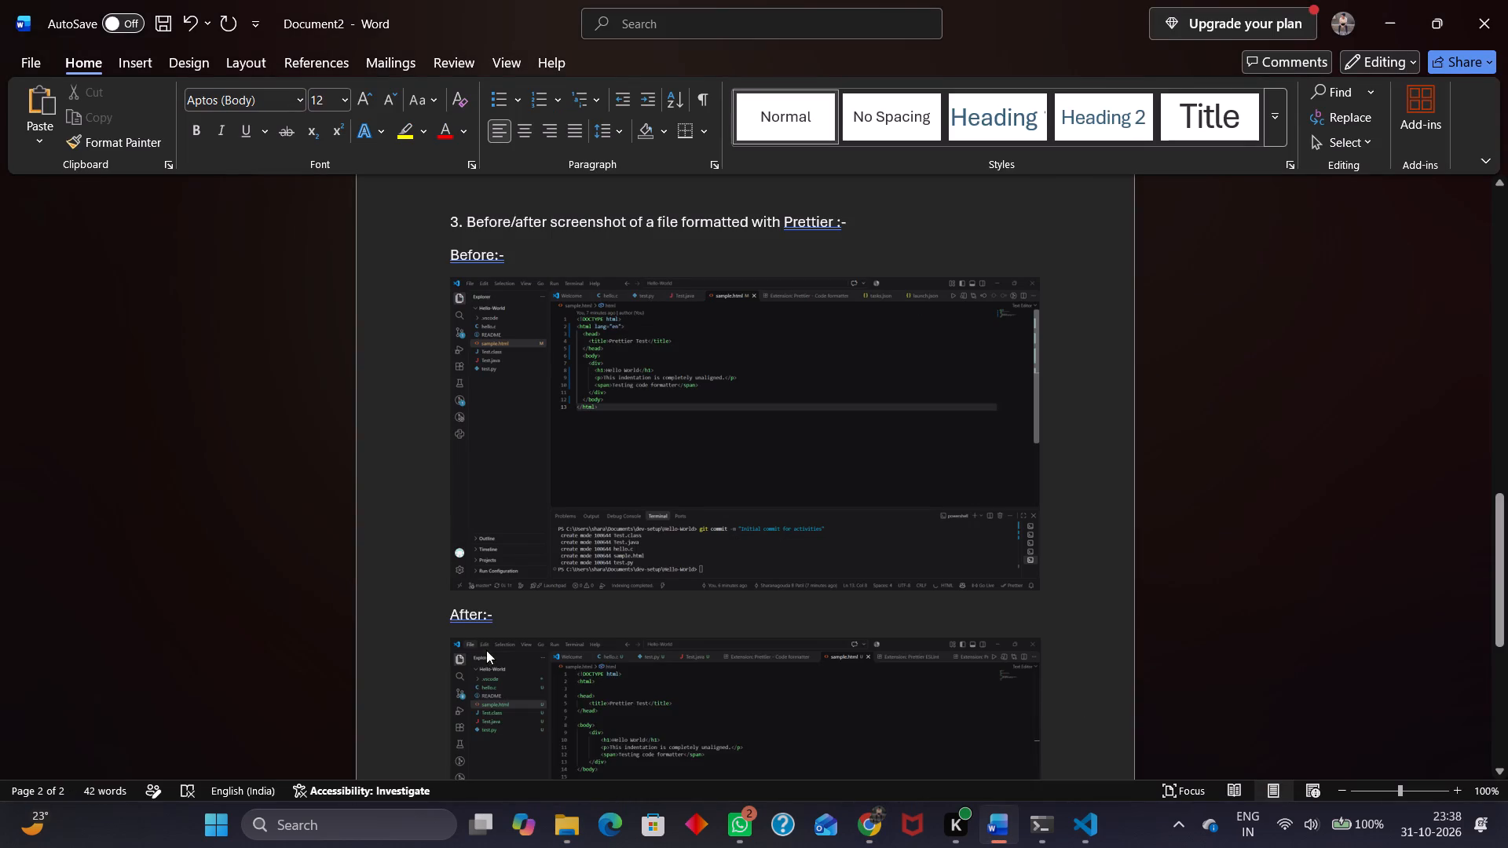
# Add blank lines below the "After:-" image until the insertion point is on a new third page.
pyautogui.scroll(-2, 486, 650)
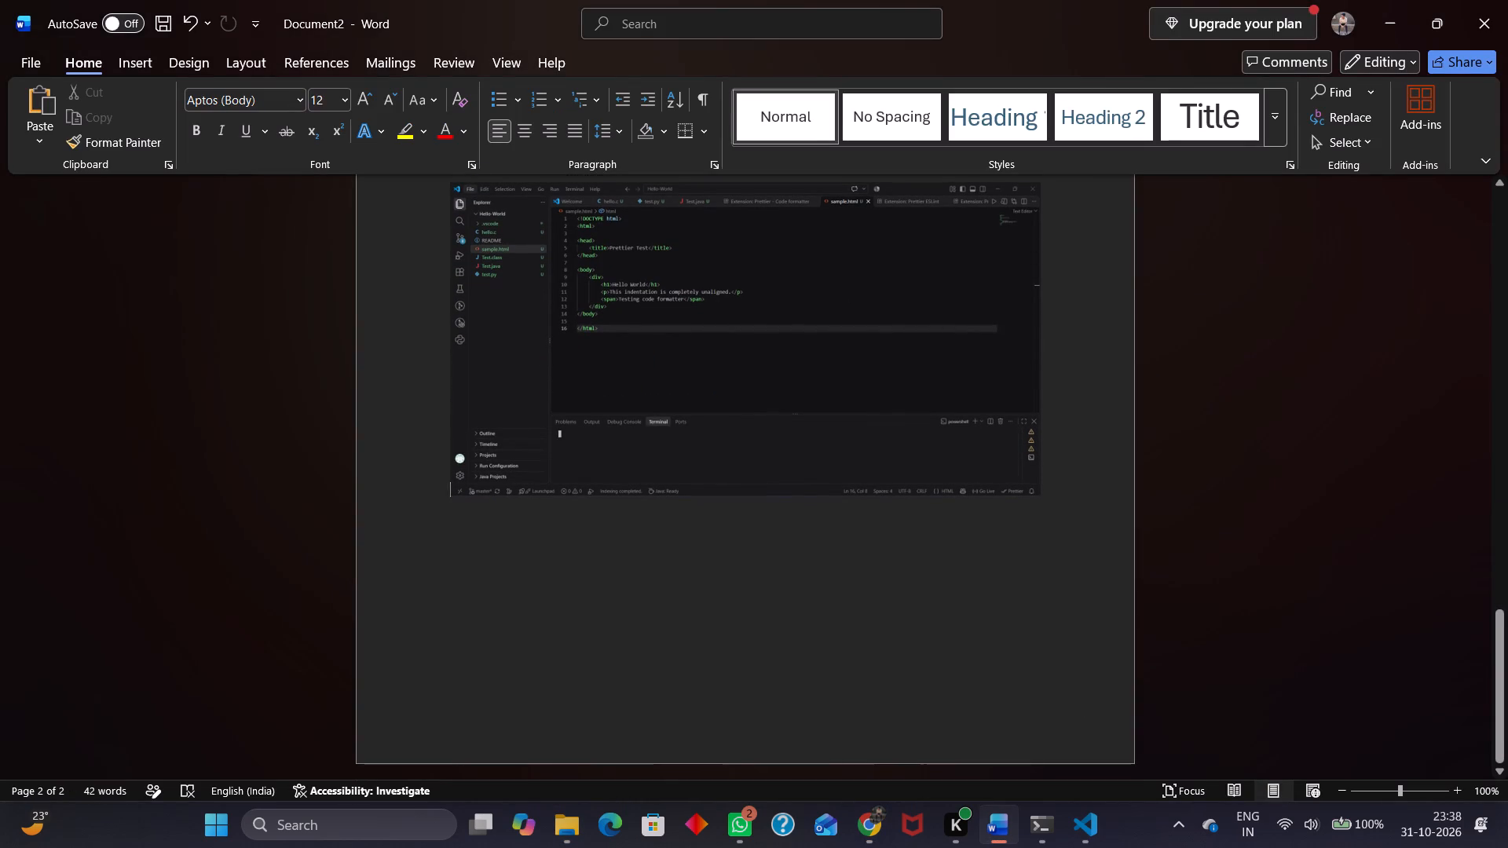
pyautogui.click(609, 575)
pyautogui.press('Return')
pyautogui.press('Return')
pyautogui.press('Return')
pyautogui.press('Return')
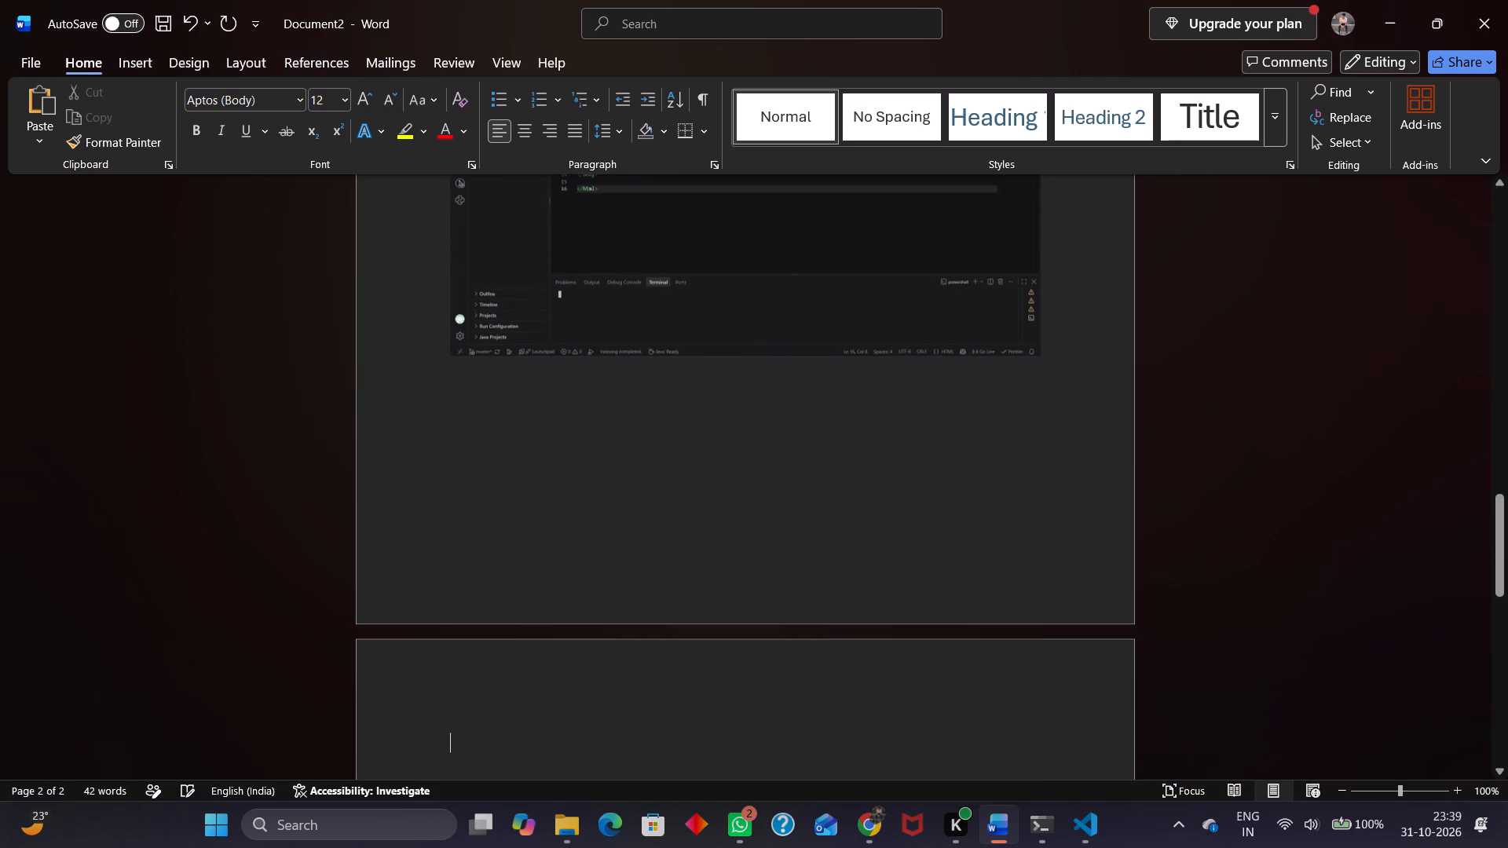
# Copy the Part C item "Screenshot of GitLens blame annotations on a committed file" from the assignment page onto the new Word page.
pyautogui.hotkey('alt', 'Tab')
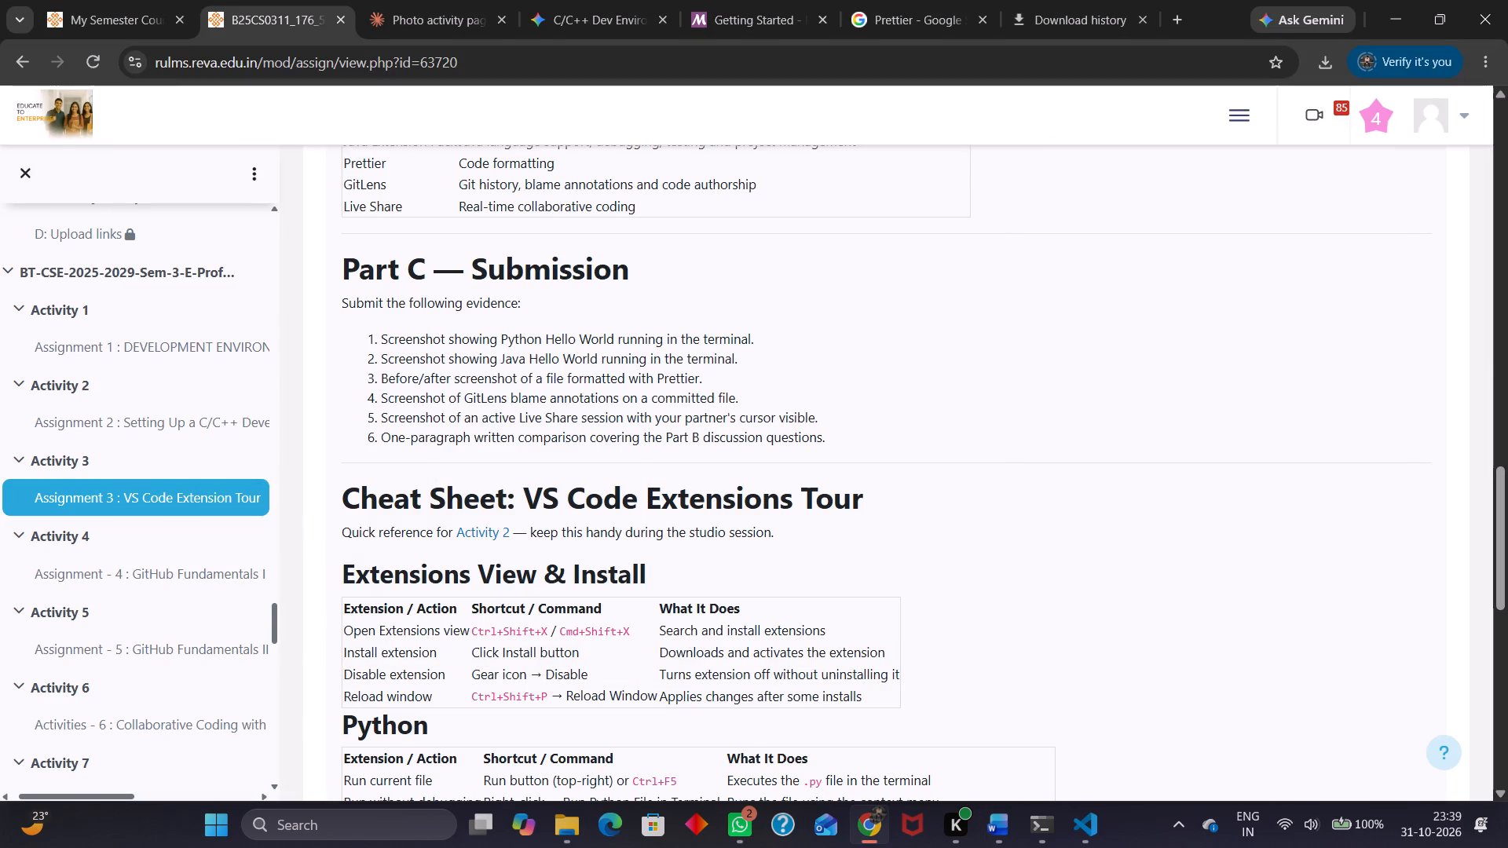
pyautogui.moveTo(734, 397); pyautogui.dragTo(374, 400)
pyautogui.hotkey('ctrl', 'c')
pyautogui.hotkey('alt', 'Tab')
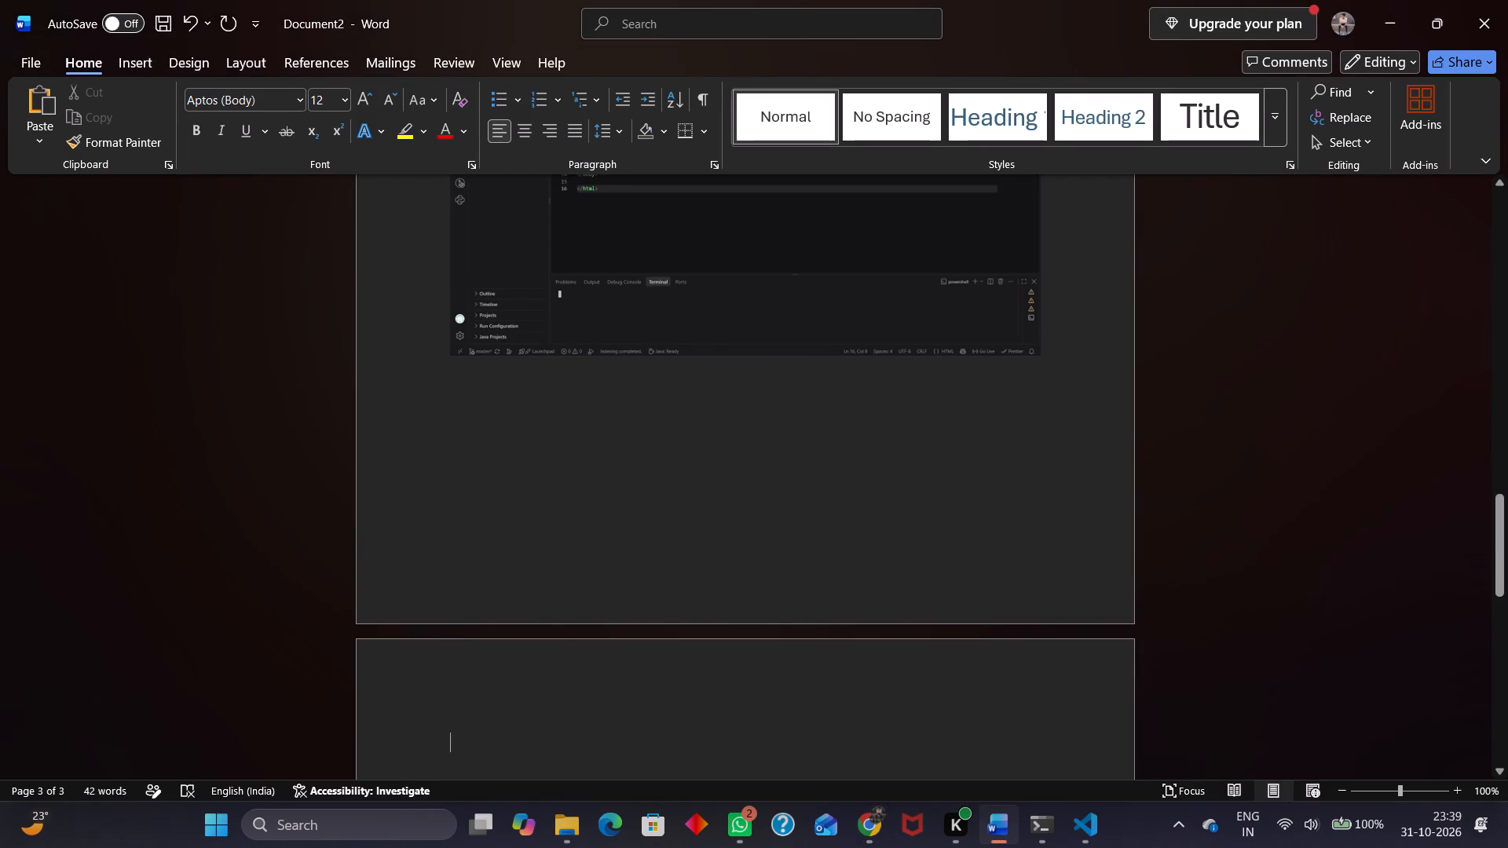
pyautogui.hotkey('ctrl', 'v')
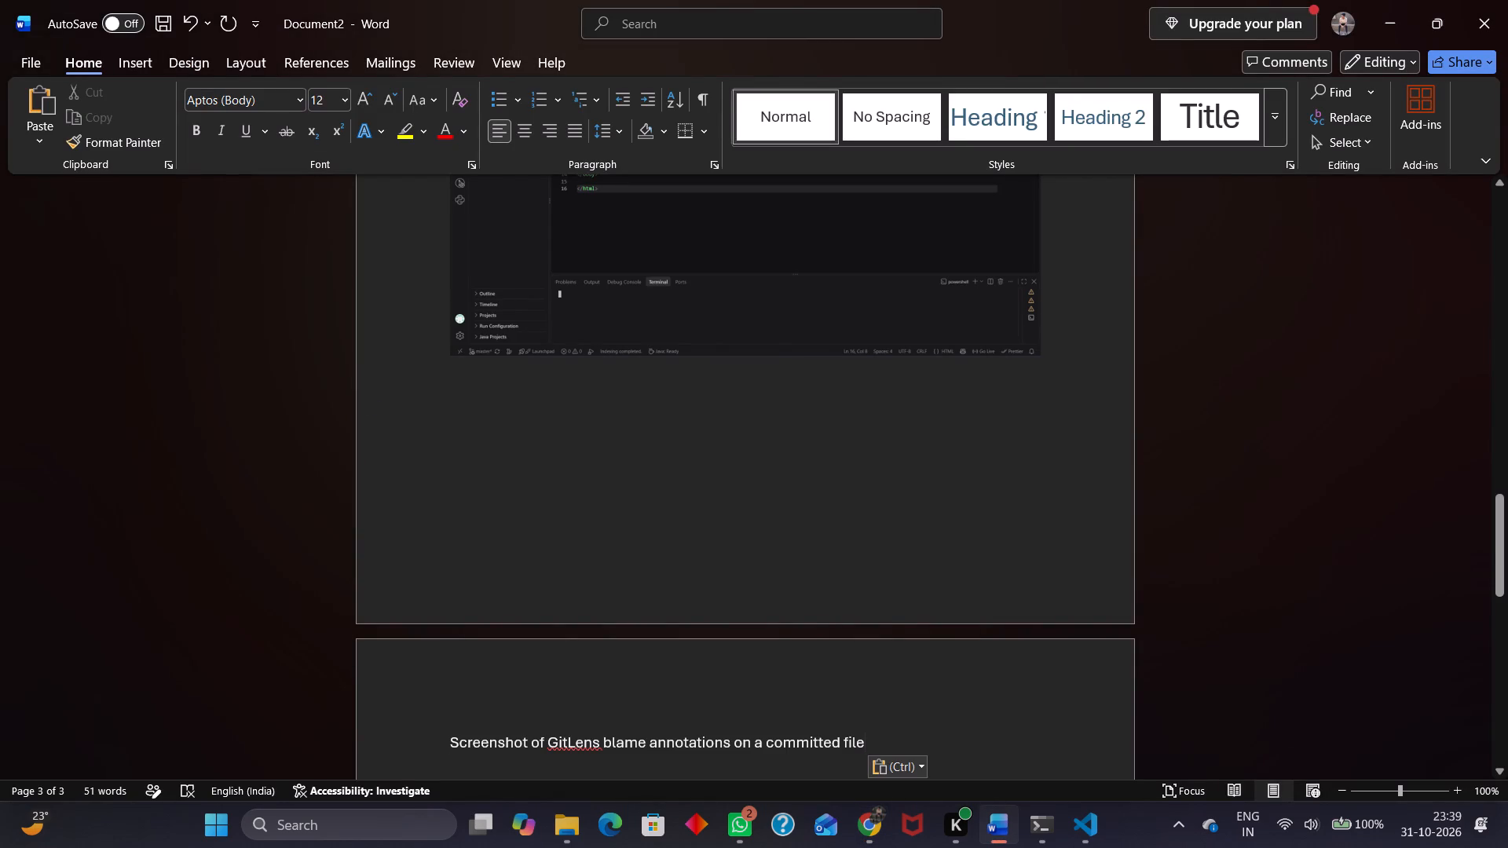
# Number the GitLens line by adding "4." at its start.
pyautogui.press('Left')
pyautogui.press('Left')
pyautogui.press('Left')
pyautogui.press('Left')
pyautogui.press('Left')
pyautogui.press('Left')
pyautogui.press('Left')
pyautogui.press('Left')
pyautogui.press('Left')
pyautogui.press('Left')
pyautogui.press('Left')
pyautogui.press('Left')
pyautogui.press('Left')
pyautogui.press('Left')
pyautogui.press('Left')
pyautogui.press('Left')
pyautogui.press('Left')
pyautogui.press('Left')
pyautogui.press('Left')
pyautogui.press('Left')
pyautogui.write('4.')
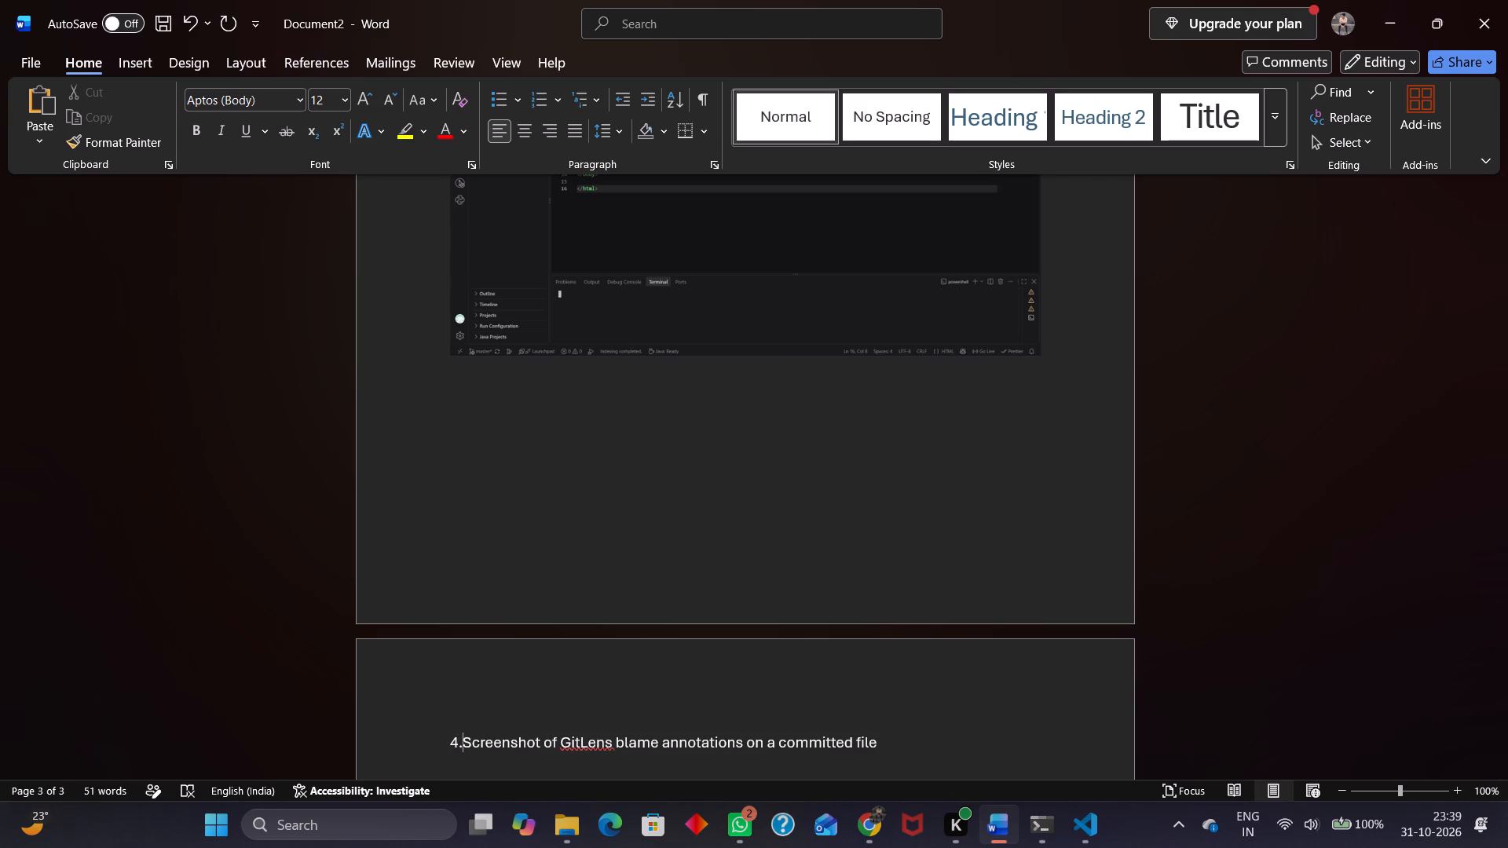
# Add " :-" at the end of the GitLens line and start a new line below it.
pyautogui.press('Right')
pyautogui.press('Right')
pyautogui.press('Right')
pyautogui.press('Right')
pyautogui.press('Right')
pyautogui.press('Right')
pyautogui.press('Right')
pyautogui.press('Right')
pyautogui.press('Right')
pyautogui.press('Right')
pyautogui.press('Right')
pyautogui.press('Right')
pyautogui.press('Right')
pyautogui.press('Right')
pyautogui.press('Right')
pyautogui.press('Right')
pyautogui.press('Right')
pyautogui.press('Right')
pyautogui.press('Right')
pyautogui.press('Right')
pyautogui.press('Right')
pyautogui.press('space')
pyautogui.write(';')
pyautogui.press('BackSpace')
pyautogui.write(':-')
pyautogui.press('Return')
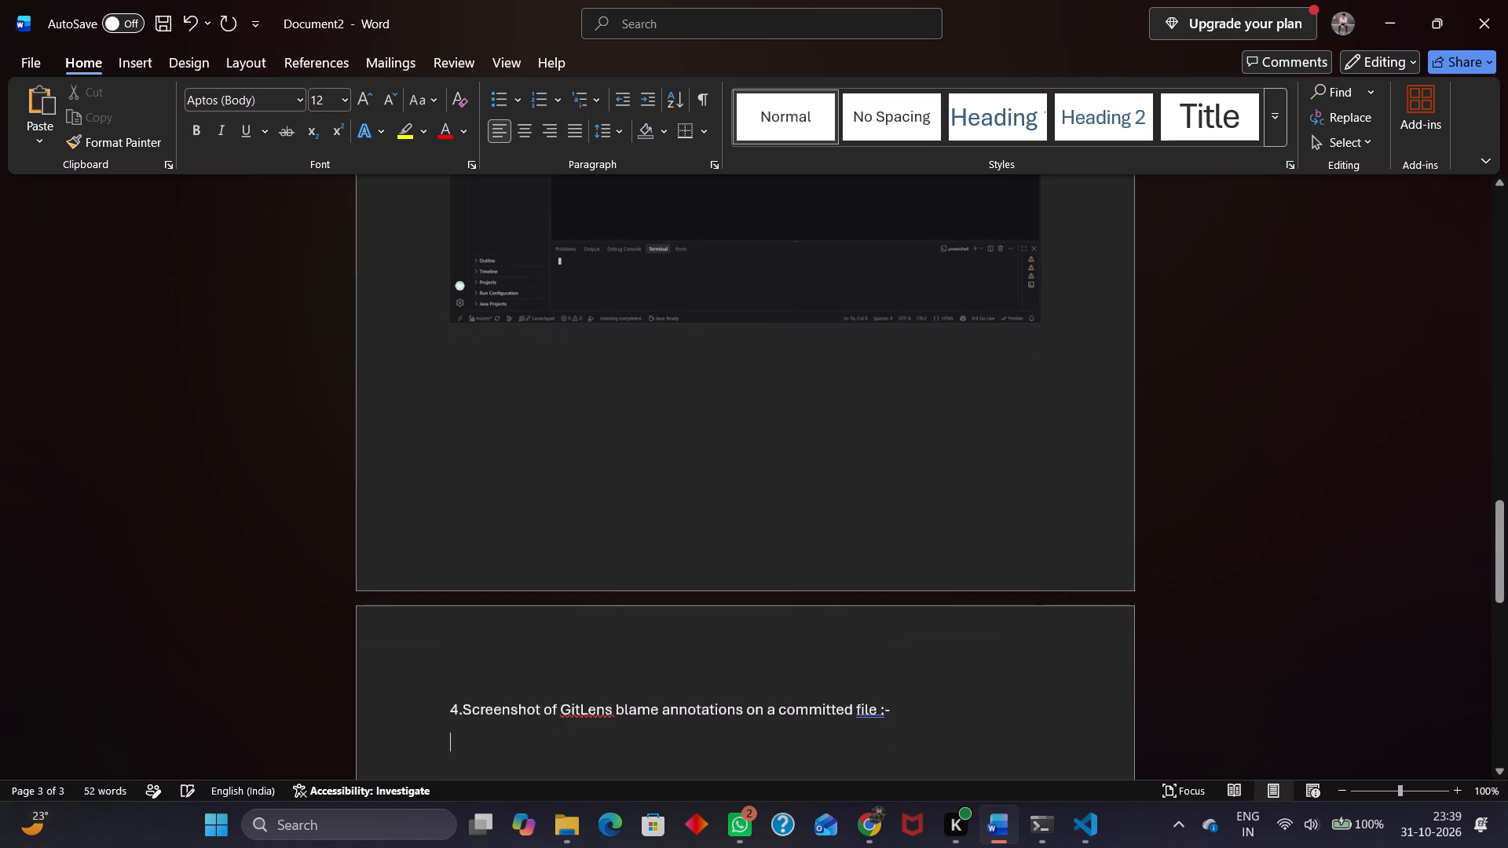
pyautogui.hotkey('alt', 'Tab')
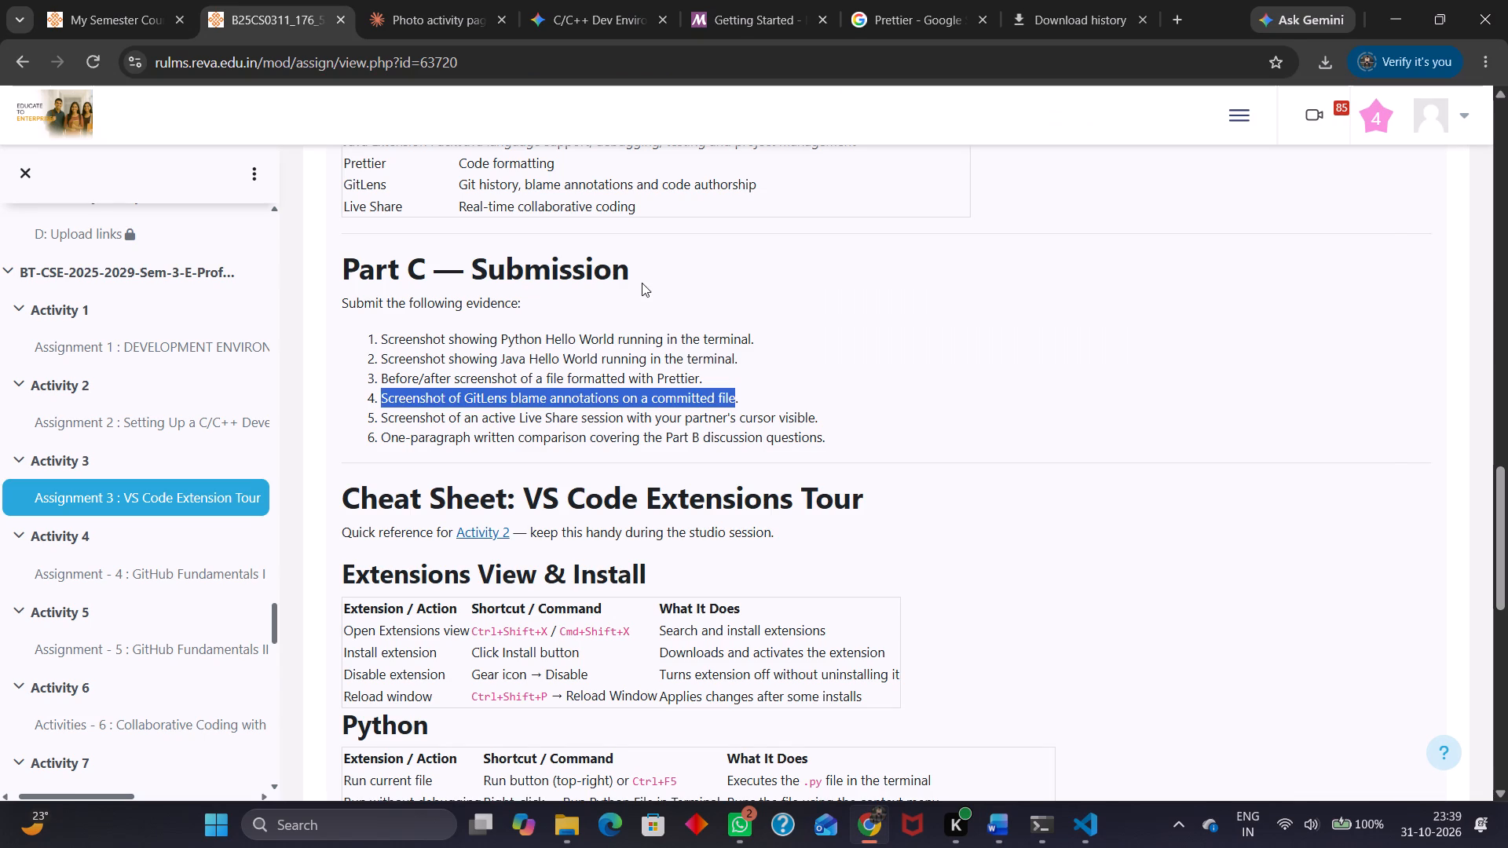
pyautogui.hotkey('alt', 'Tab')
pyautogui.hotkey('alt', 'Tab')
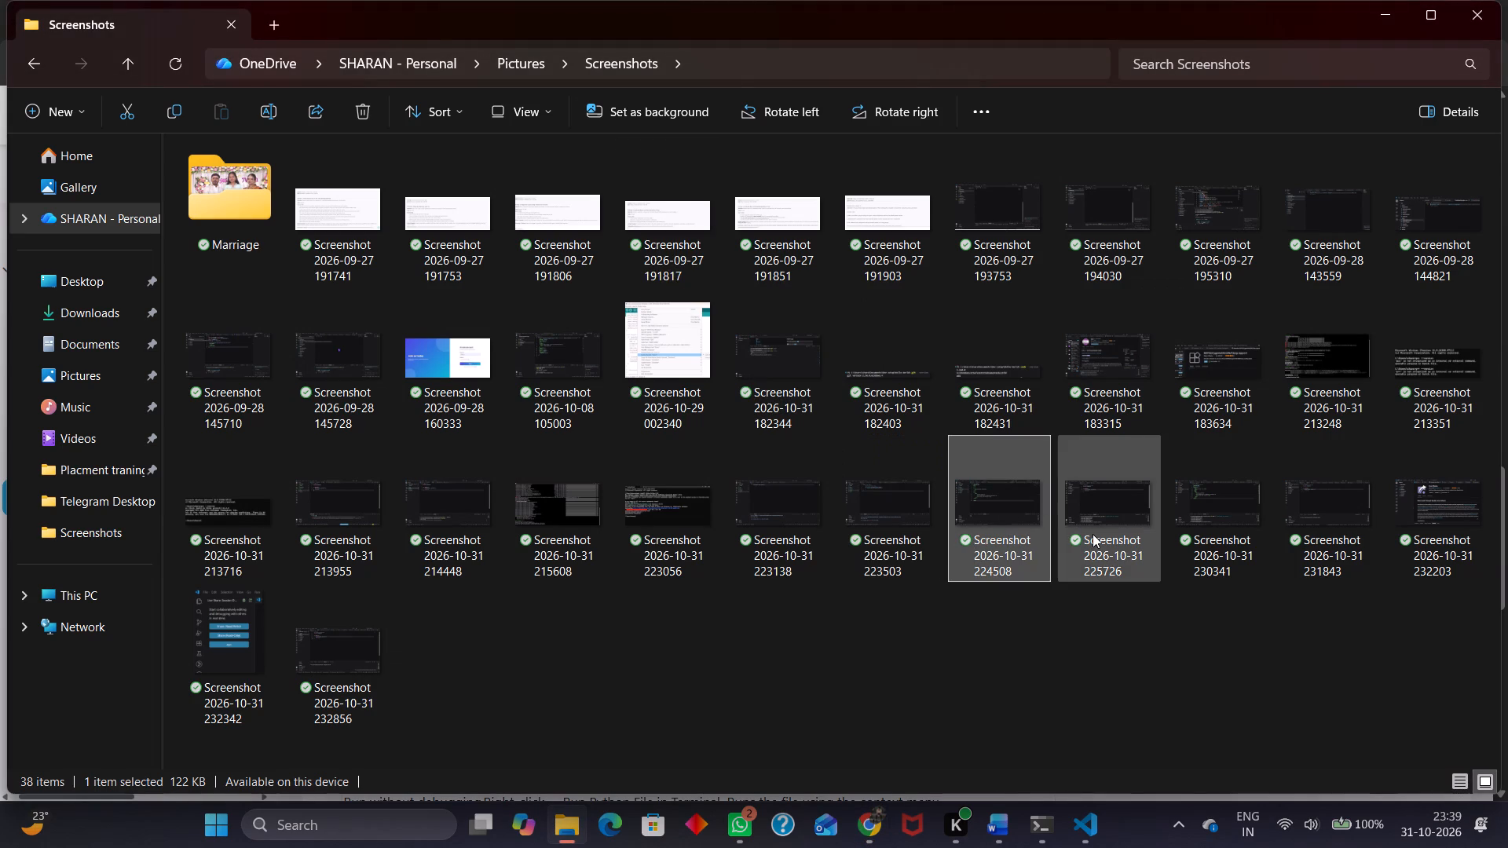
pyautogui.click(1093, 534)
pyautogui.doubleClick(1093, 534)
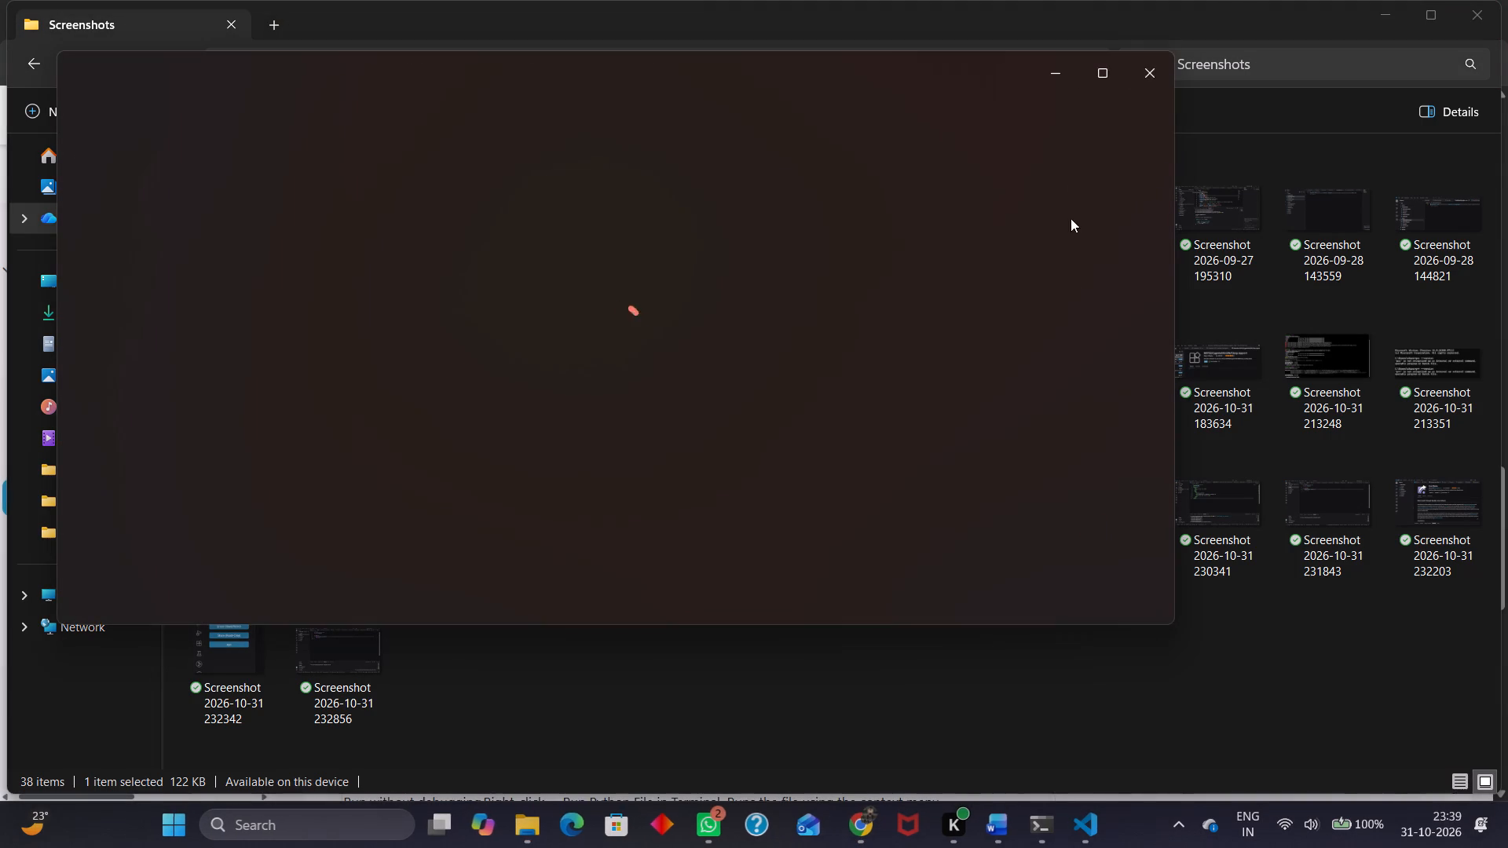
pyautogui.click(1153, 69)
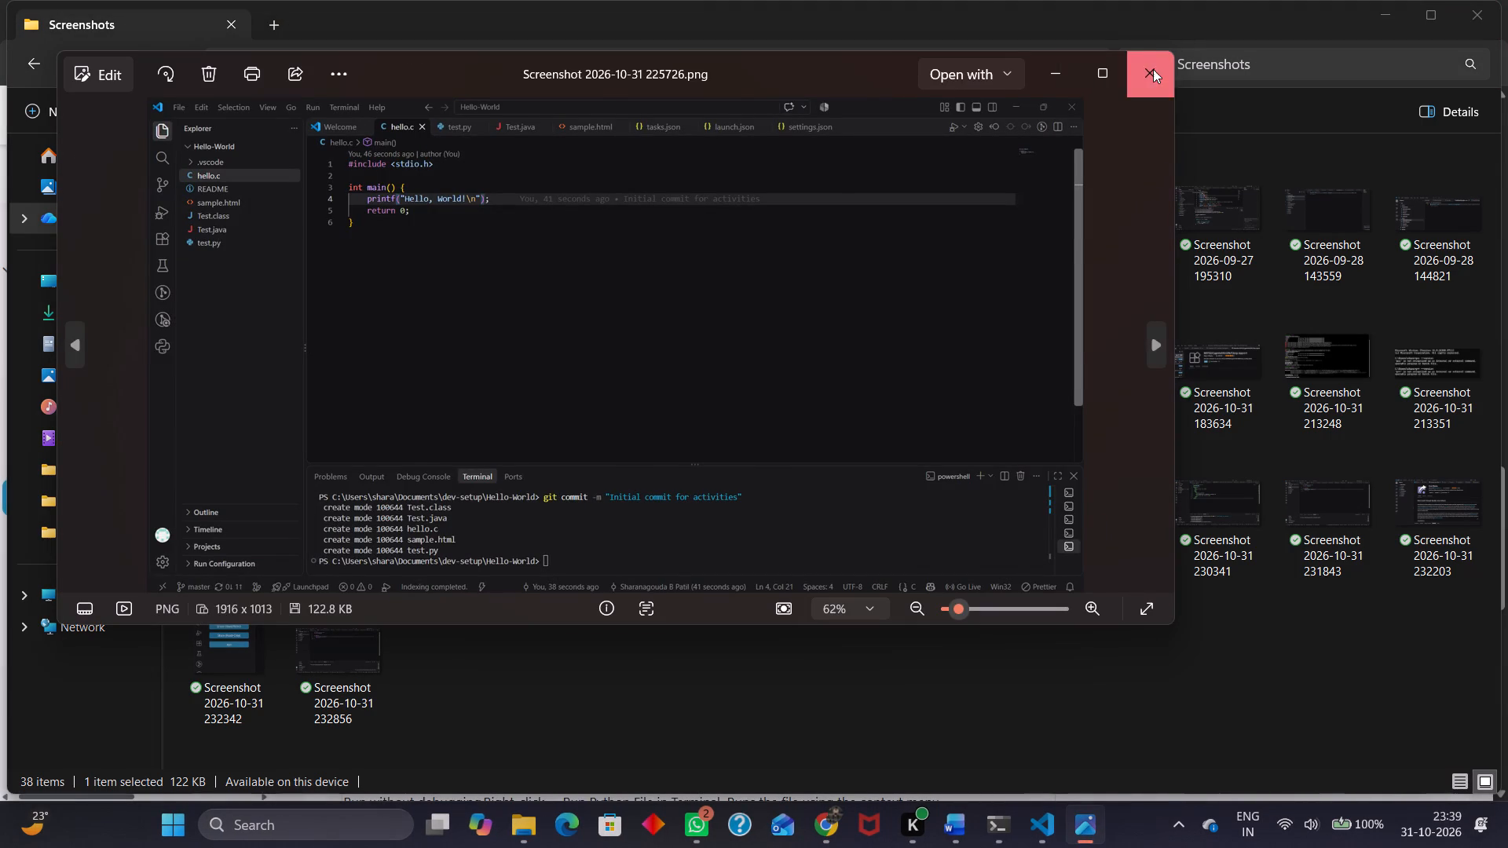
pyautogui.moveTo(1094, 502); pyautogui.dragTo(1160, 771)
pyautogui.hotkey('alt', 'Tab')
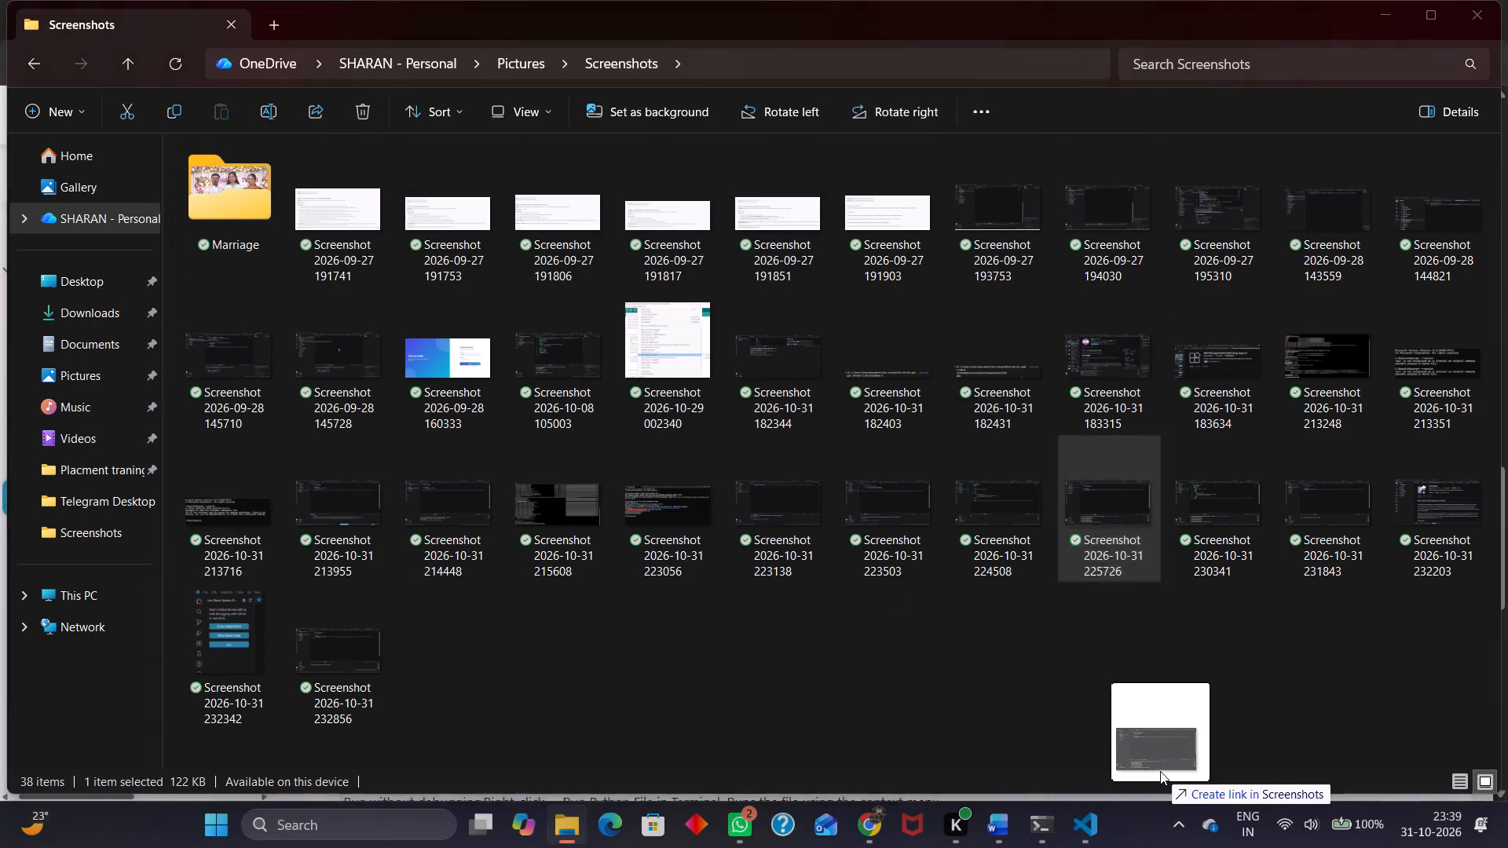
pyautogui.moveTo(1160, 771); pyautogui.dragTo(762, 696)
pyautogui.hotkey('alt', 'Tab')
pyautogui.hotkey('alt', 'Tab')
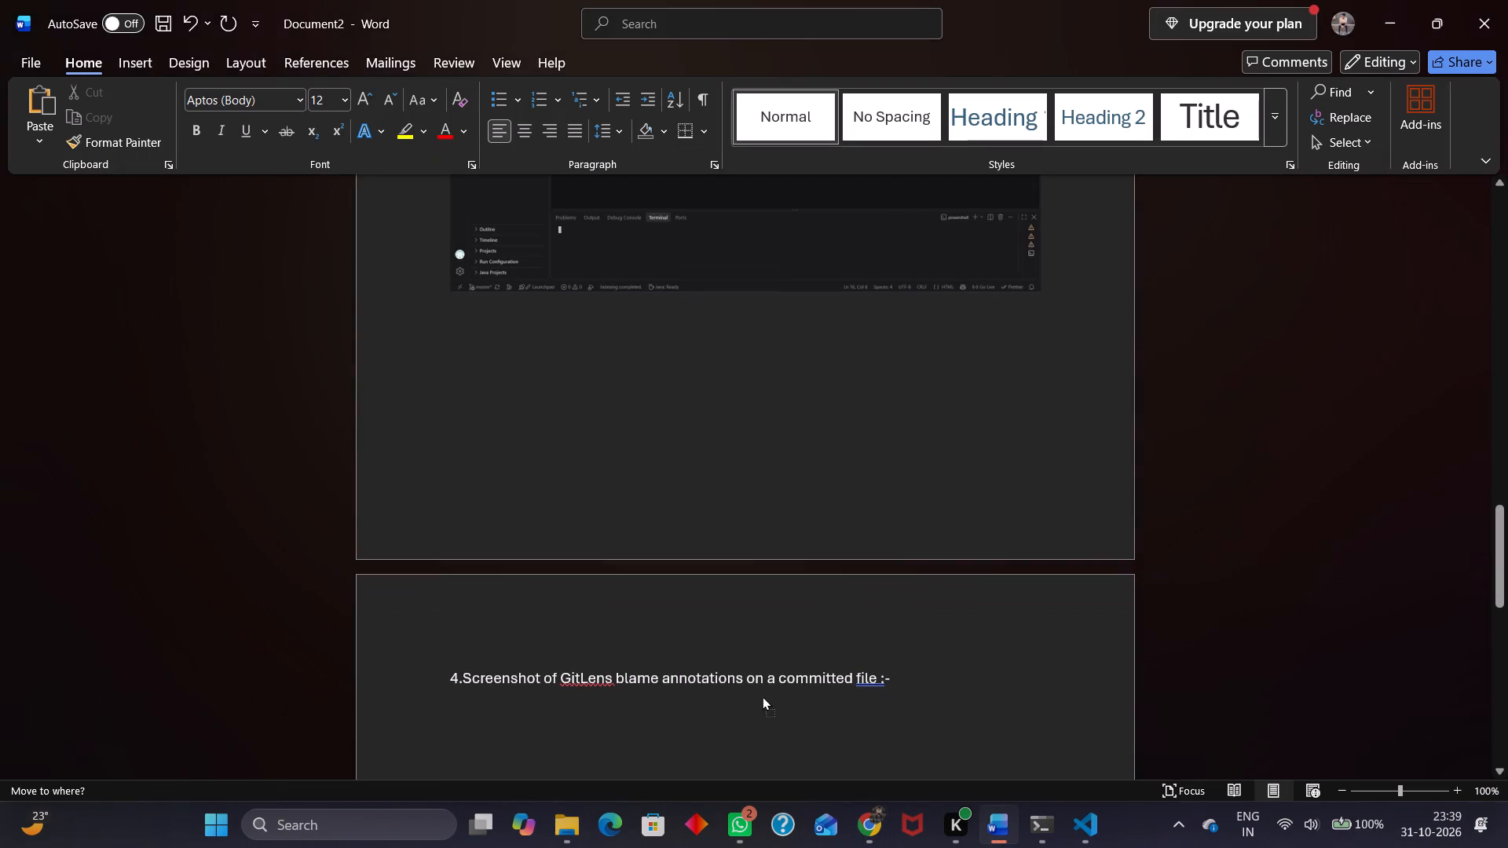
pyautogui.moveTo(762, 696); pyautogui.dragTo(730, 708)
pyautogui.scroll(-3, 730, 708)
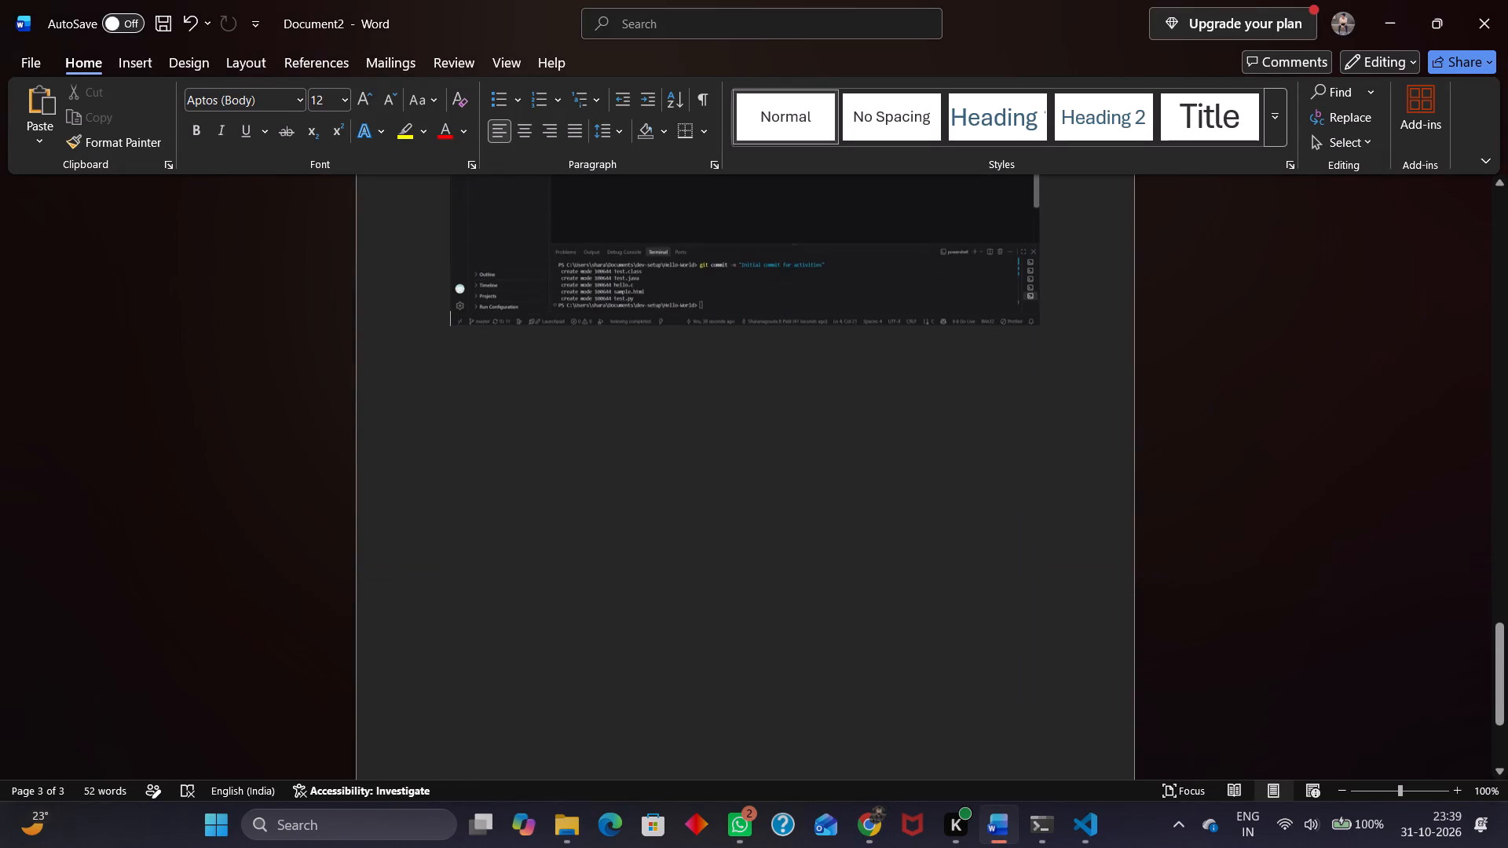
pyautogui.scroll(1, 730, 708)
pyautogui.press('Right')
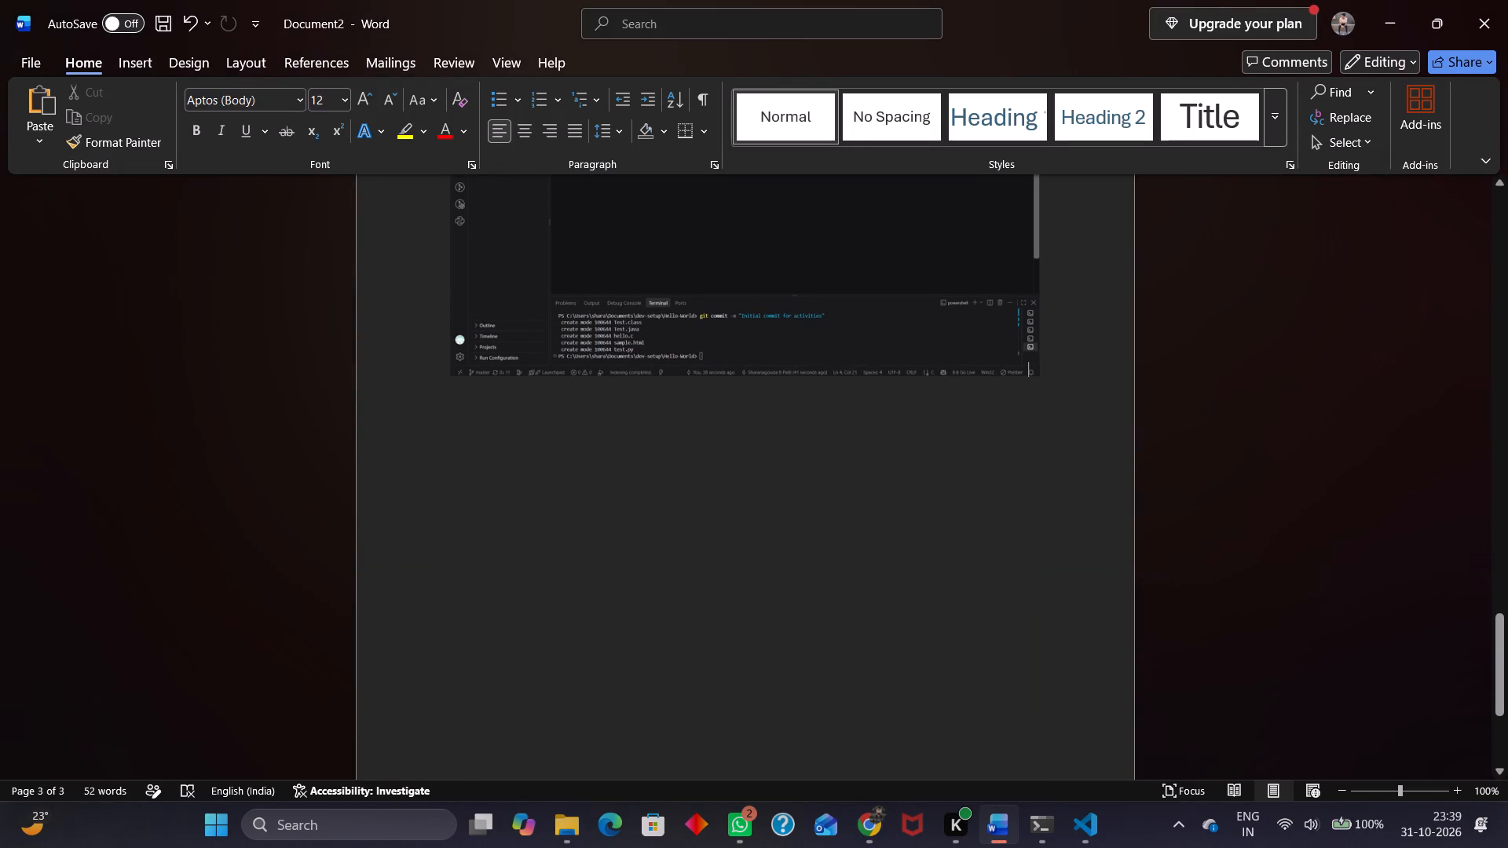
pyautogui.press('Return')
# Copy the Part C item "Screenshot of an active Live Share session with your partner's cursor visible." into Word below the GitLens screenshot, prefixed with "5.".
pyautogui.hotkey('alt', 'Tab')
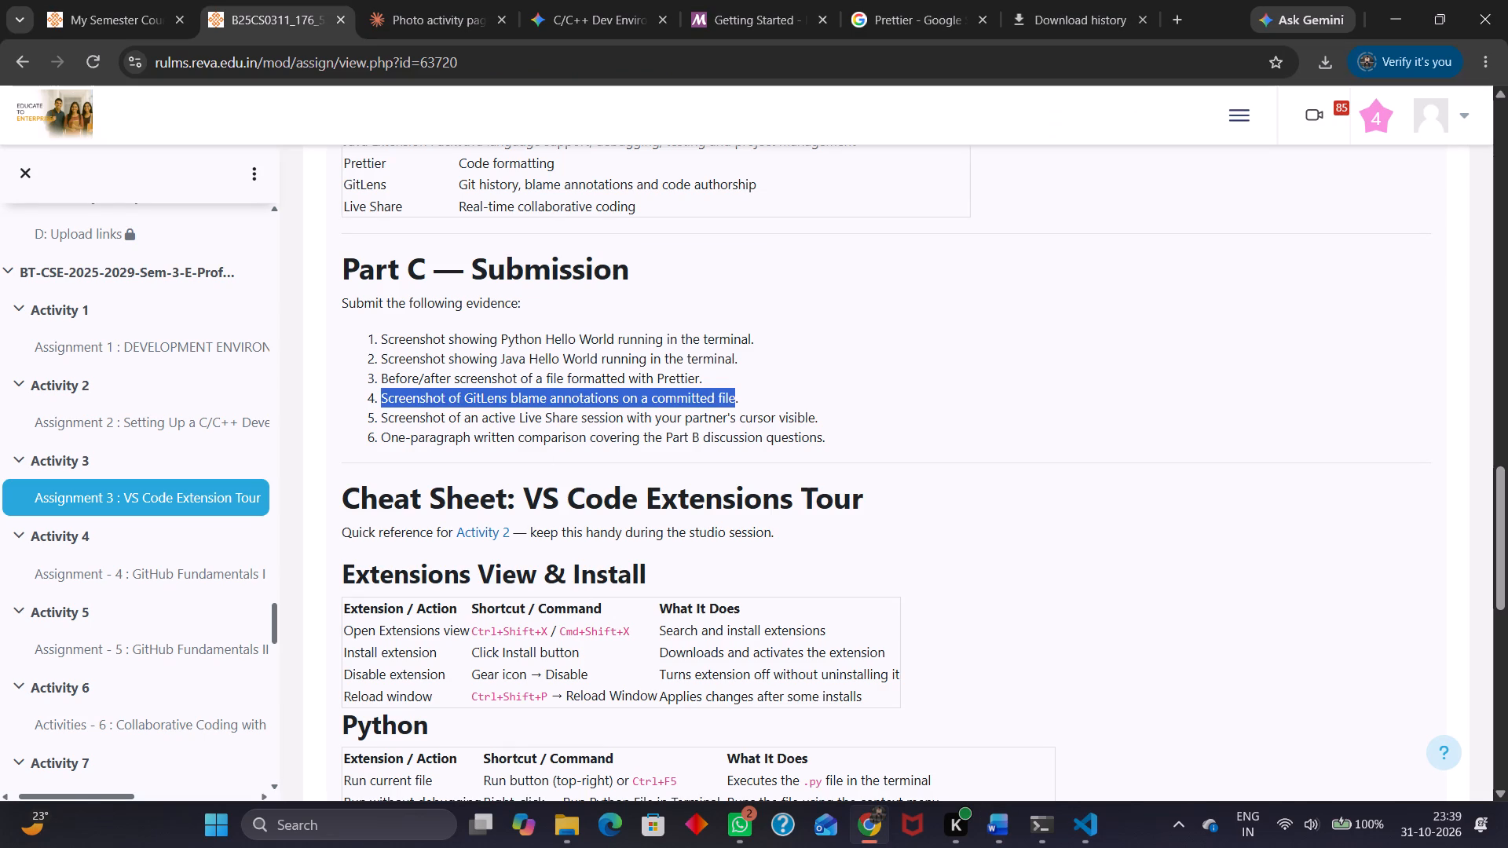
pyautogui.moveTo(818, 418); pyautogui.dragTo(339, 431)
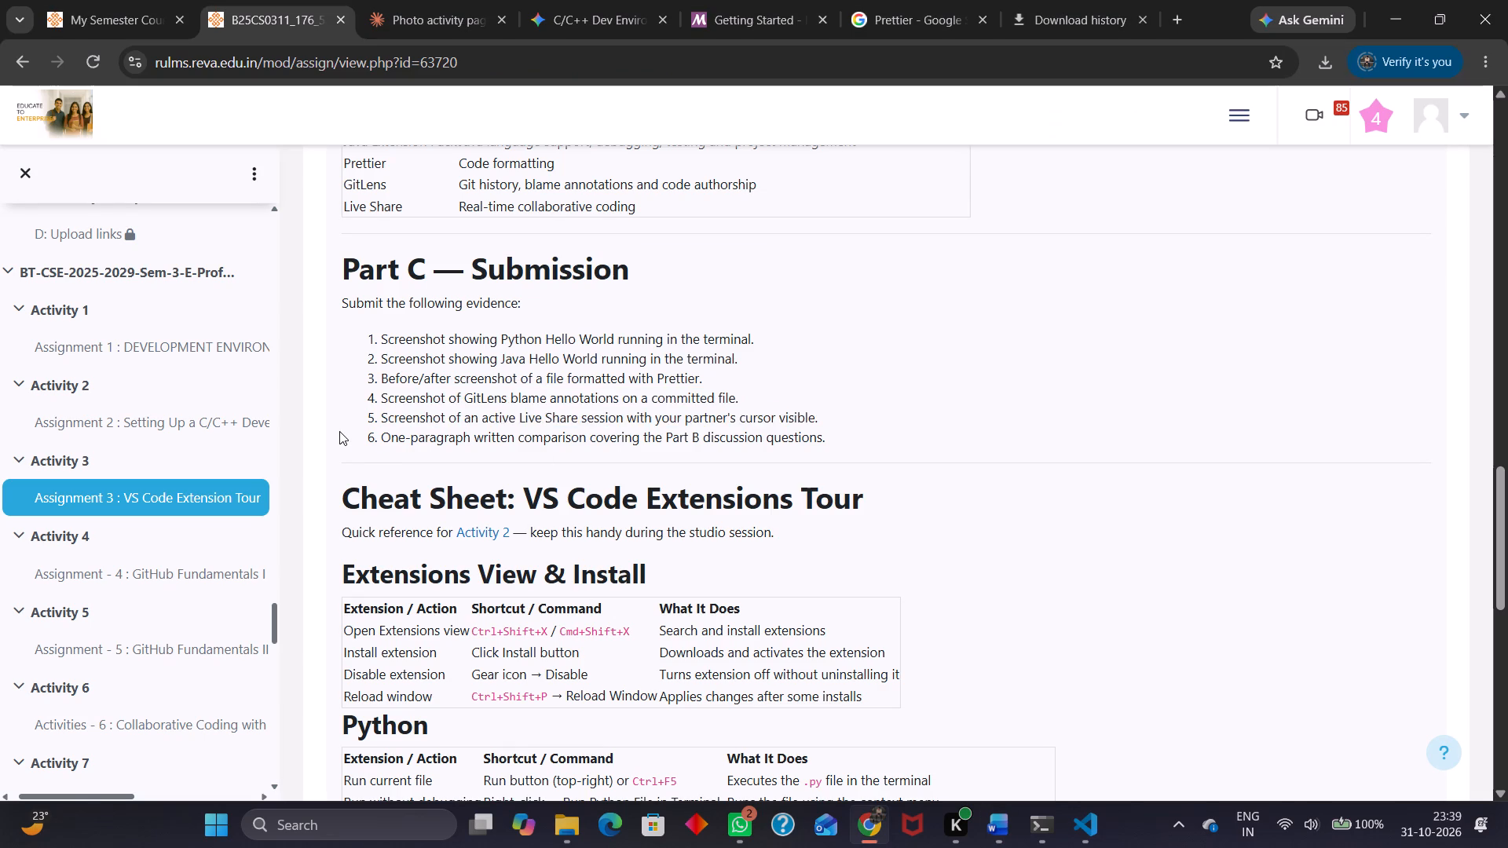
pyautogui.moveTo(339, 431); pyautogui.dragTo(341, 422)
pyautogui.hotkey('ctrl', 'c')
pyautogui.hotkey('alt', 'Tab')
pyautogui.scroll(2, 709, 420)
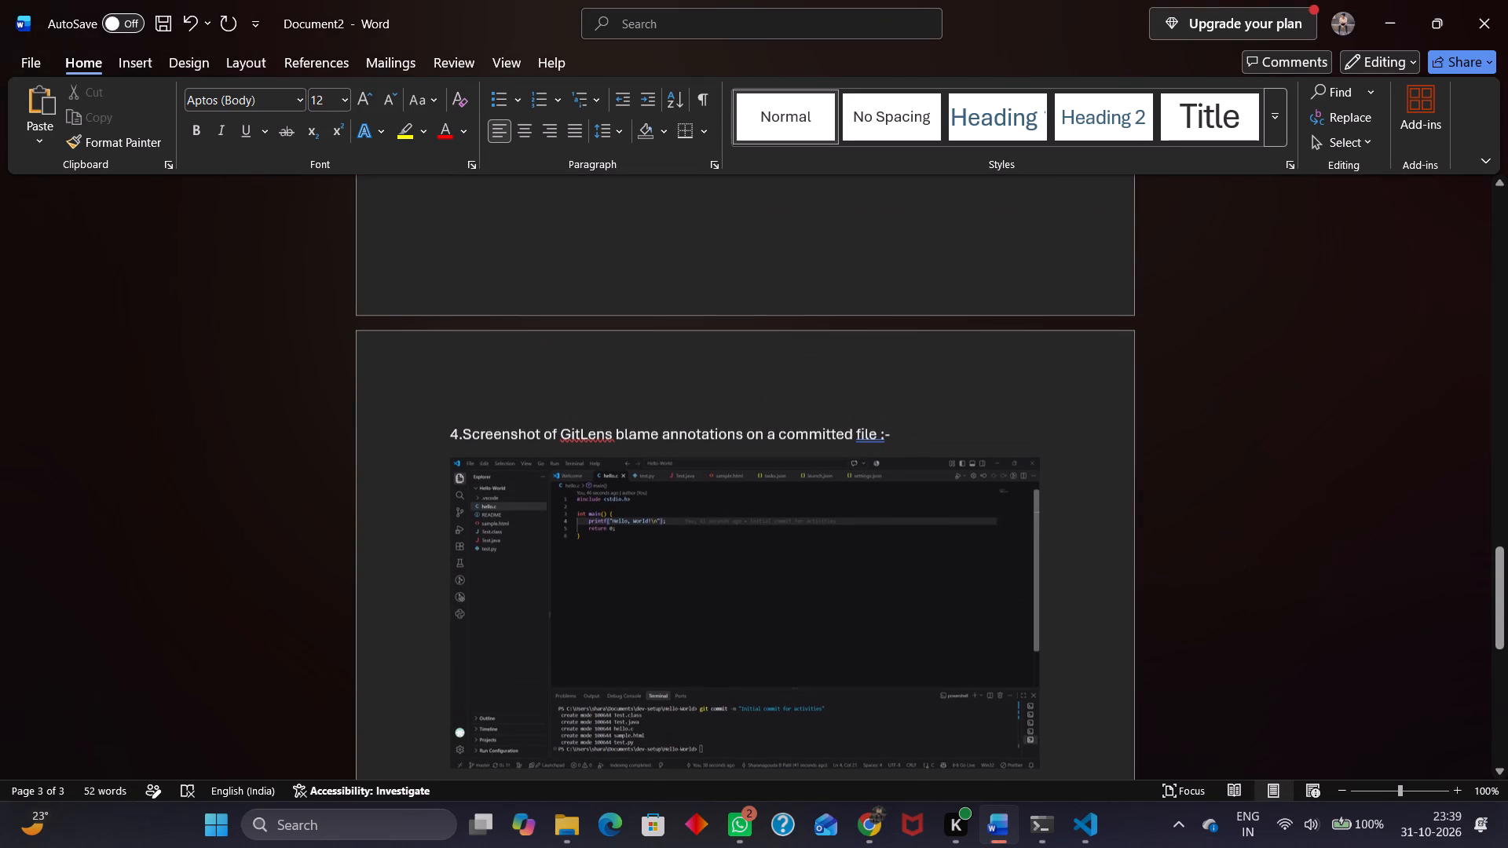
pyautogui.scroll(2, 709, 420)
pyautogui.scroll(-1, 709, 420)
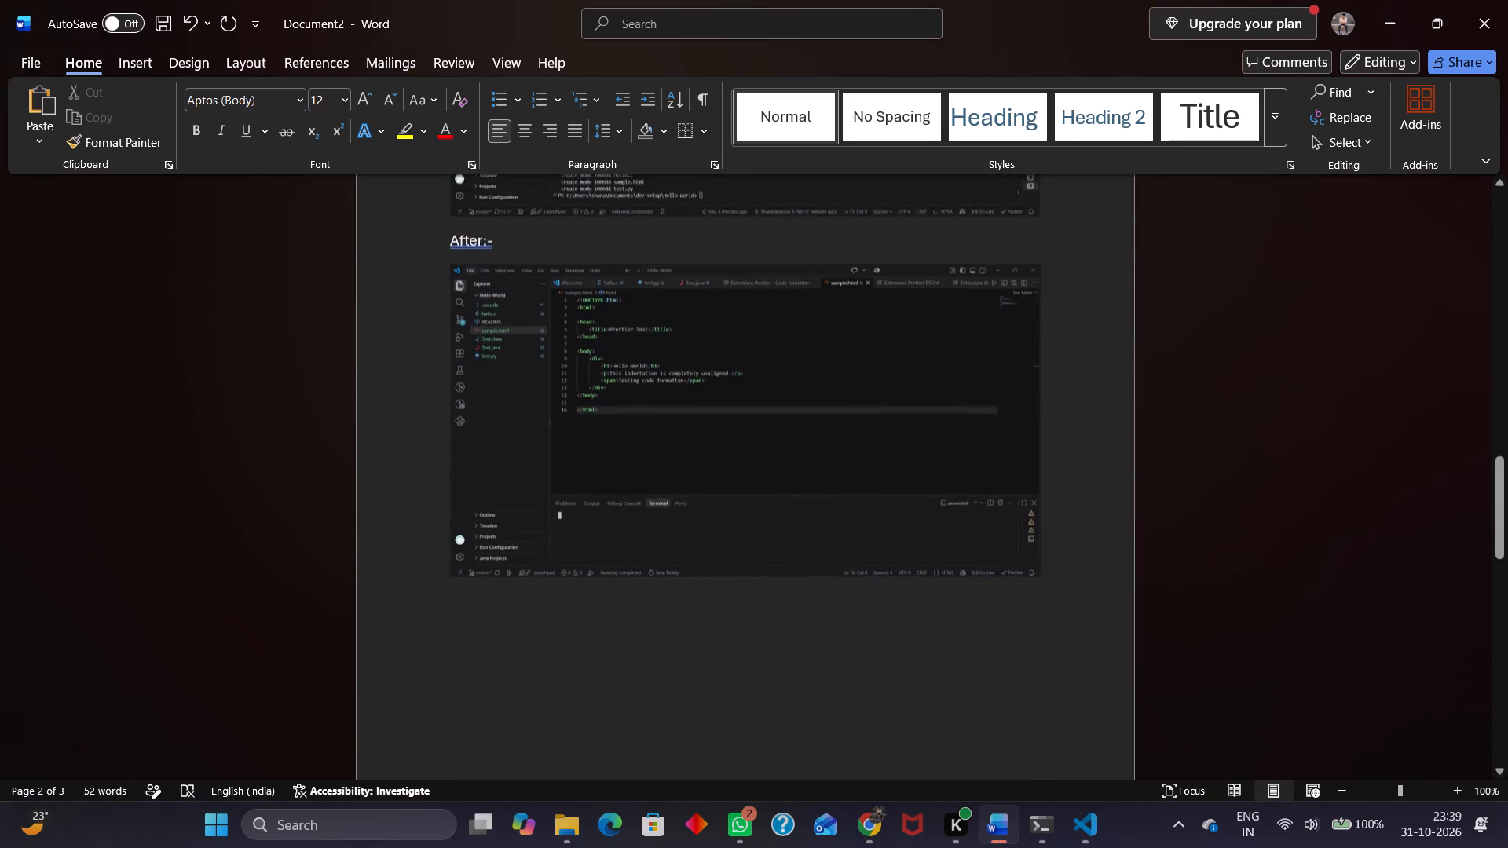
pyautogui.scroll(-1, 709, 420)
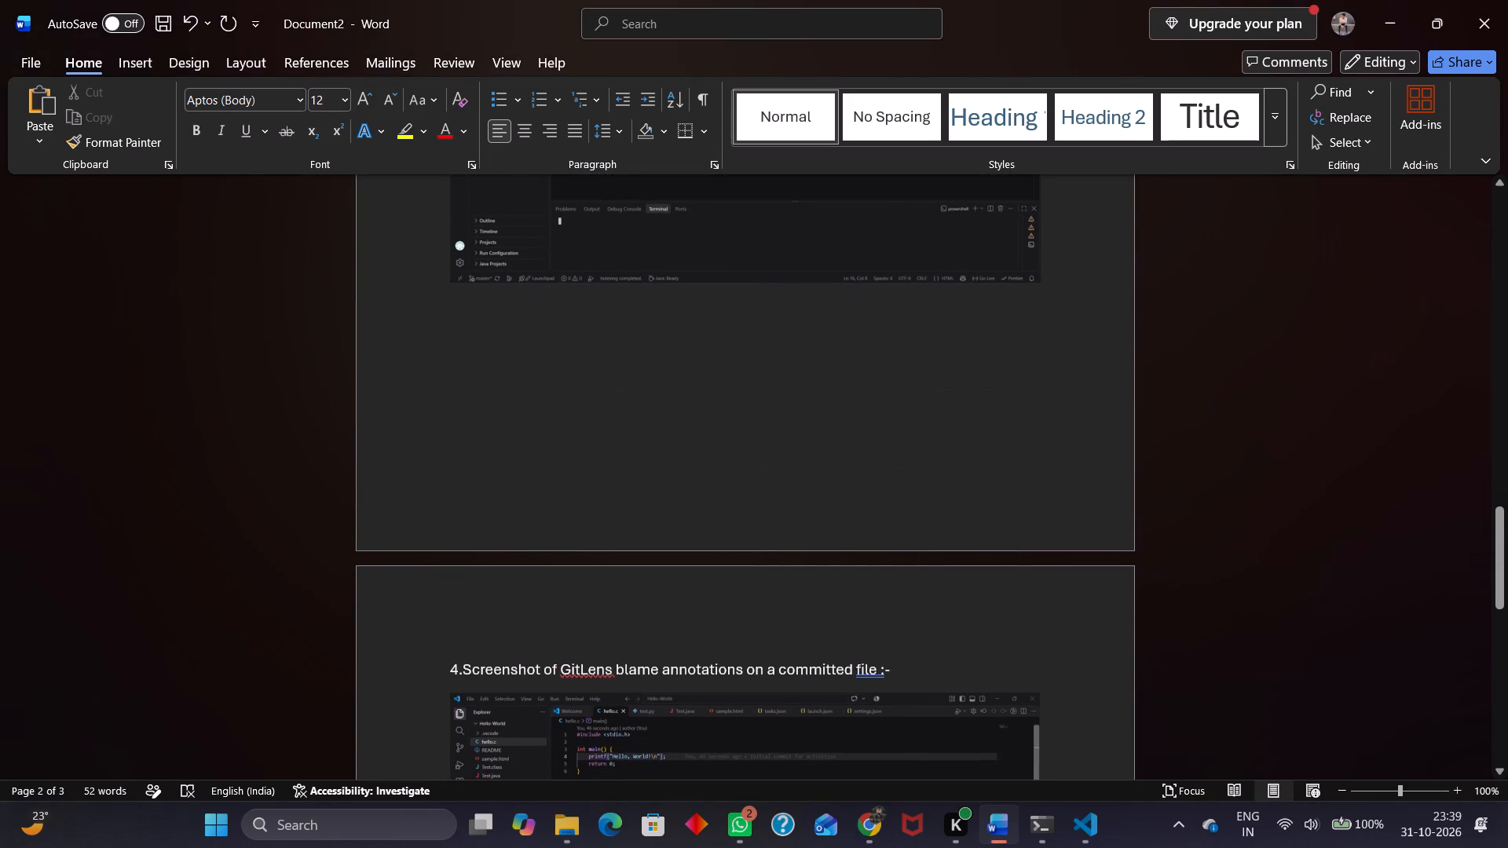
pyautogui.scroll(-1, 709, 420)
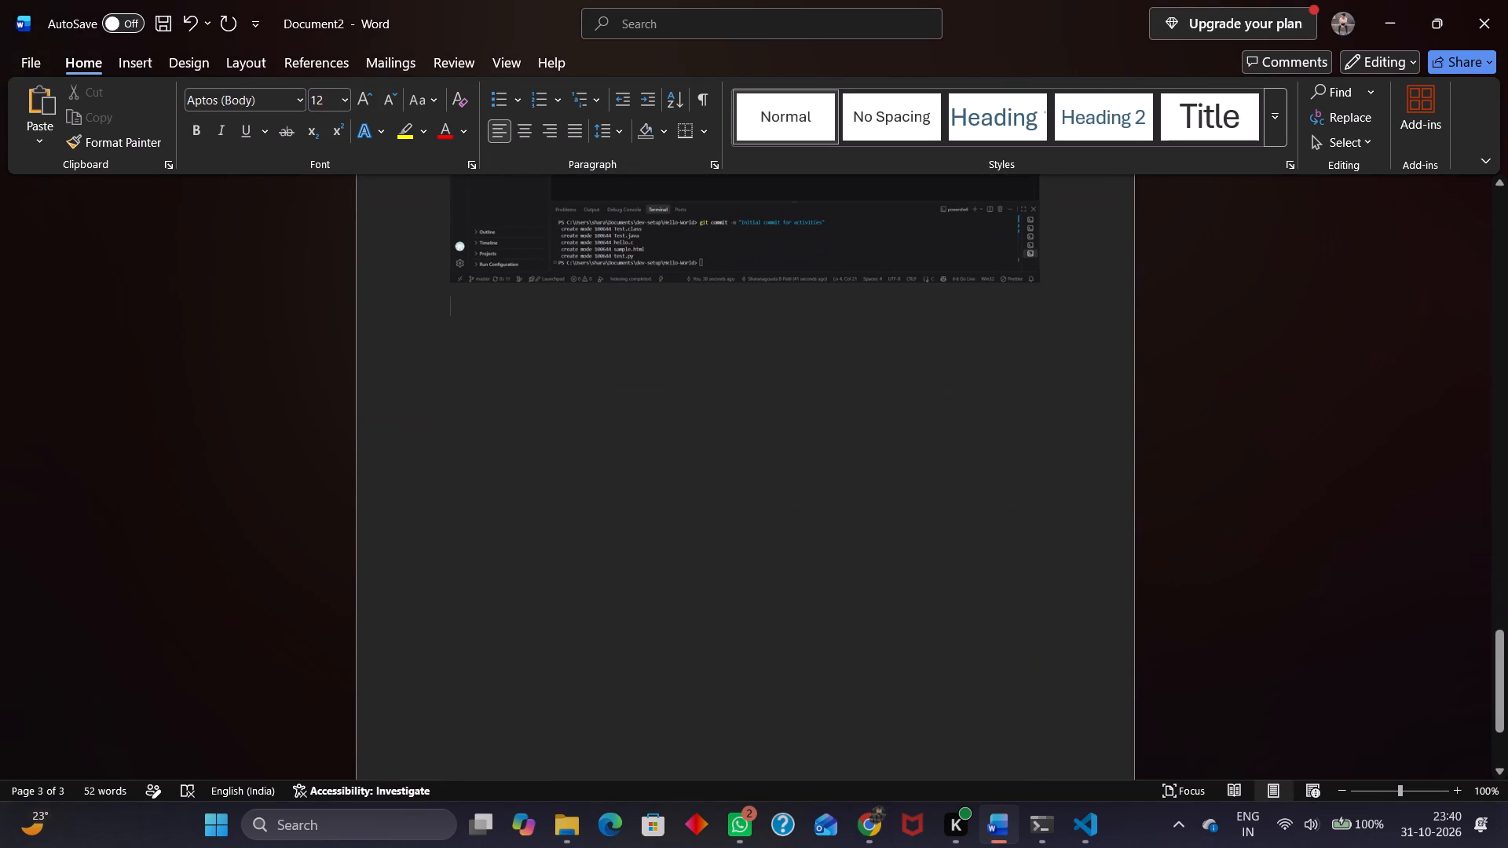
pyautogui.press('Return')
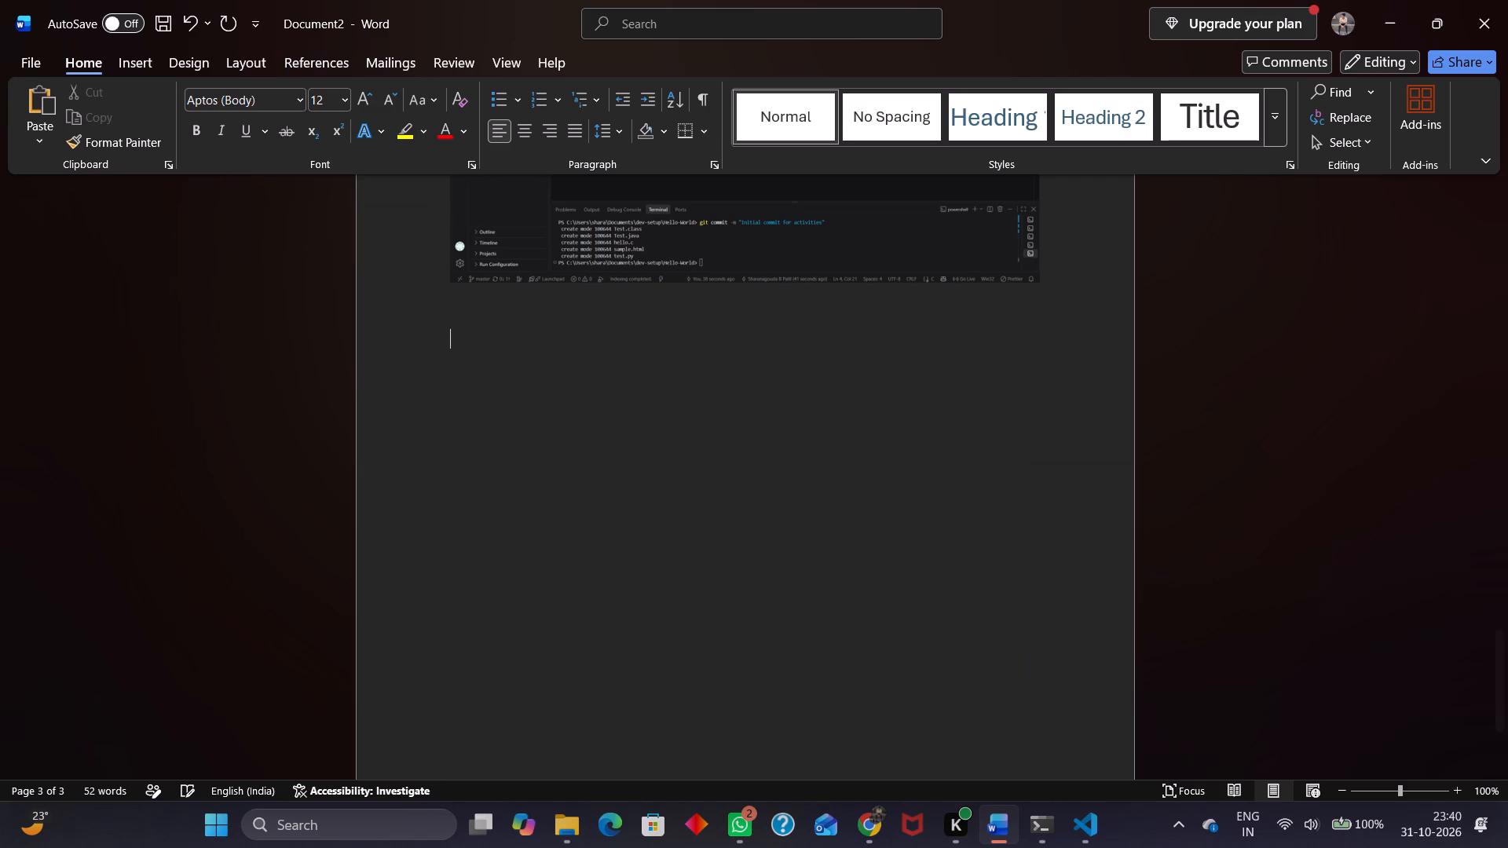
pyautogui.press('5')
pyautogui.press('.')
pyautogui.hotkey('ctrl', 'v')
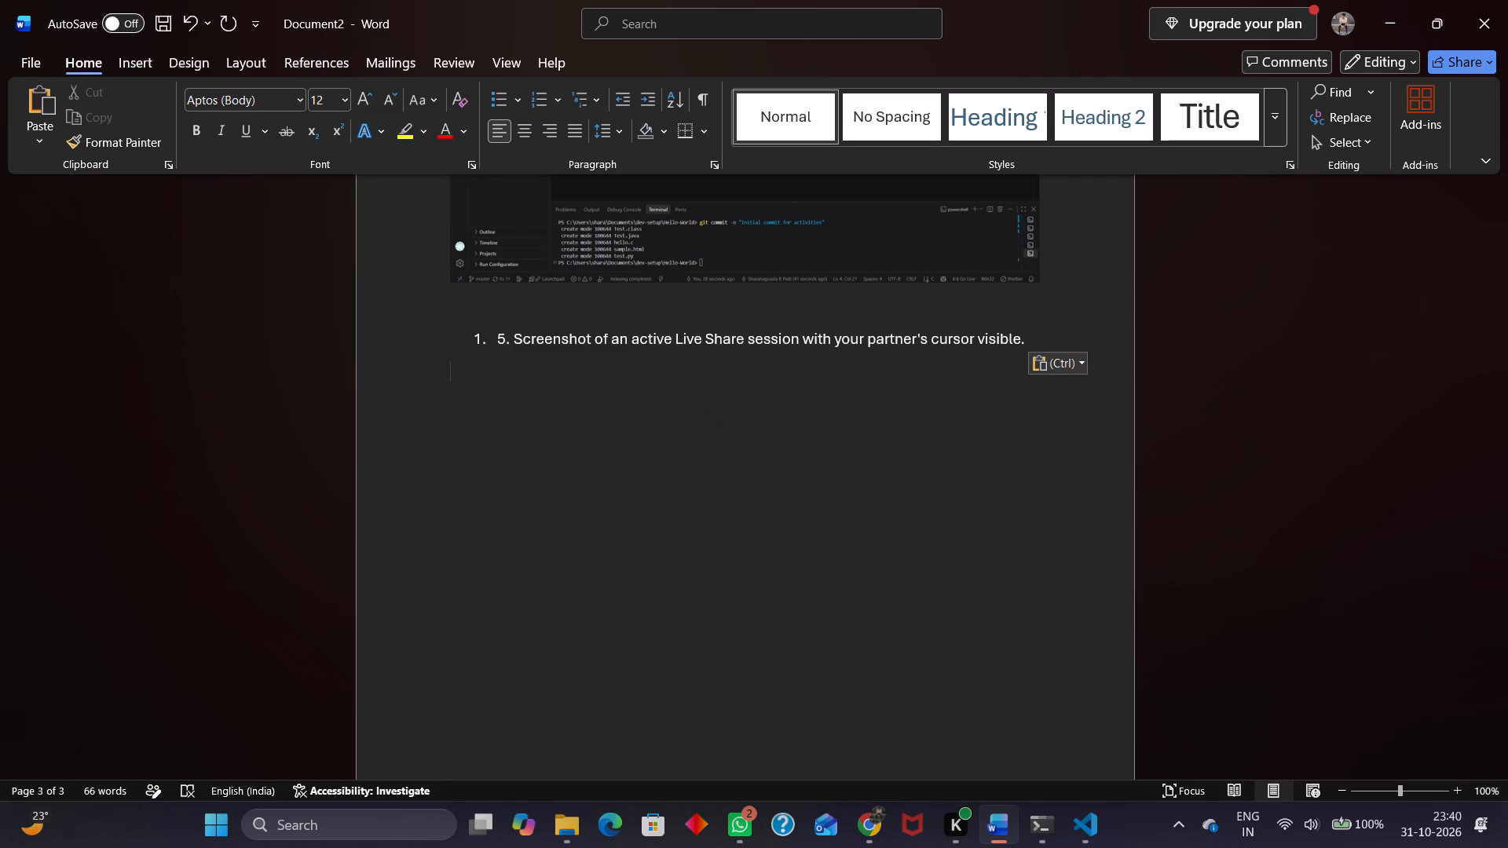
# Remove the automatic list numbering before "5." on the Live Share line, keeping a blank line between it and the GitLens screenshot.
pyautogui.press('Left')
pyautogui.press('Left')
pyautogui.press('Left')
pyautogui.press('Left')
pyautogui.press('Left')
pyautogui.press('Left')
pyautogui.press('Left')
pyautogui.press('Left')
pyautogui.press('Left')
pyautogui.press('Left')
pyautogui.press('Left')
pyautogui.press('Left')
pyautogui.press('Left')
pyautogui.press('Left')
pyautogui.press('Left')
pyautogui.press('Left')
pyautogui.press('Left')
pyautogui.press('Left')
pyautogui.press('Left')
pyautogui.press('Left')
pyautogui.press('Left')
pyautogui.press('BackSpace')
pyautogui.press('BackSpace')
pyautogui.press('BackSpace')
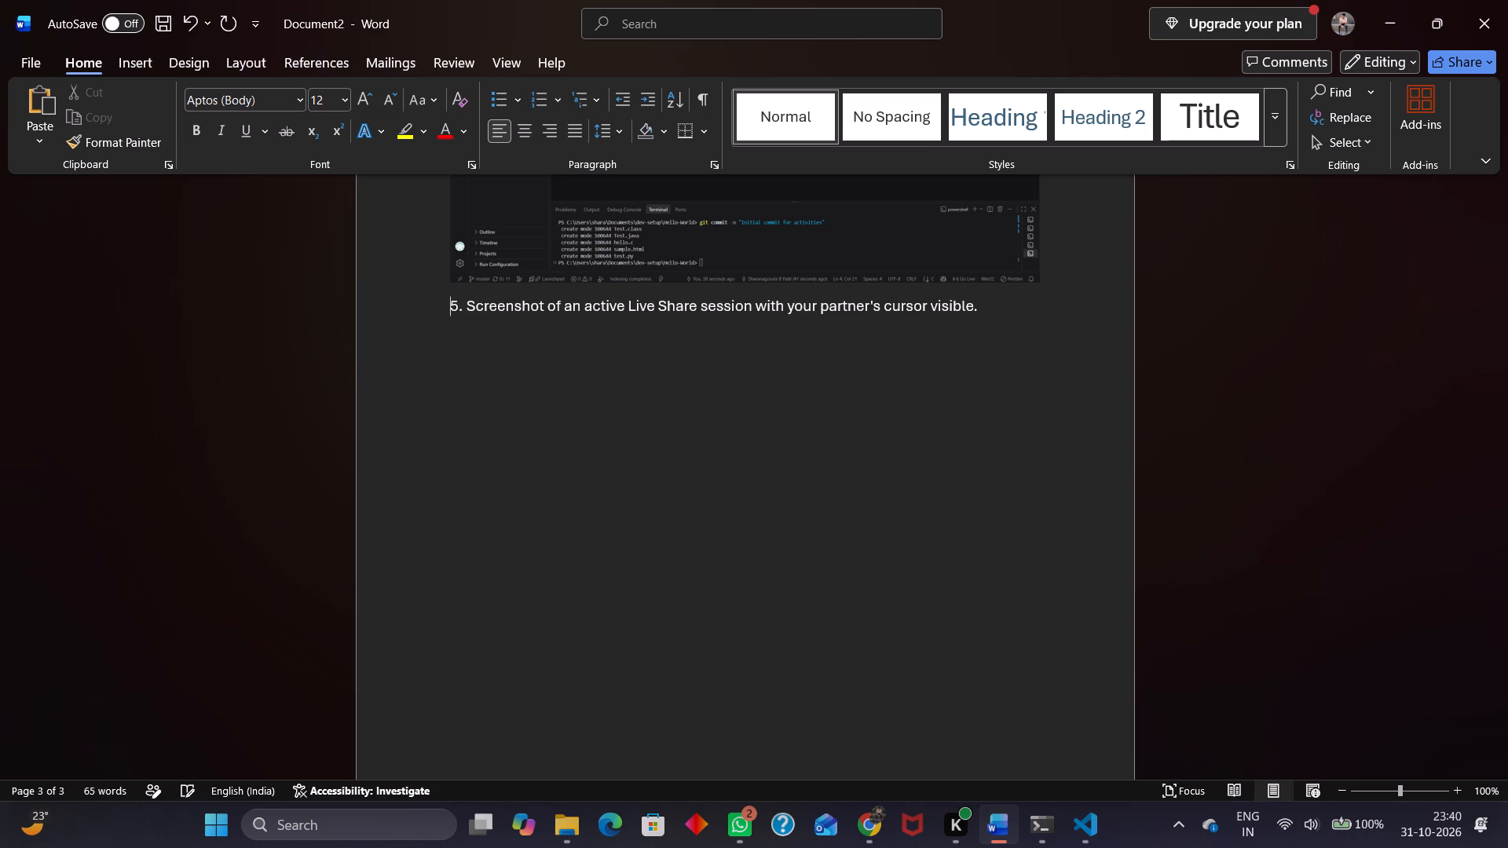
pyautogui.press('Return')
# Replace the full stop at the end of the Live Share line with " :-" and start a new line below it.
pyautogui.press('Right')
pyautogui.press('Right')
pyautogui.press('Right')
pyautogui.press('Right')
pyautogui.press('Right')
pyautogui.press('Right')
pyautogui.press('Right')
pyautogui.press('Right')
pyautogui.press('Right')
pyautogui.press('Right')
pyautogui.press('Right')
pyautogui.press('Right')
pyautogui.press('Right')
pyautogui.press('Right')
pyautogui.press('Right')
pyautogui.press('Right')
pyautogui.press('Right')
pyautogui.press('Right')
pyautogui.press('Right')
pyautogui.press('Right')
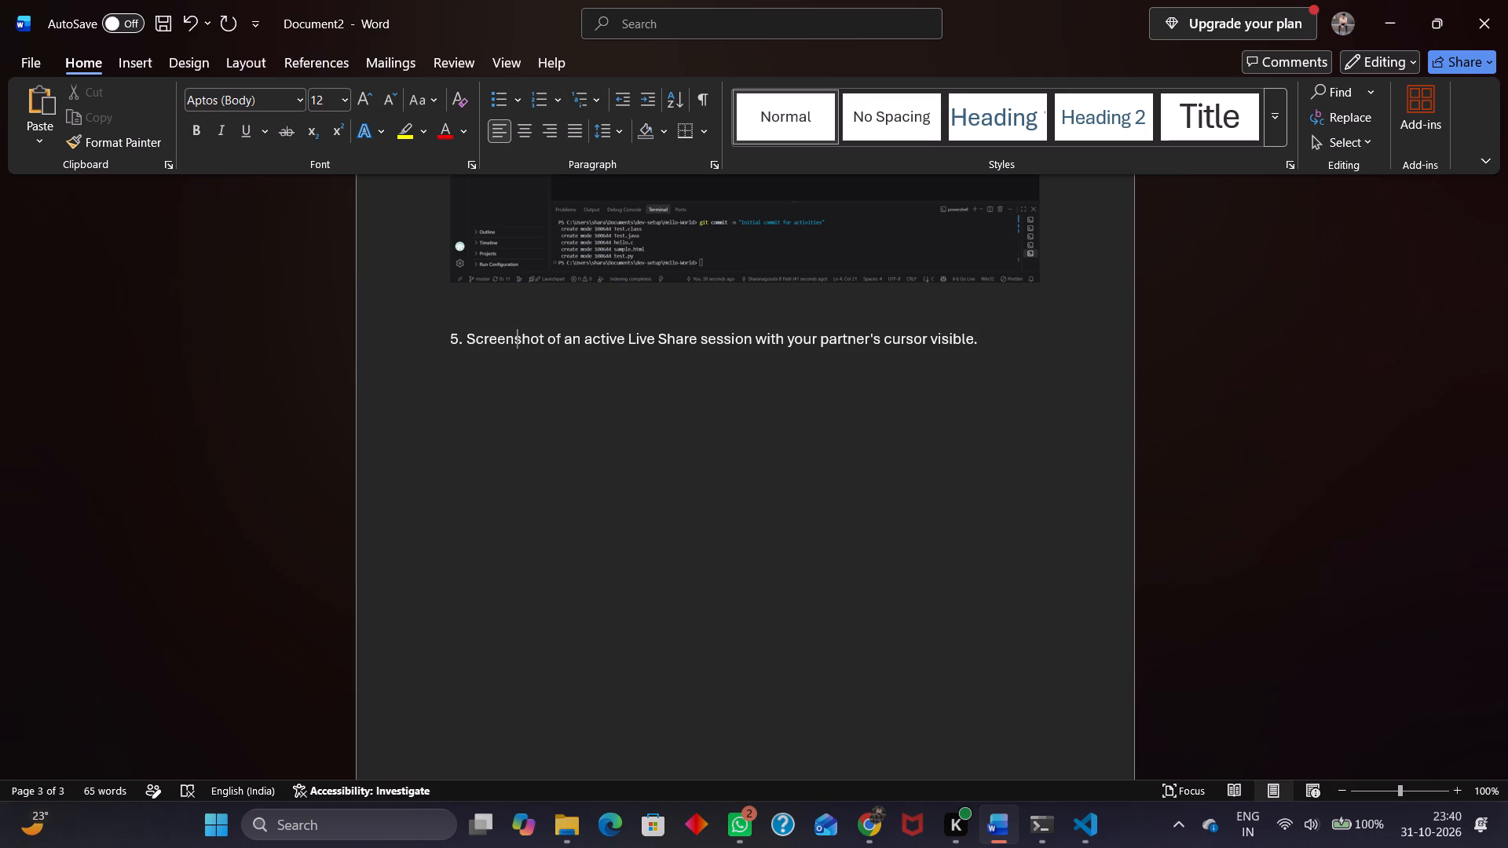
pyautogui.press('Right')
pyautogui.press('Right')
pyautogui.press('Right')
pyautogui.press('Right')
pyautogui.press('Right')
pyautogui.press('Right')
pyautogui.press('Right')
pyautogui.press('Right')
pyautogui.press('Right')
pyautogui.press('Right')
pyautogui.press('Right')
pyautogui.press('Right')
pyautogui.press('Right')
pyautogui.press('BackSpace')
pyautogui.press('space')
pyautogui.hotkey('shift', ':')
pyautogui.press('-')
pyautogui.press('Return')
pyautogui.hotkey('alt', 'Tab')
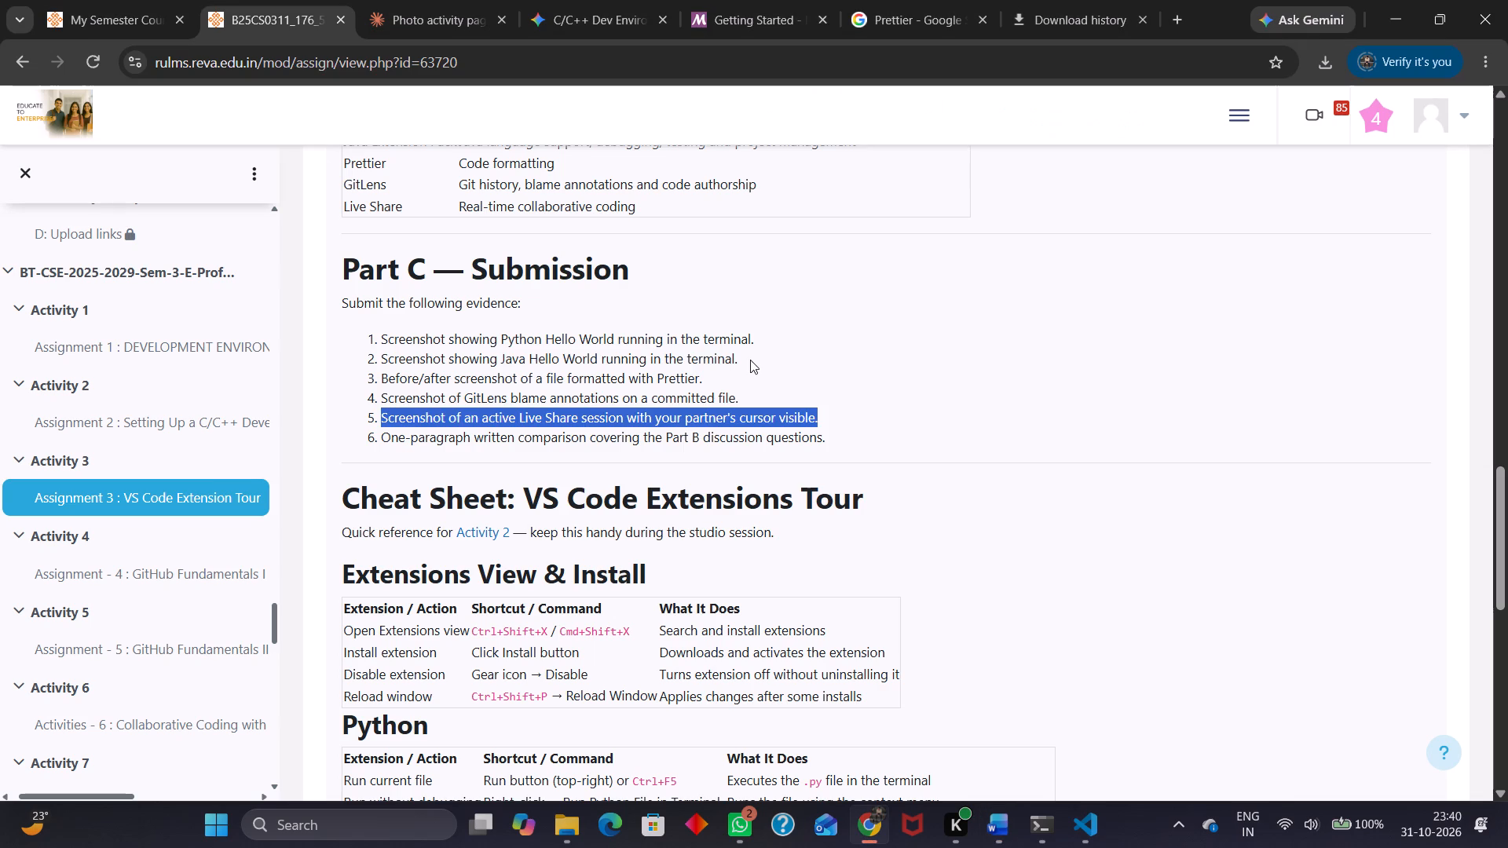
pyautogui.hotkey('alt', 'Tab')
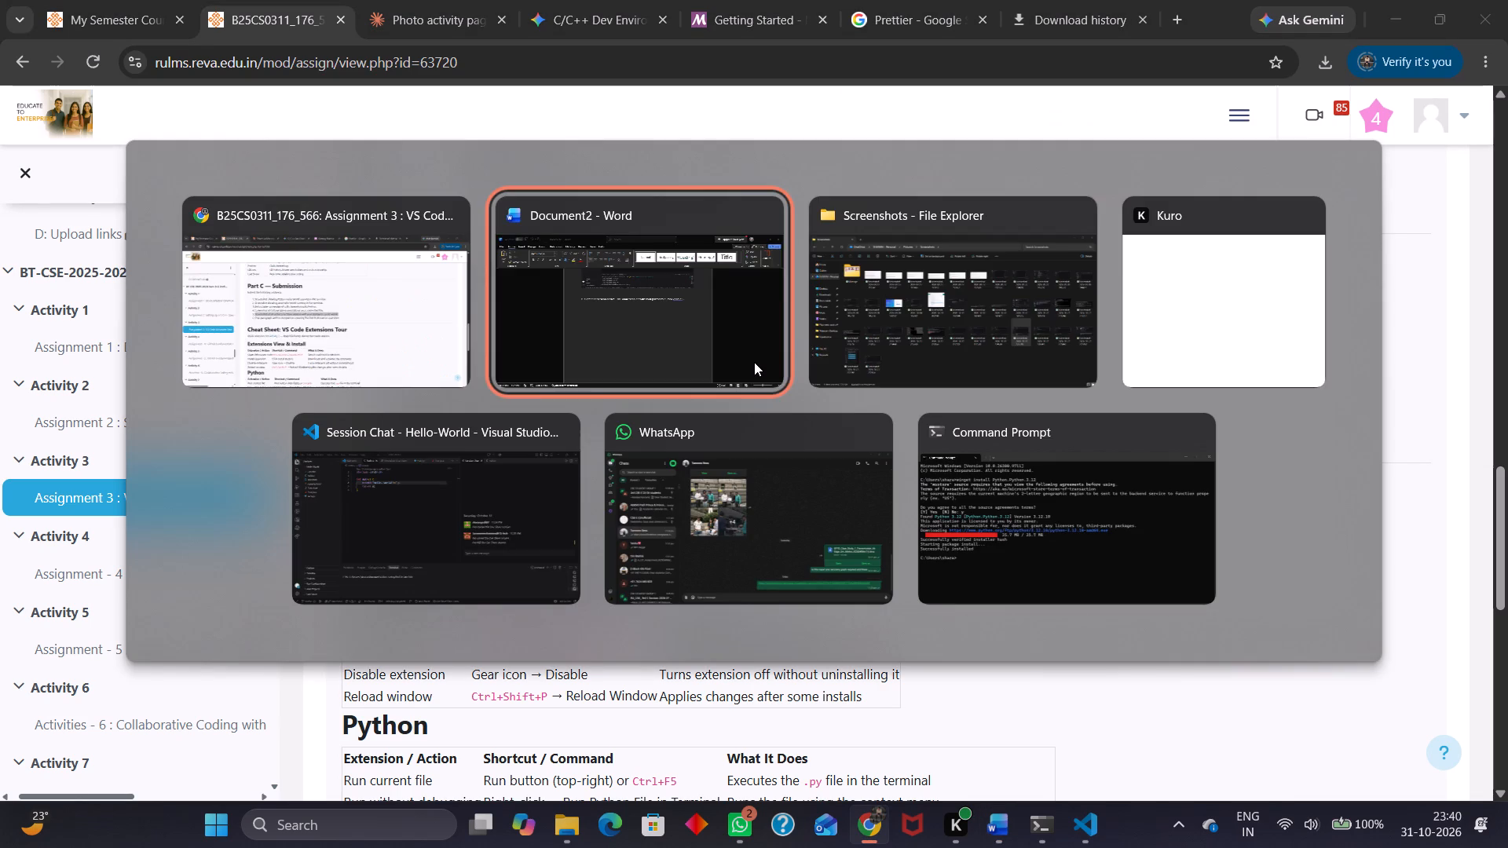
pyautogui.hotkey('alt', 'Tab')
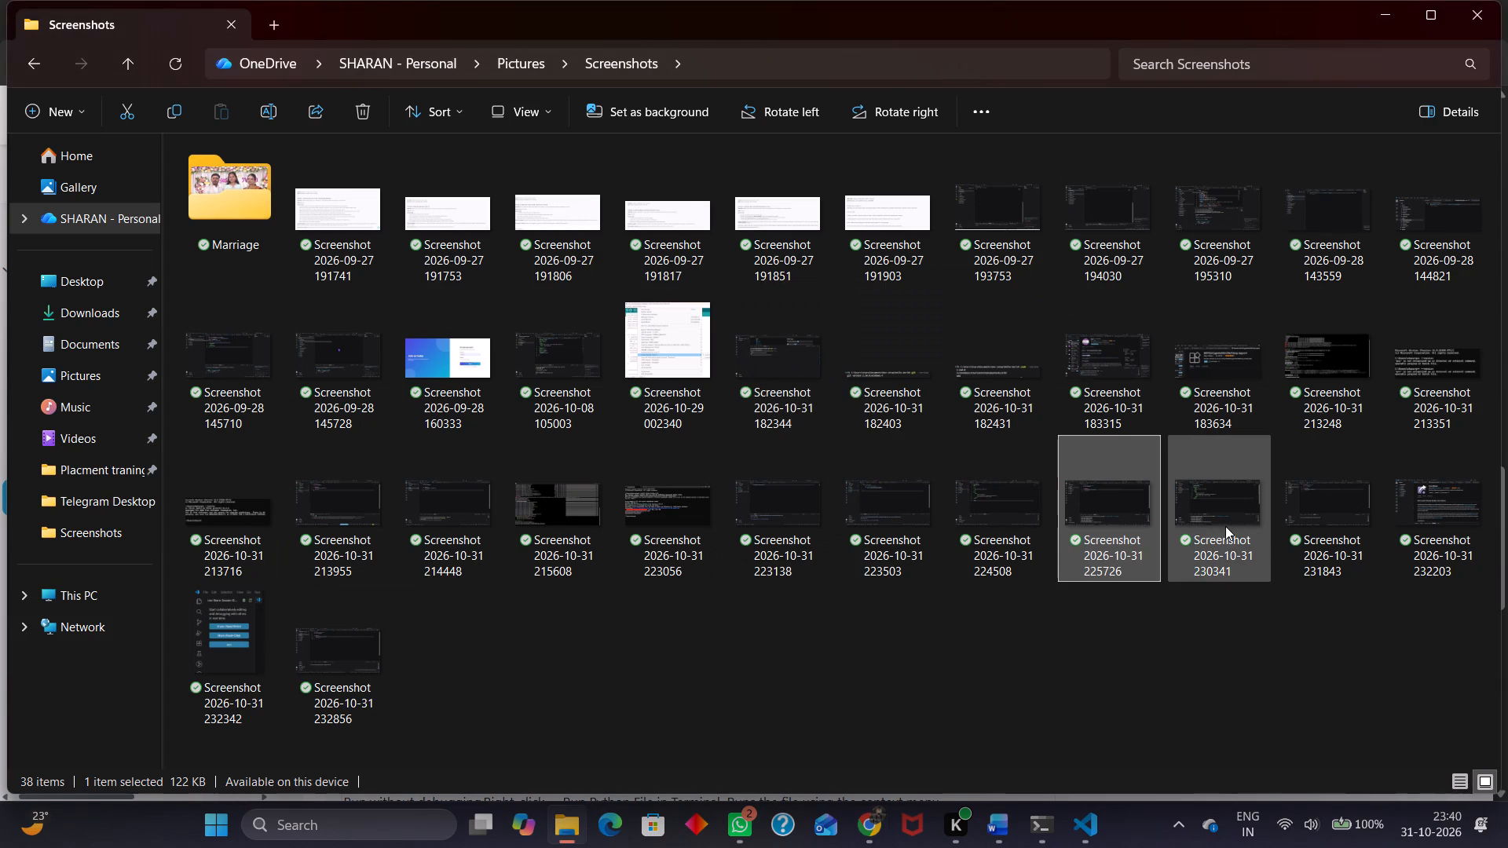
pyautogui.doubleClick(1192, 512)
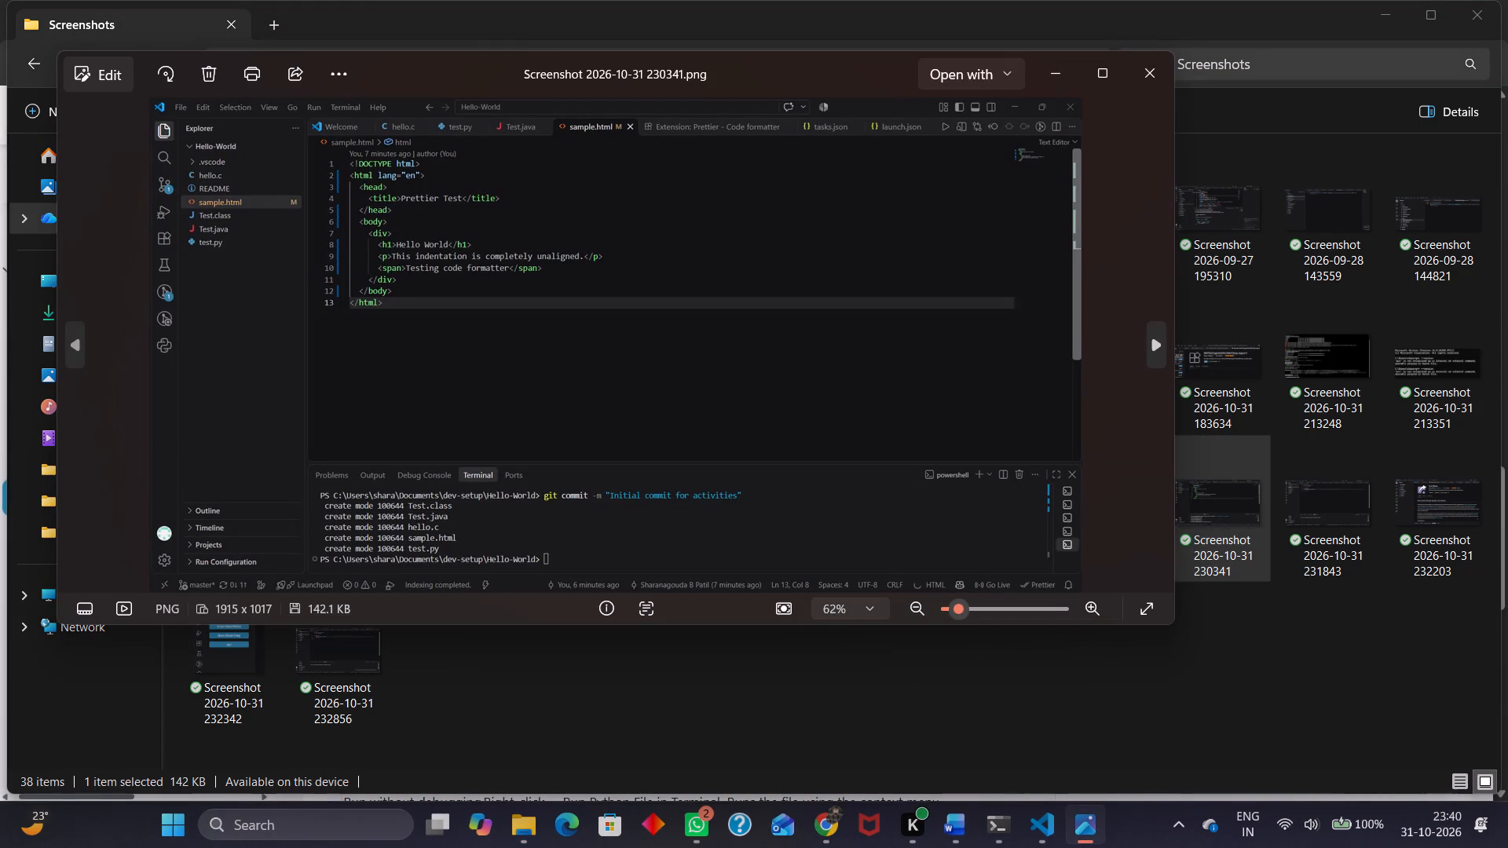
pyautogui.click(1147, 91)
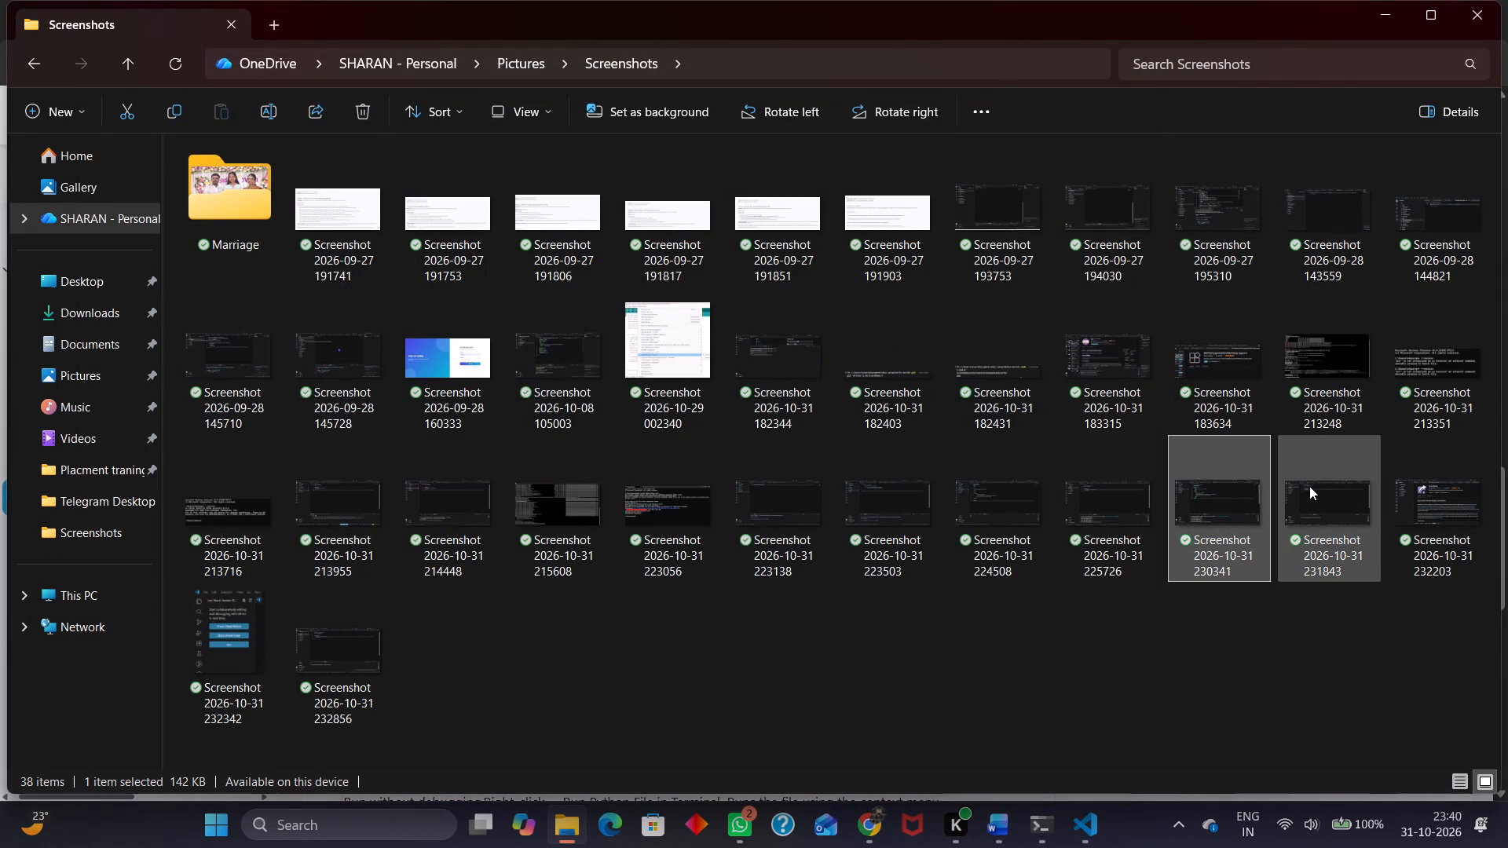
pyautogui.doubleClick(1309, 486)
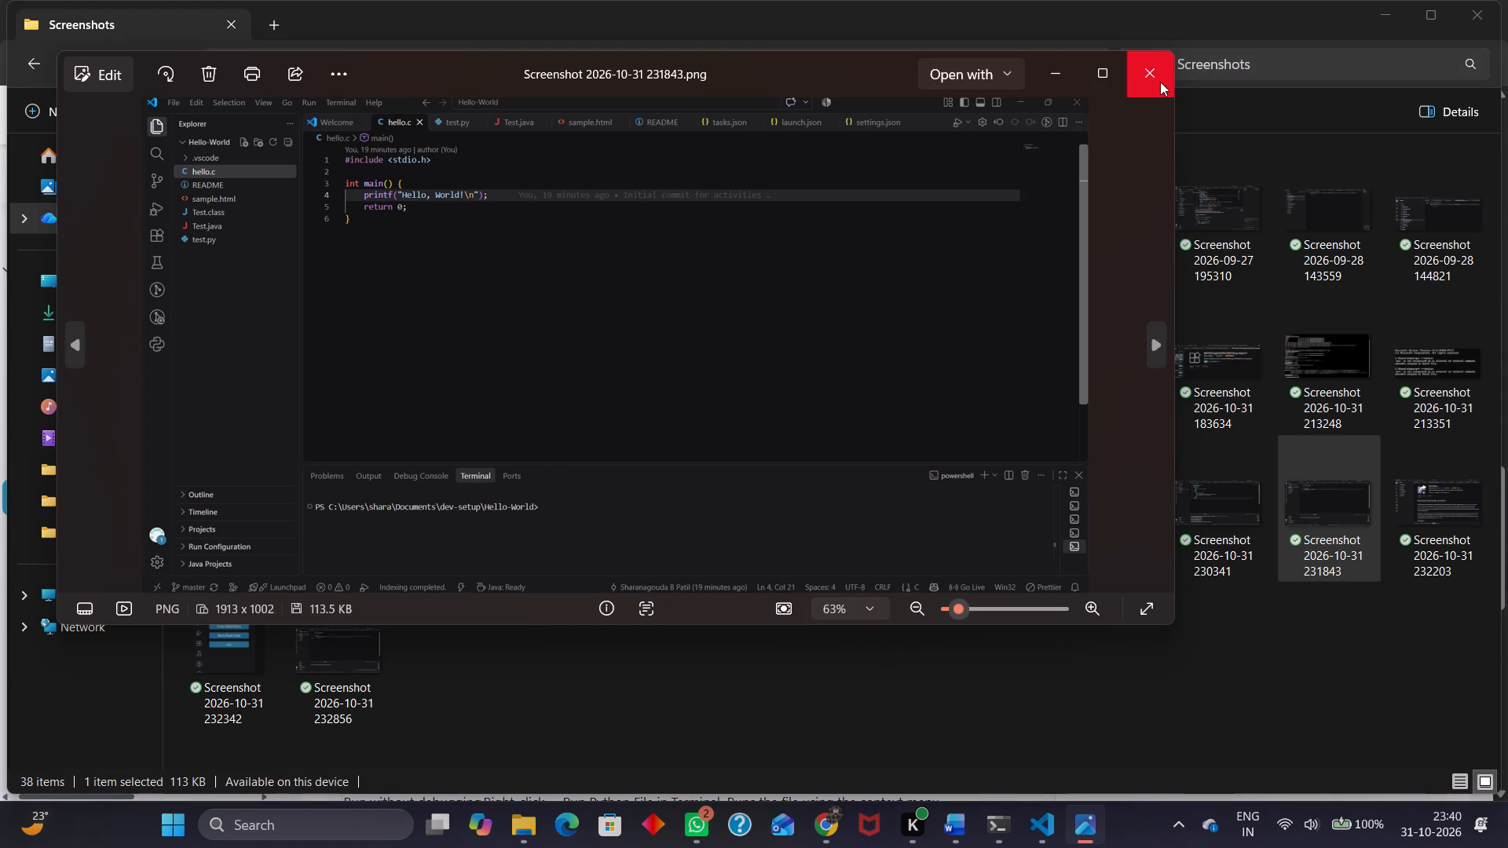
pyautogui.click(1160, 82)
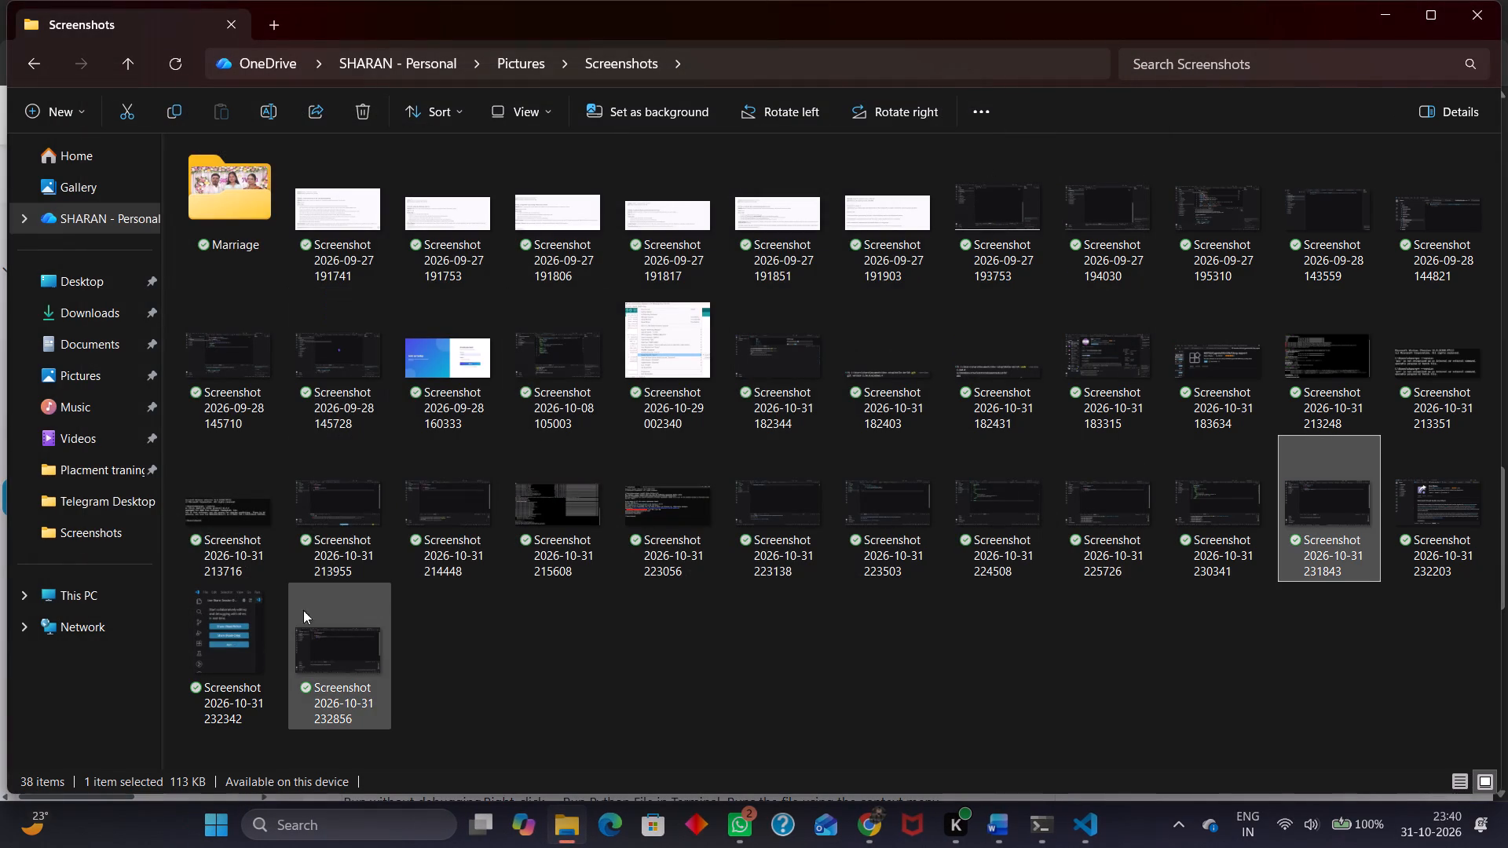
pyautogui.doubleClick(308, 657)
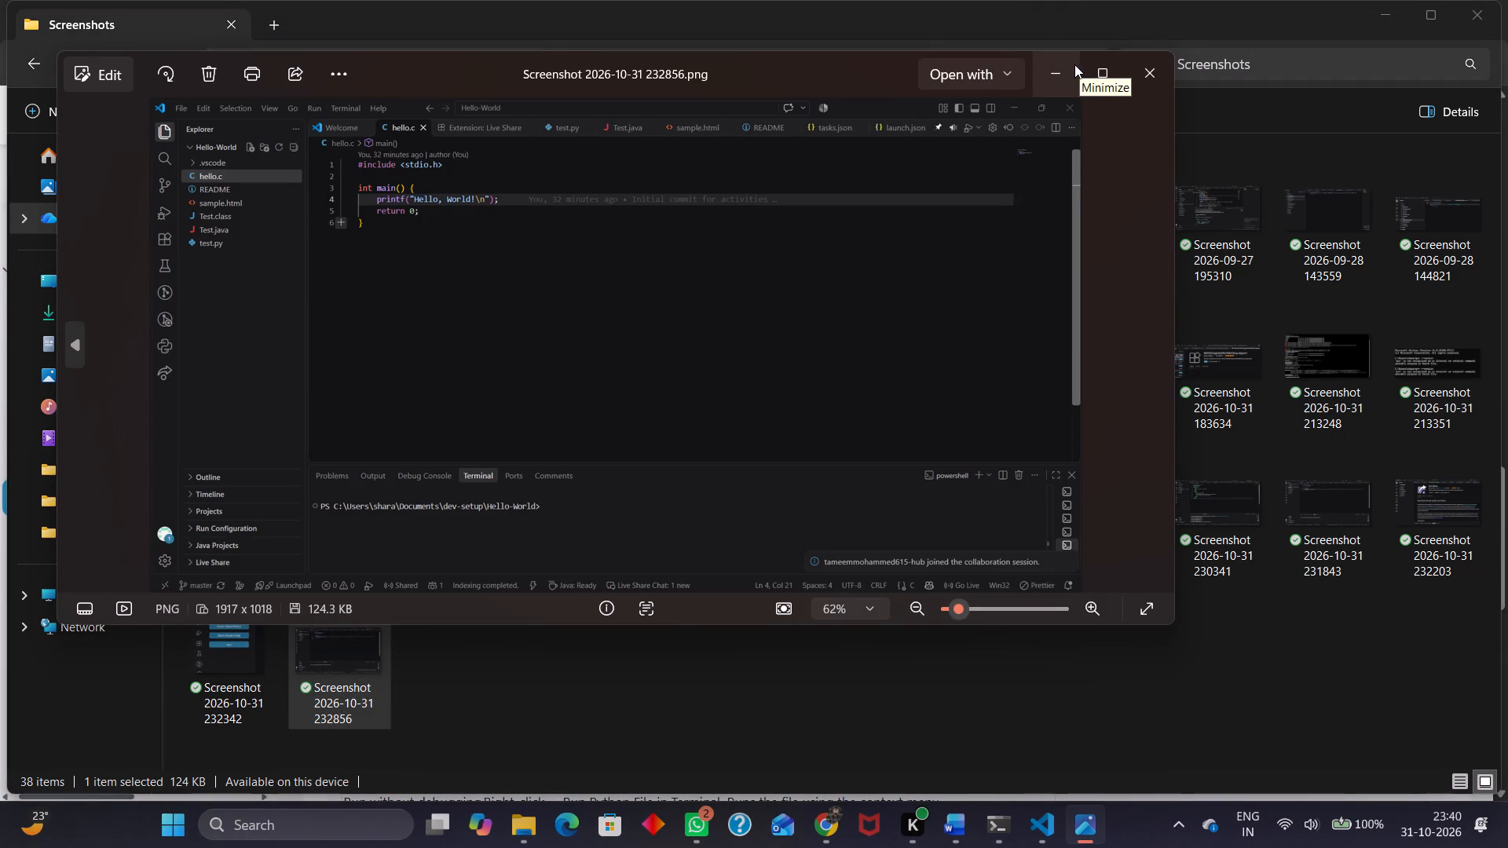
pyautogui.click(1074, 64)
pyautogui.click(327, 627)
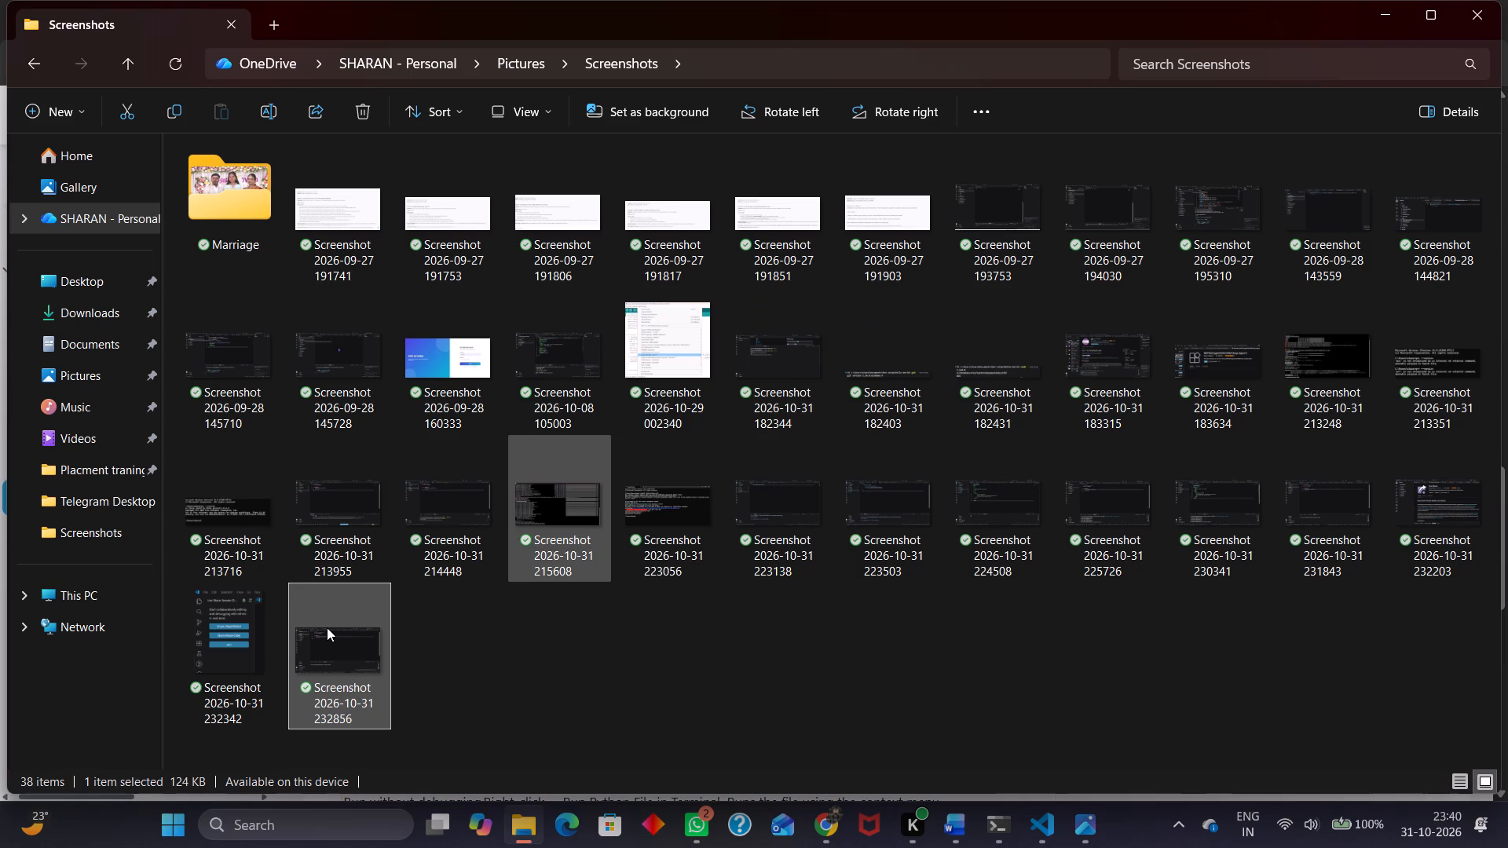
pyautogui.click(1073, 835)
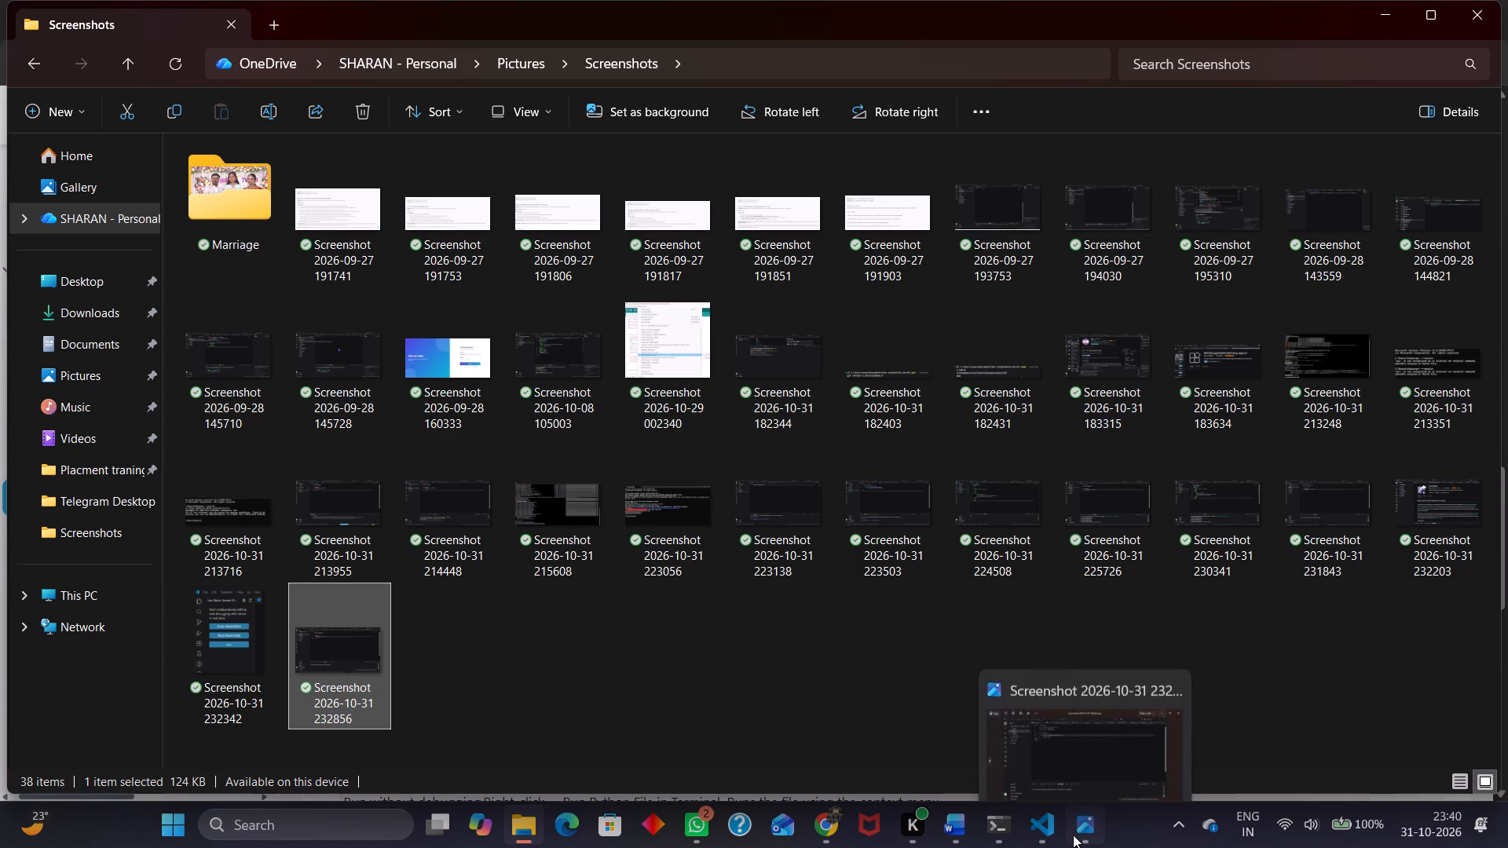
pyautogui.click(1139, 86)
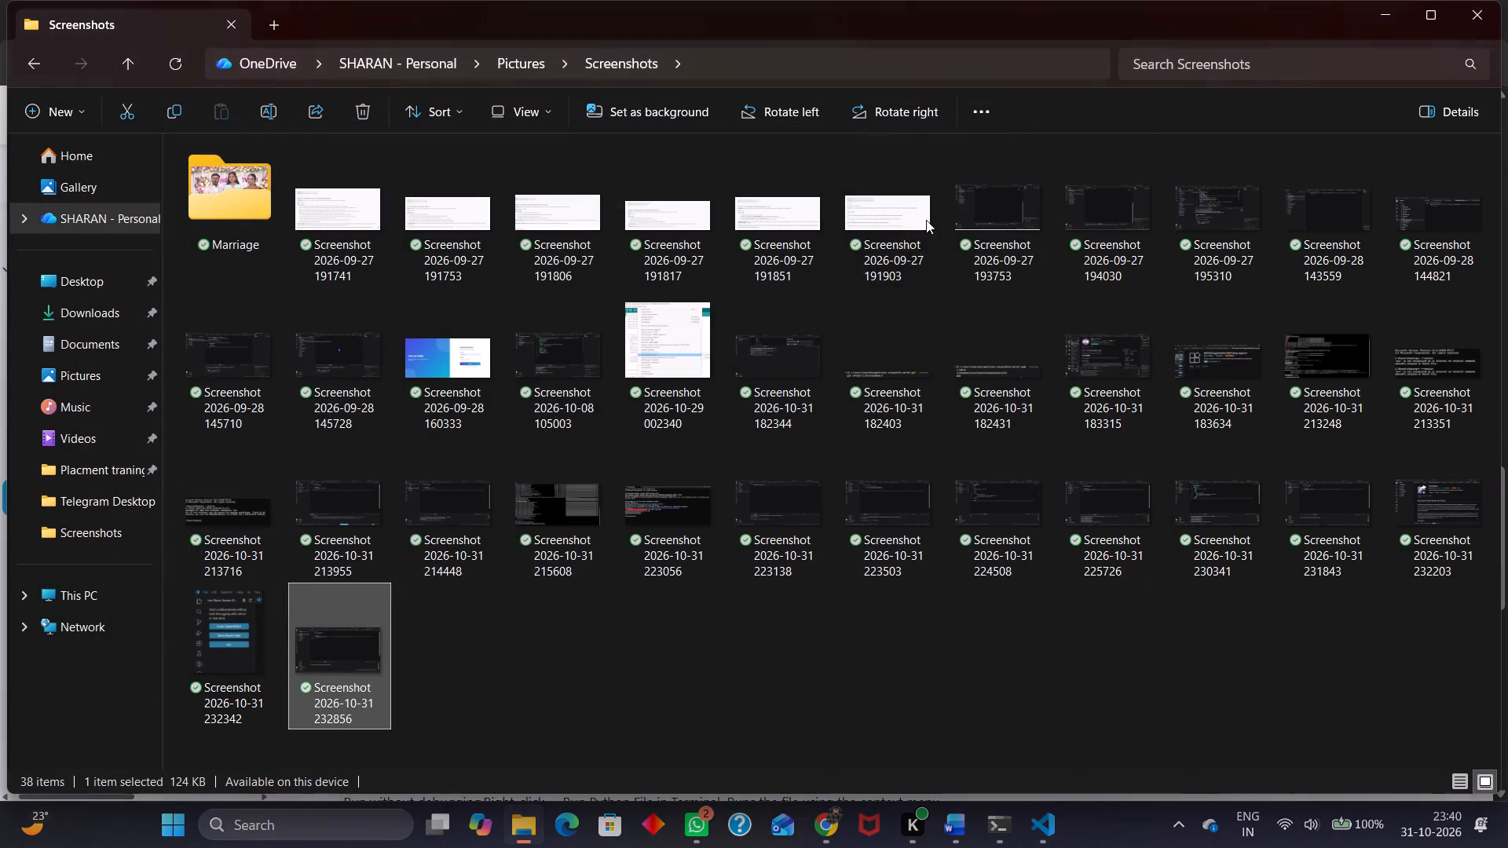
pyautogui.moveTo(331, 641); pyautogui.dragTo(546, 762)
pyautogui.hotkey('alt', 'Tab')
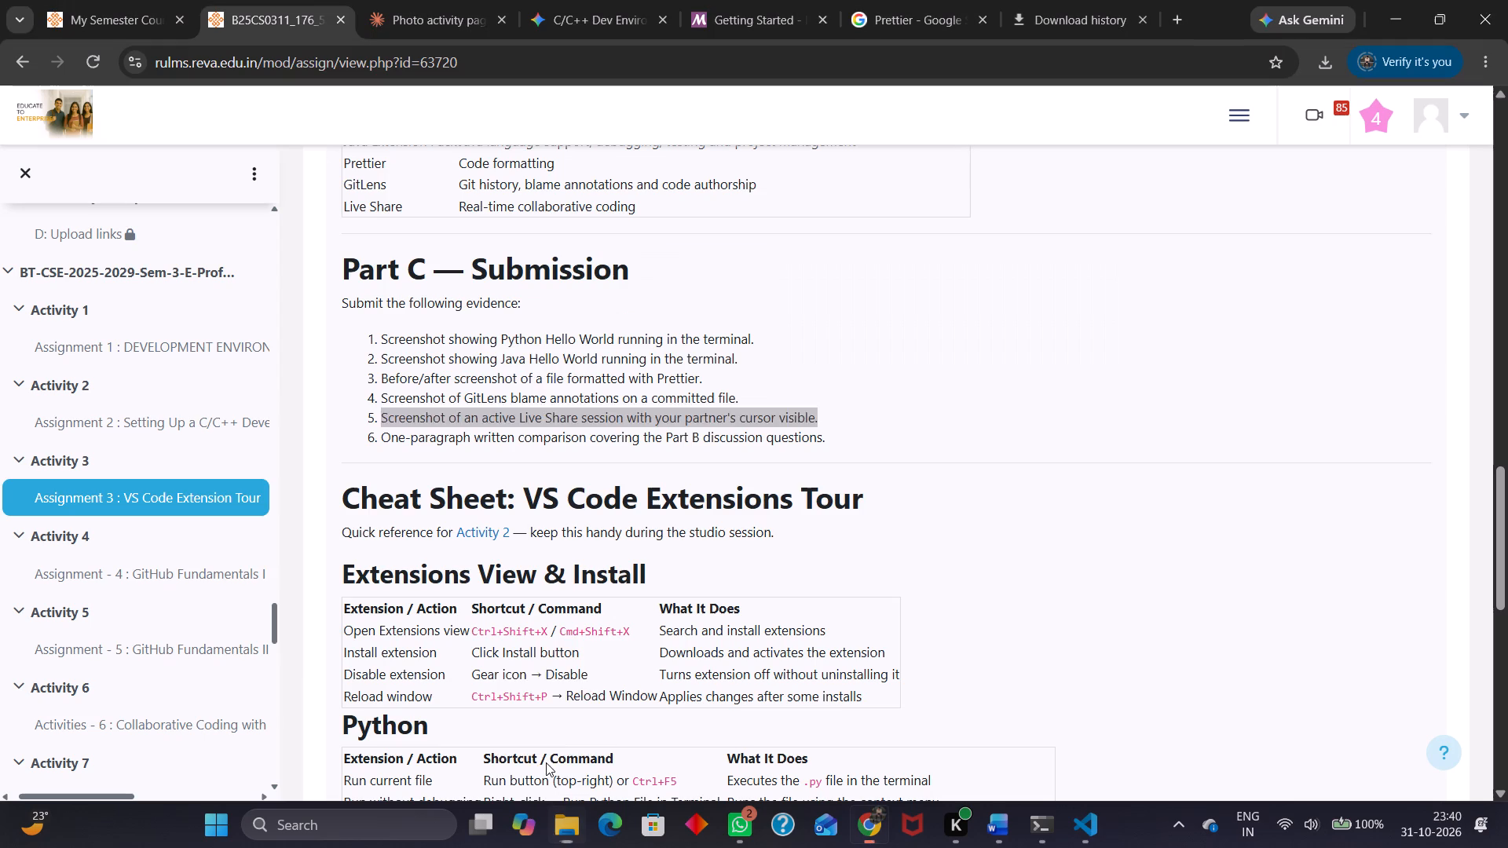
pyautogui.moveTo(546, 762); pyautogui.dragTo(563, 340)
pyautogui.hotkey('alt', 'Tab')
pyautogui.hotkey('alt', 'Tab')
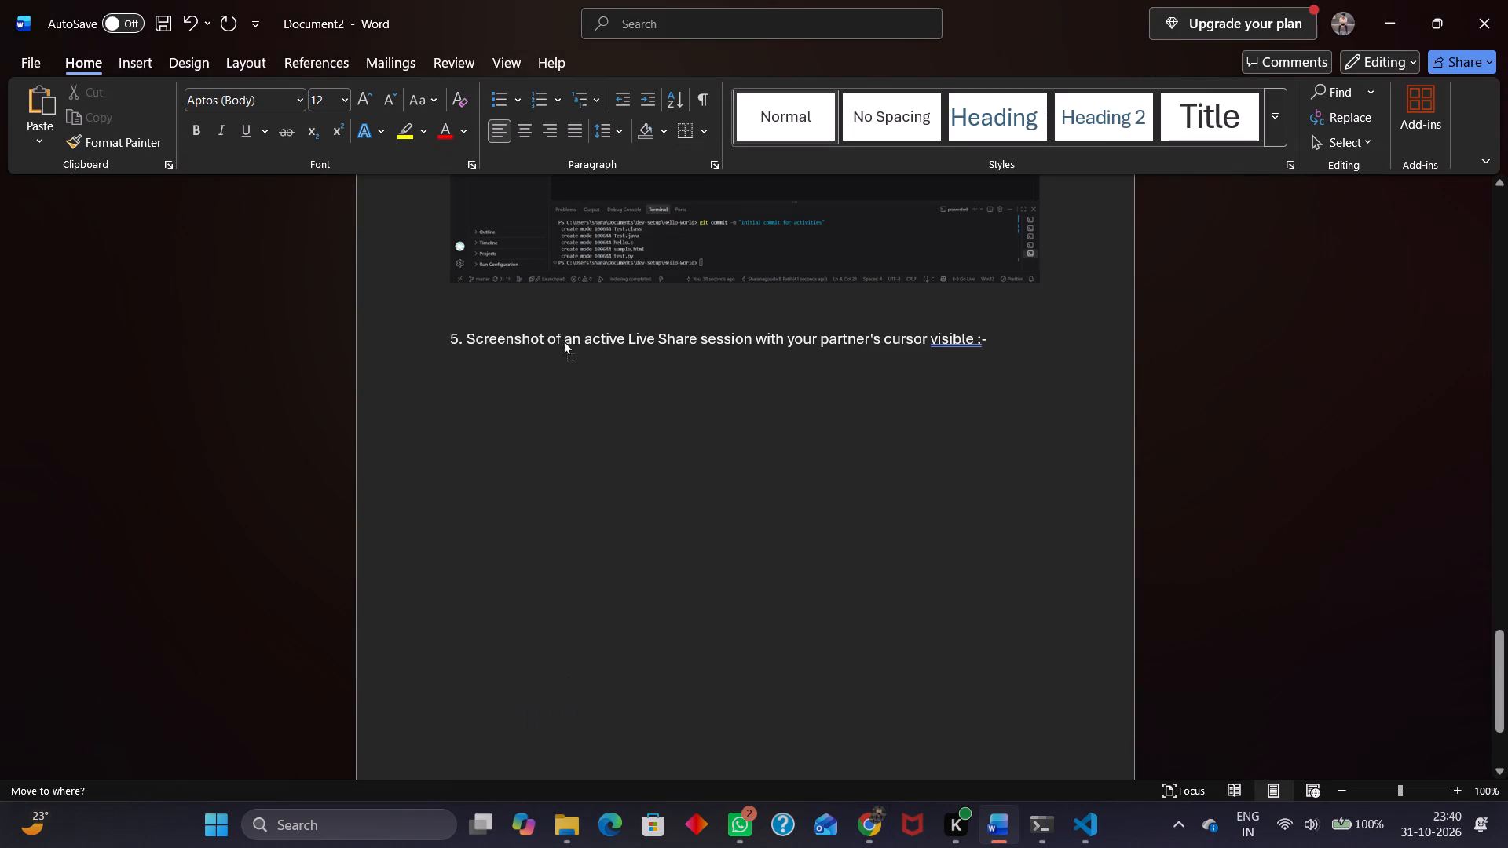
pyautogui.moveTo(563, 340); pyautogui.dragTo(485, 386)
pyautogui.scroll(-1, 690, 696)
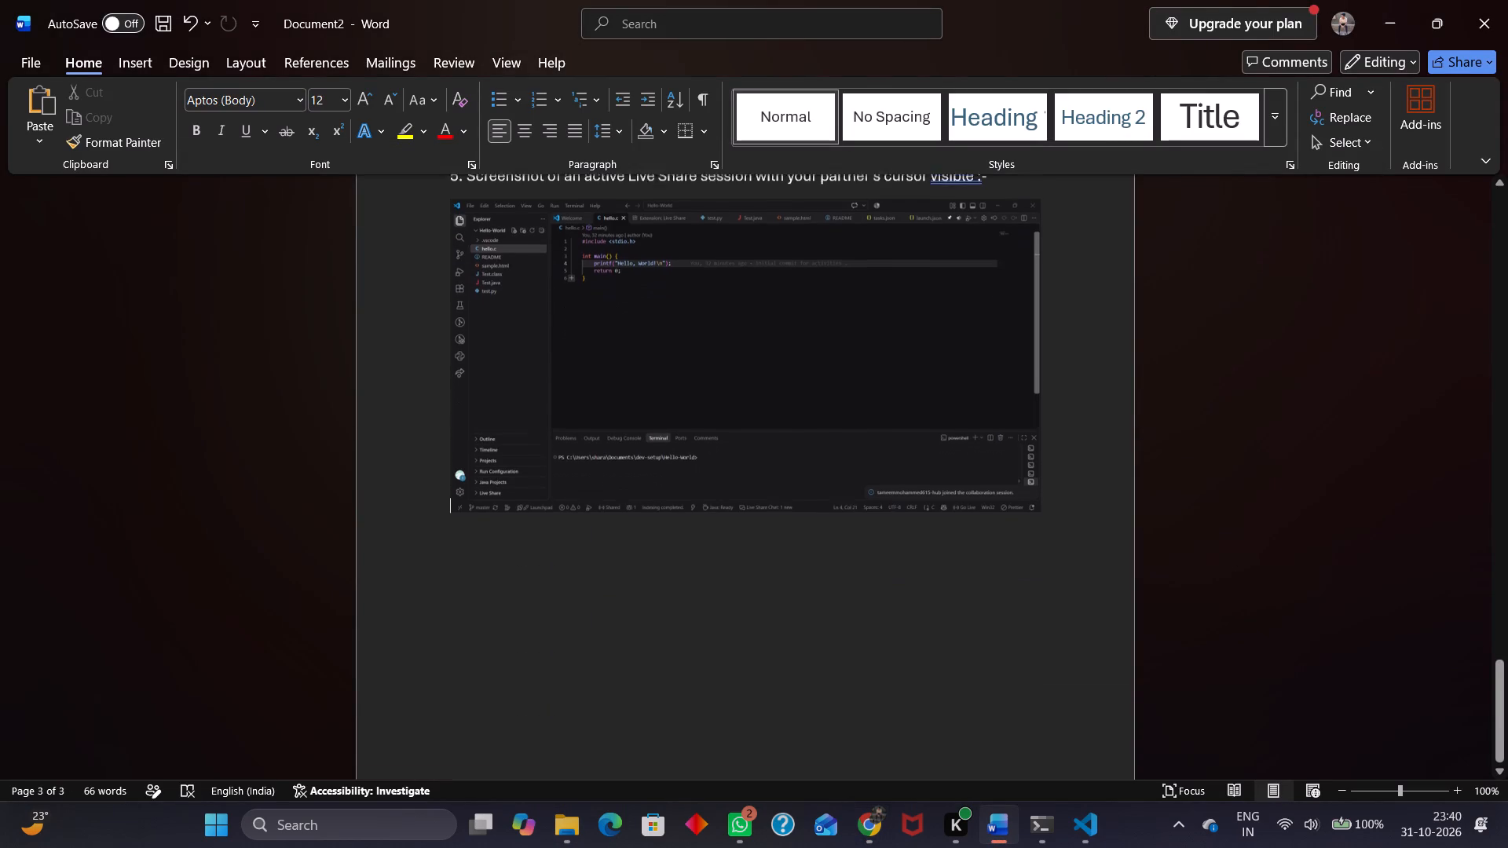
pyautogui.scroll(-1, 690, 696)
pyautogui.press('Right')
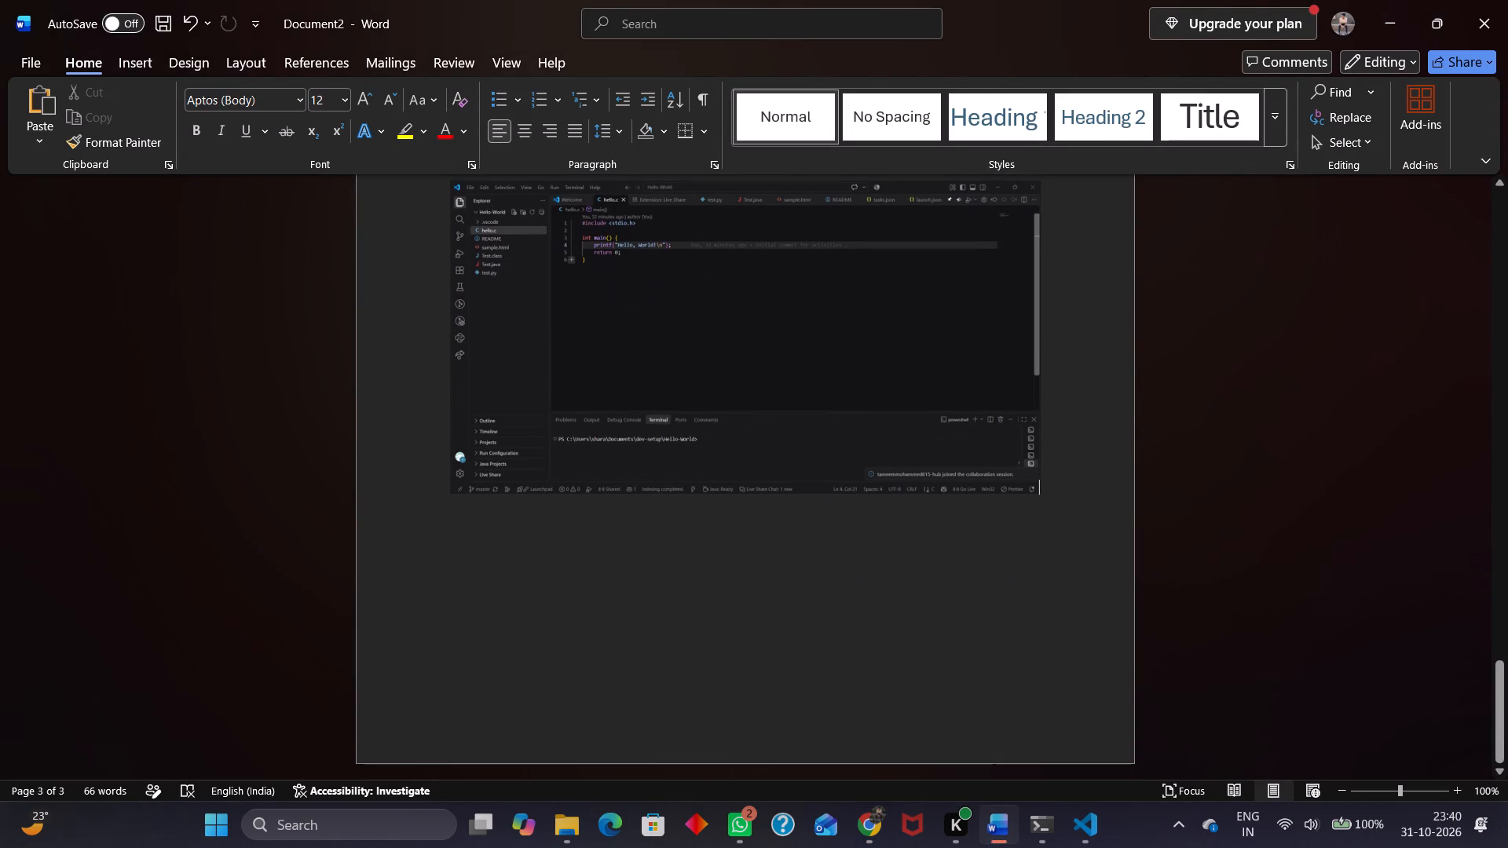
pyautogui.press('Return')
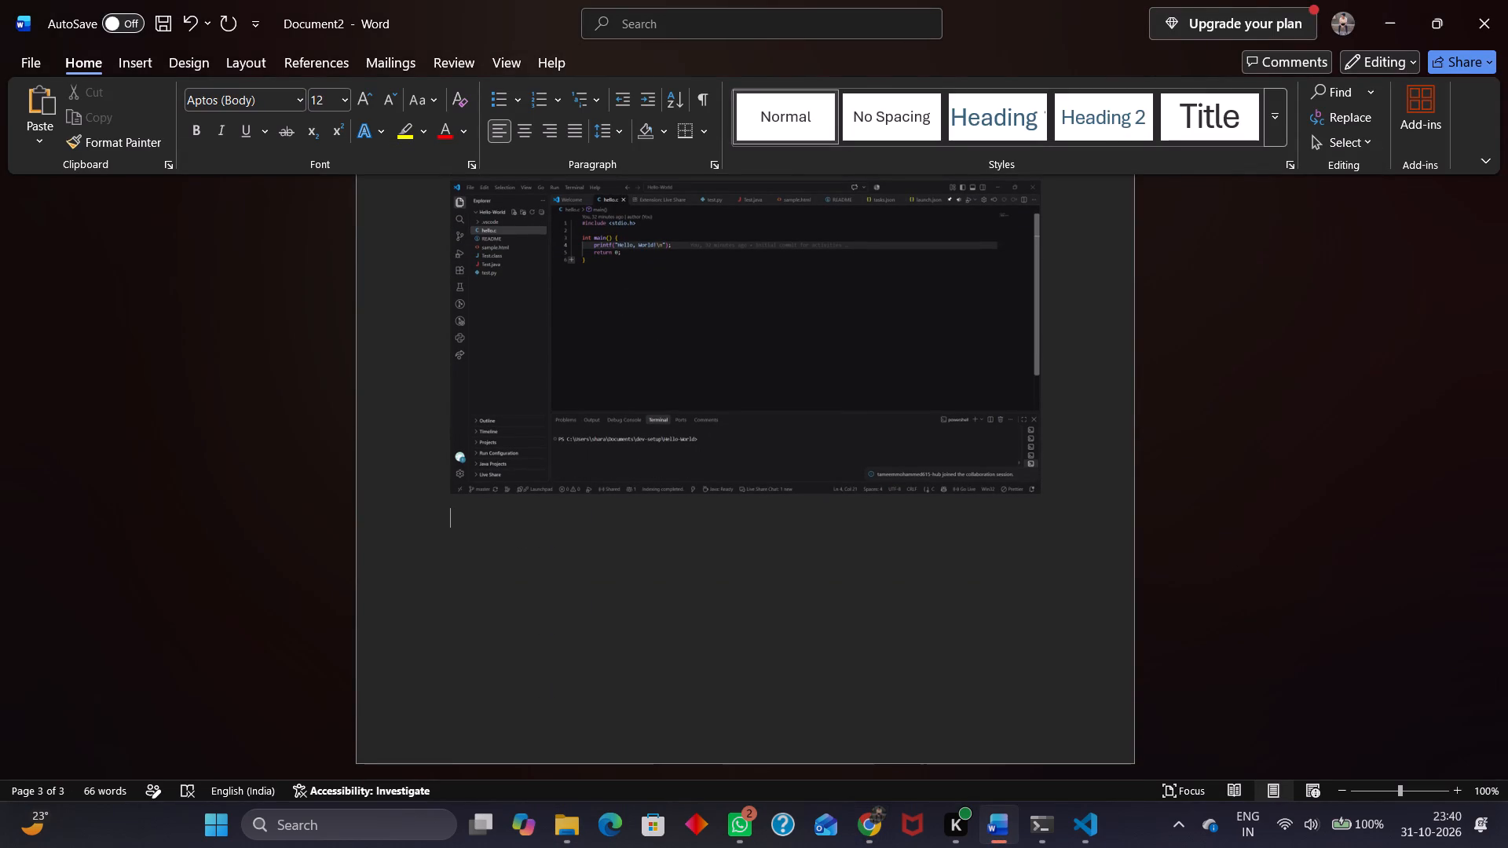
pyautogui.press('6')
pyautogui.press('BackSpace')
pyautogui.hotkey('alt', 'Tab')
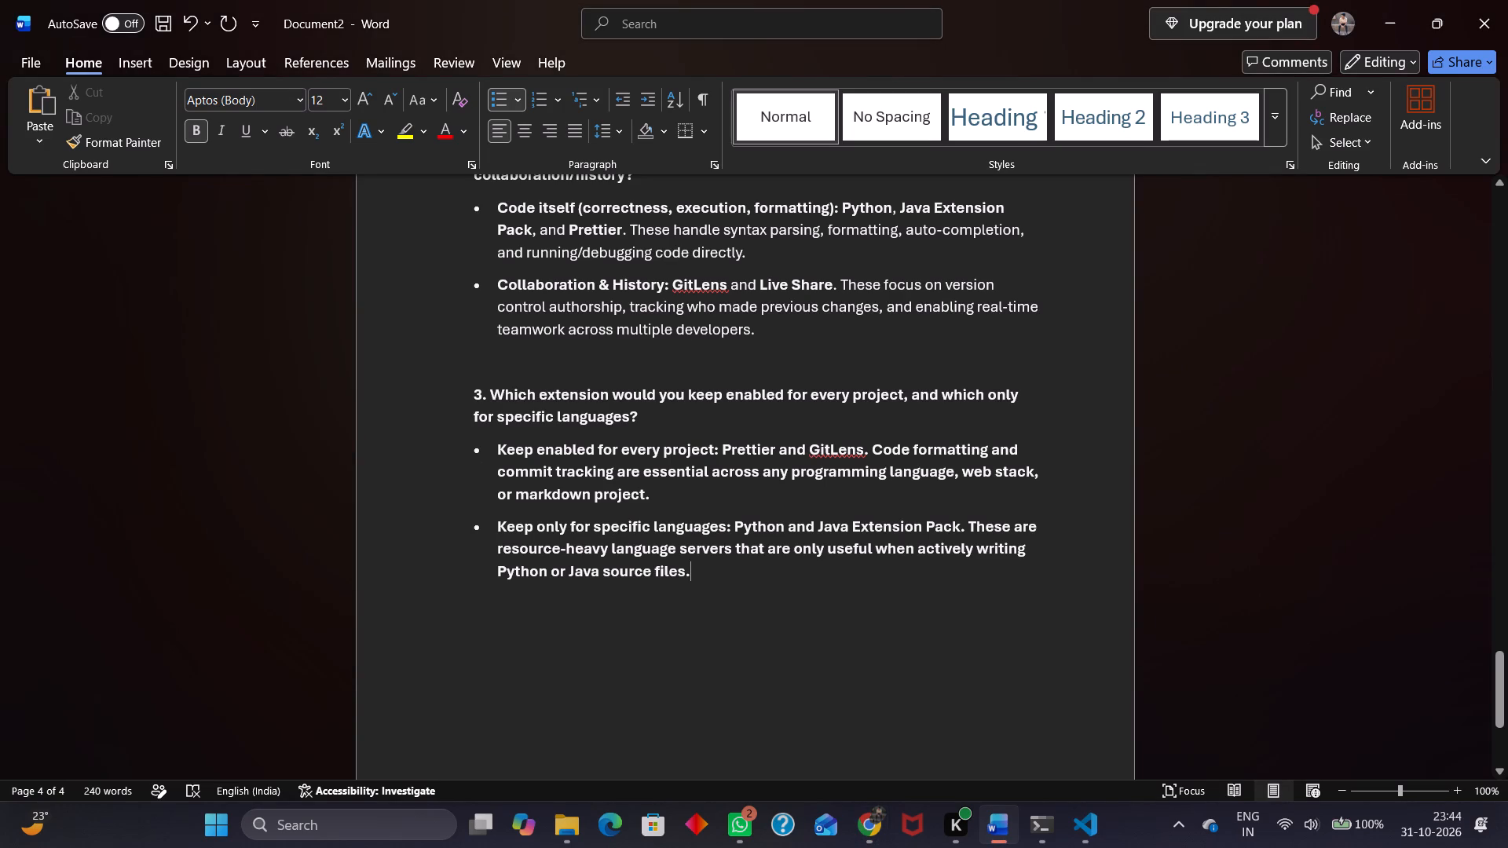
pyautogui.press('Return')
pyautogui.press('BackSpace')
pyautogui.press('BackSpace')
pyautogui.press('BackSpace')
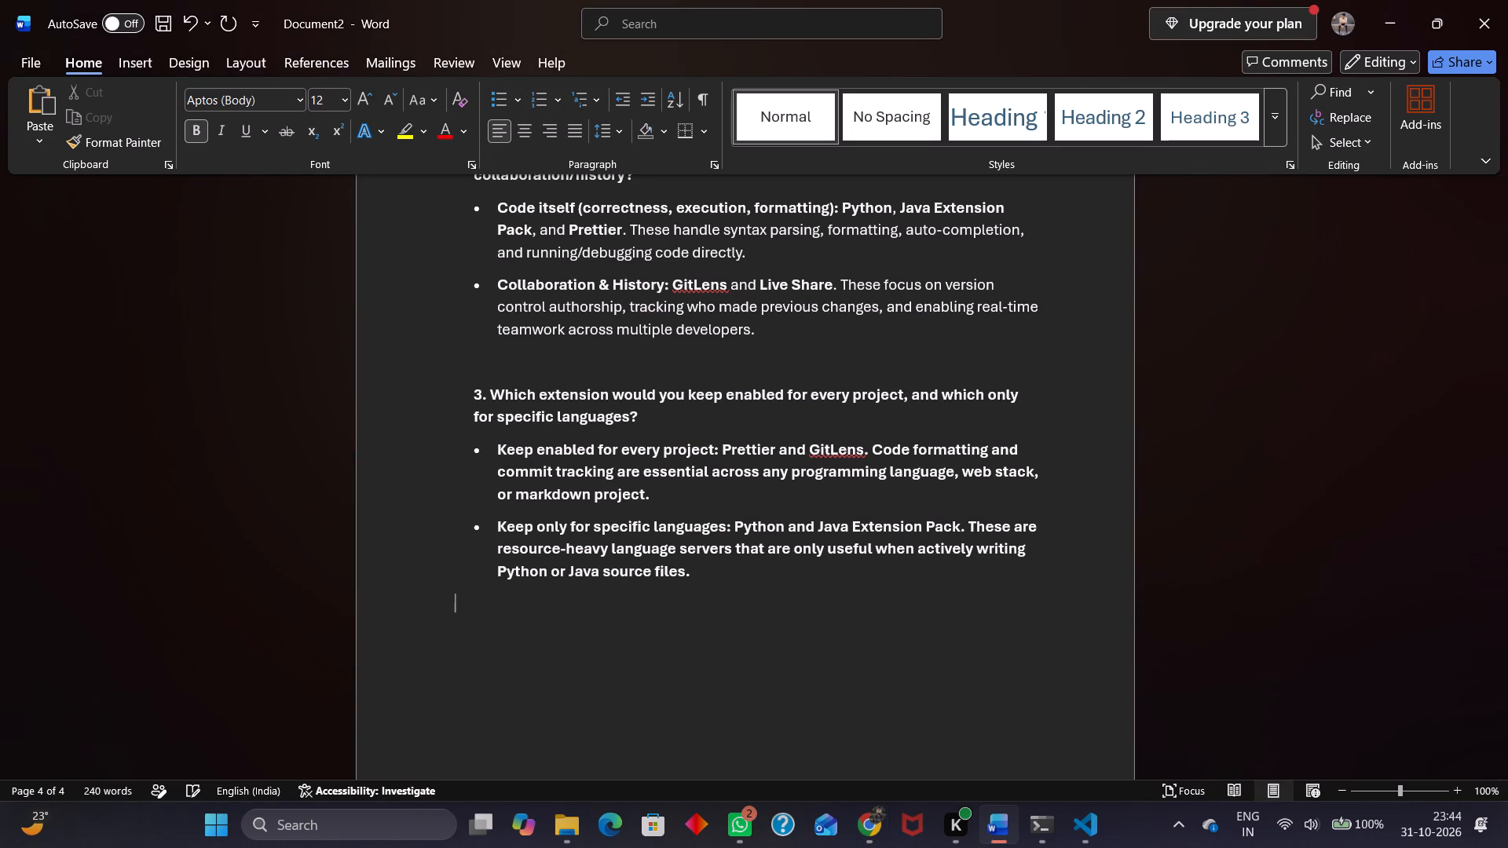
pyautogui.press('Return')
pyautogui.hotkey('ctrl', 'v')
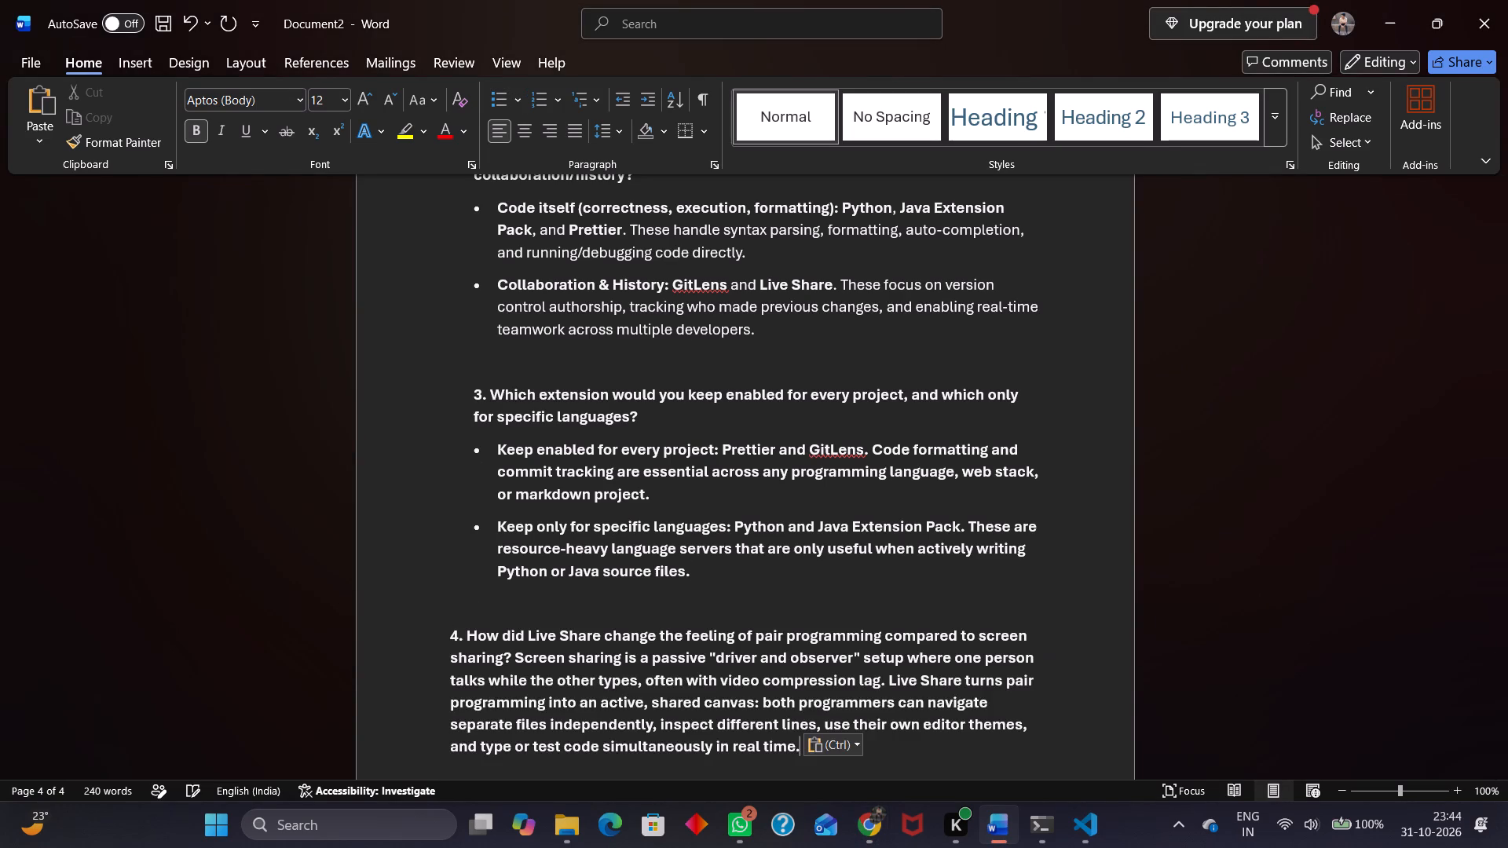
# Move the question 4 answer onto its own paragraph starting at "Screen sharing" and prefix it with "Ans: ".
pyautogui.scroll(-1, 1048, 649)
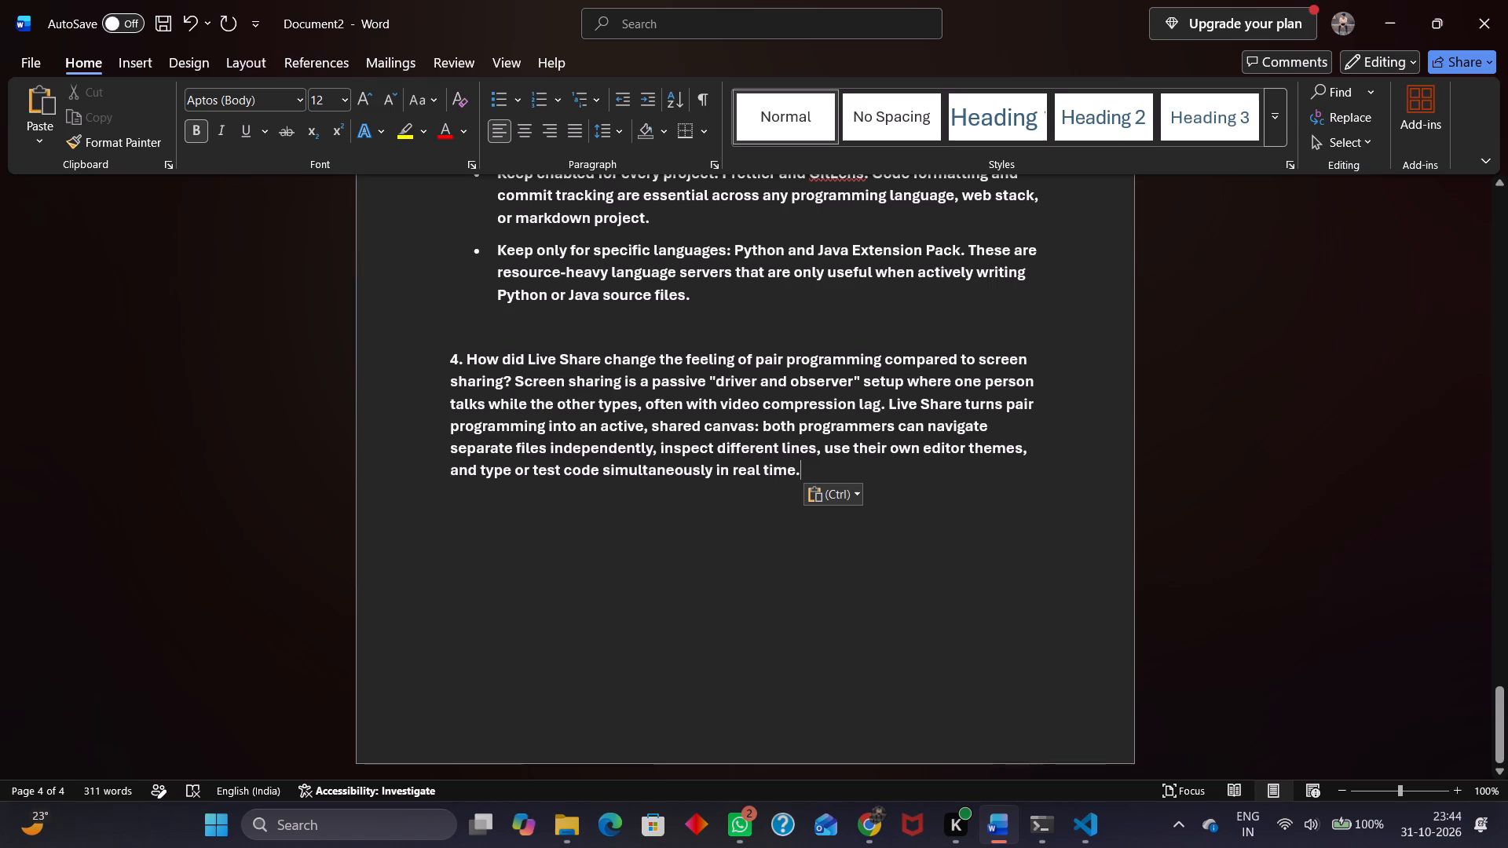
pyautogui.click(516, 379)
pyautogui.press('Return')
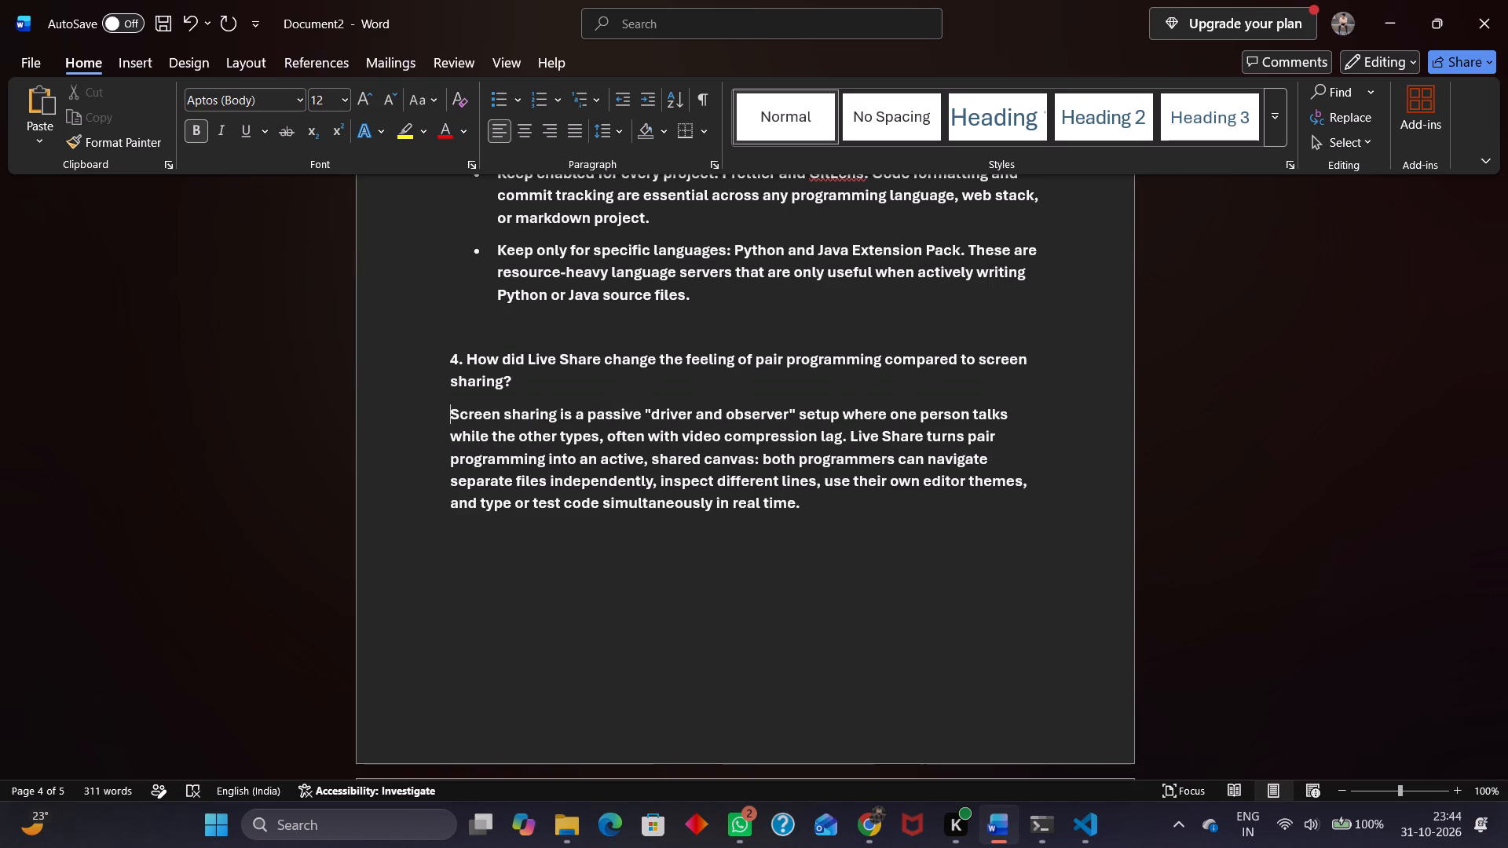
pyautogui.hotkey('shift', 'a')
pyautogui.write('ns')
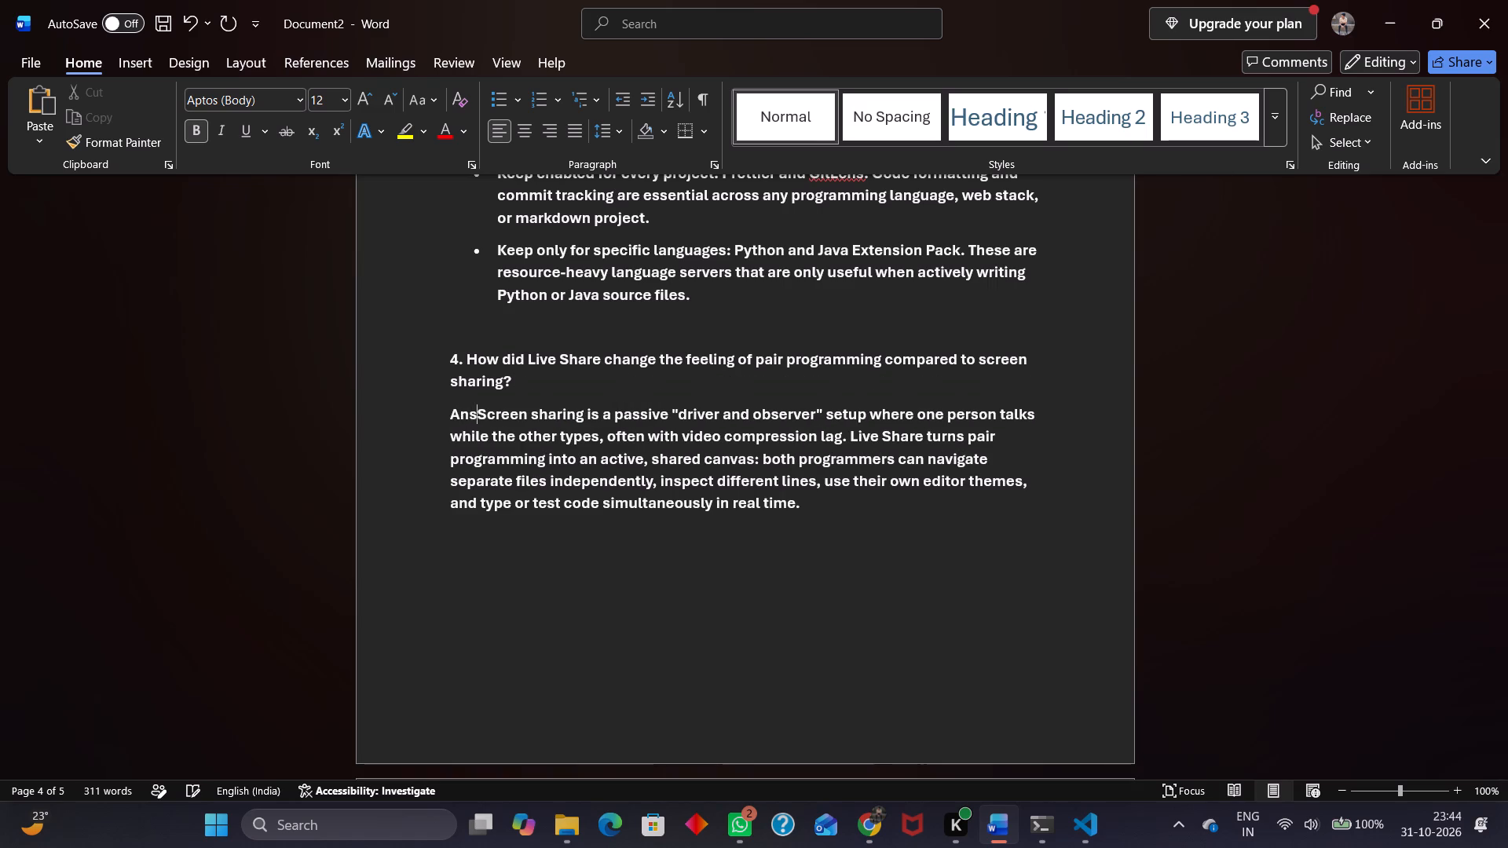
pyautogui.write(':')
pyautogui.press('space')
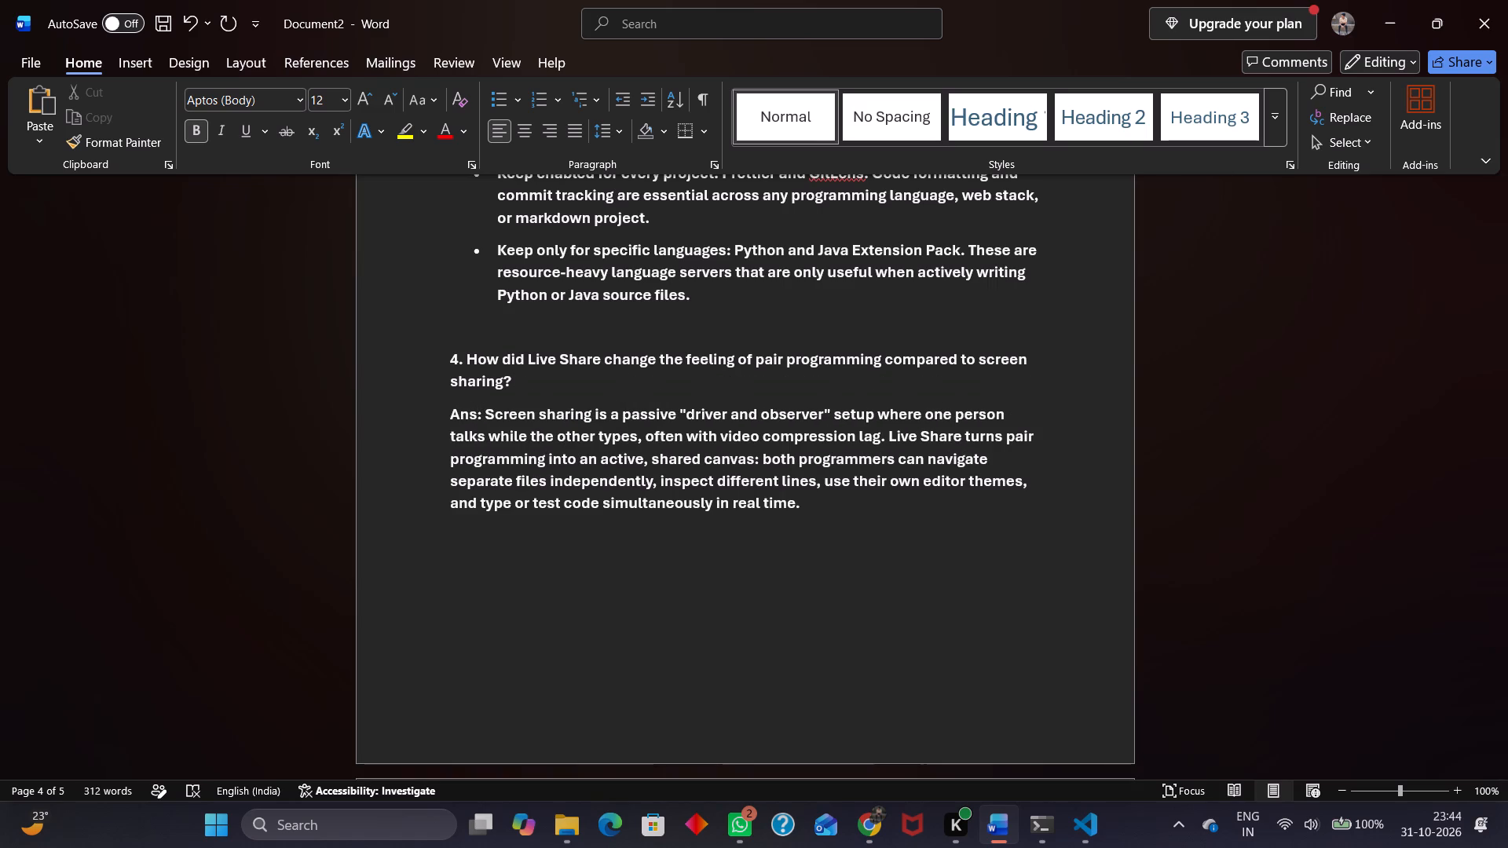
# Review the document from the assignment title through to the blank page after question 4.
pyautogui.scroll(-4, 714, 470)
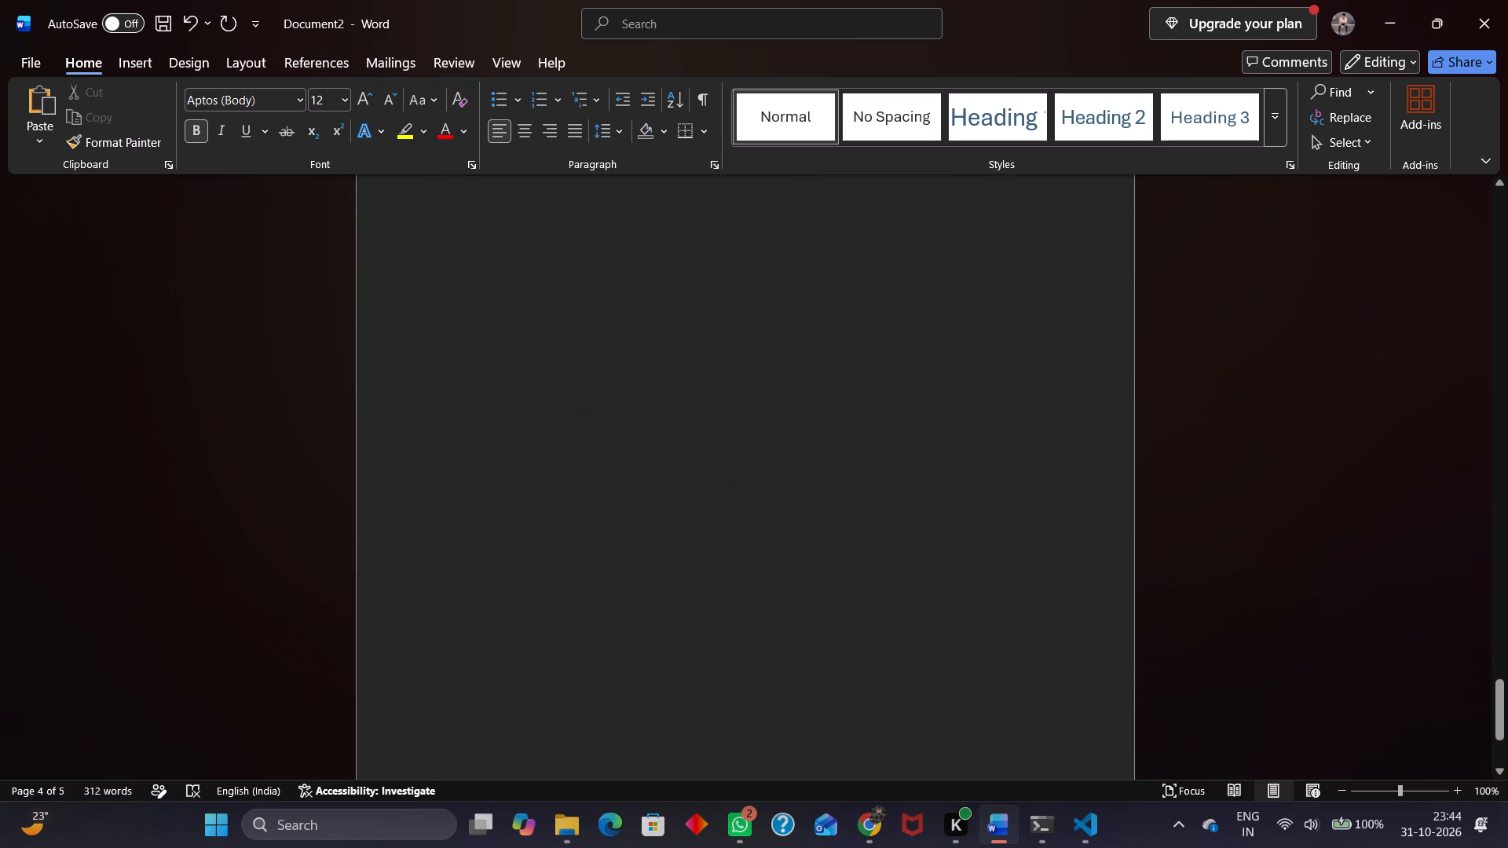
pyautogui.click(714, 470)
pyautogui.rightClick(714, 470)
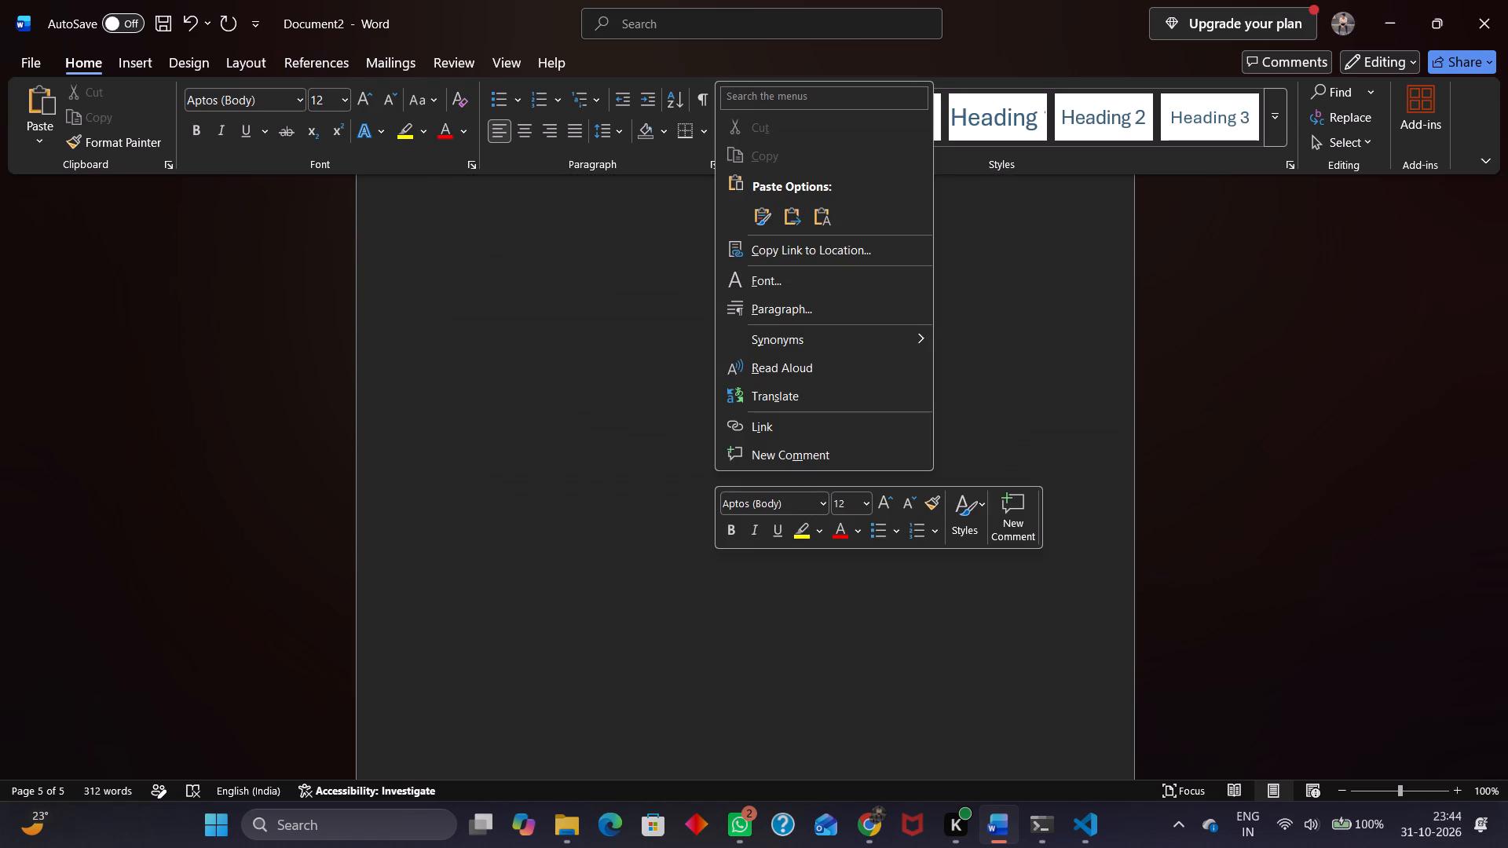
pyautogui.click(629, 450)
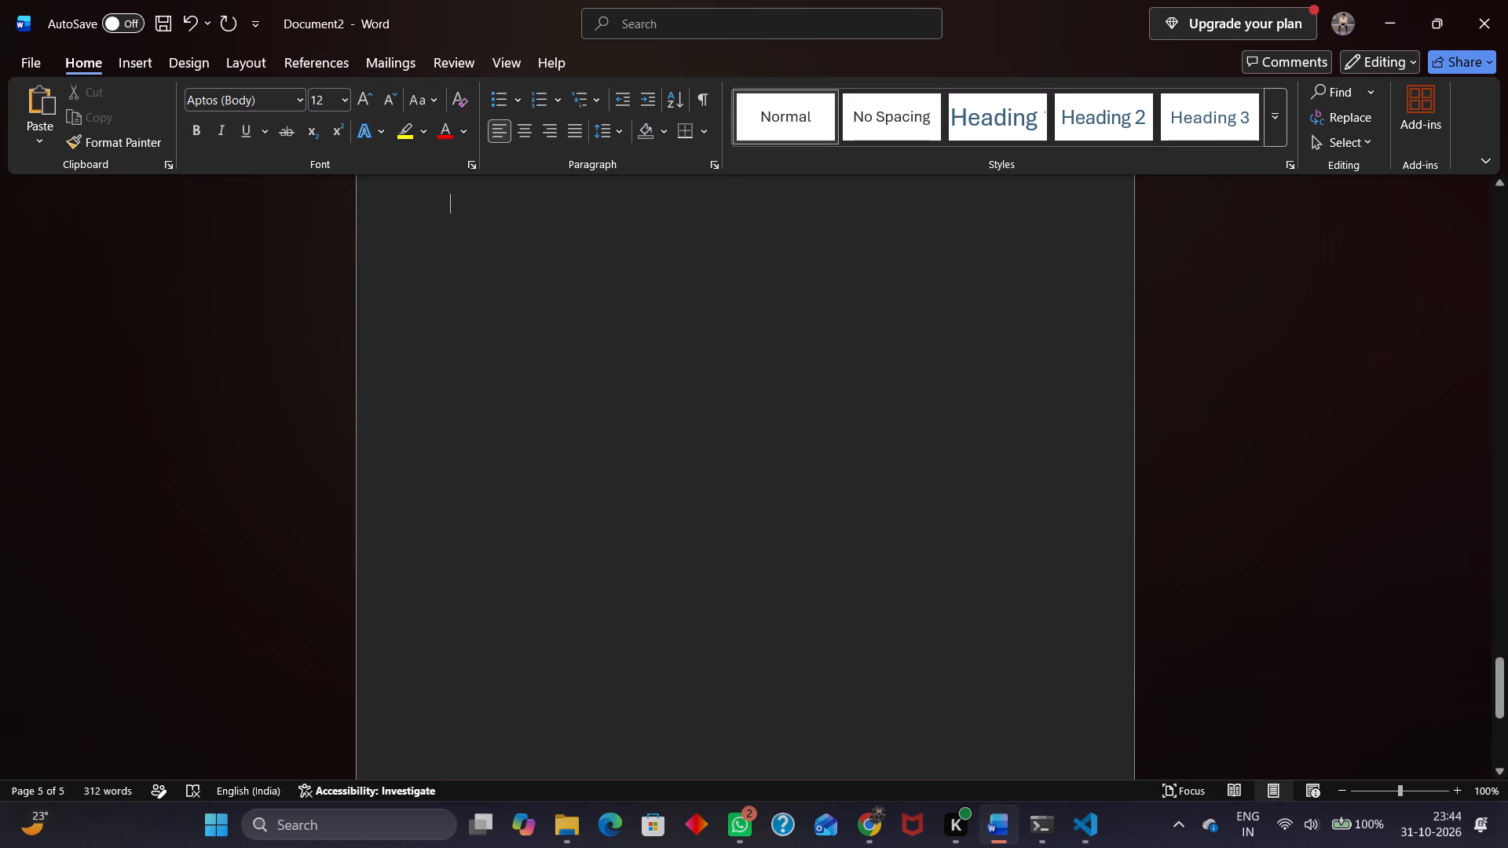
pyautogui.scroll(14, 629, 450)
pyautogui.scroll(14, 629, 450)
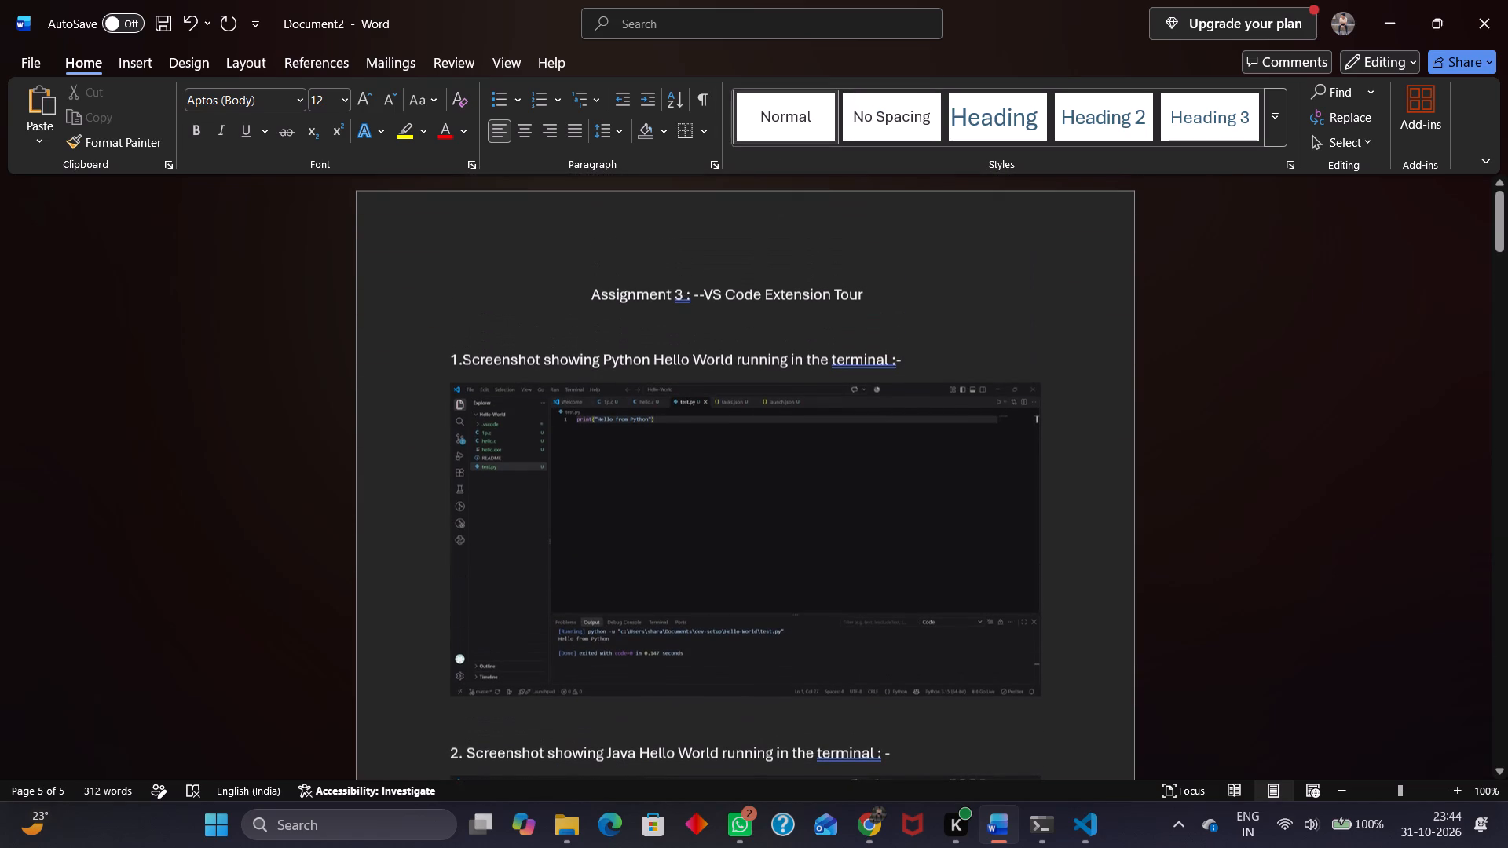
pyautogui.scroll(-20, 629, 450)
pyautogui.scroll(-14, 629, 450)
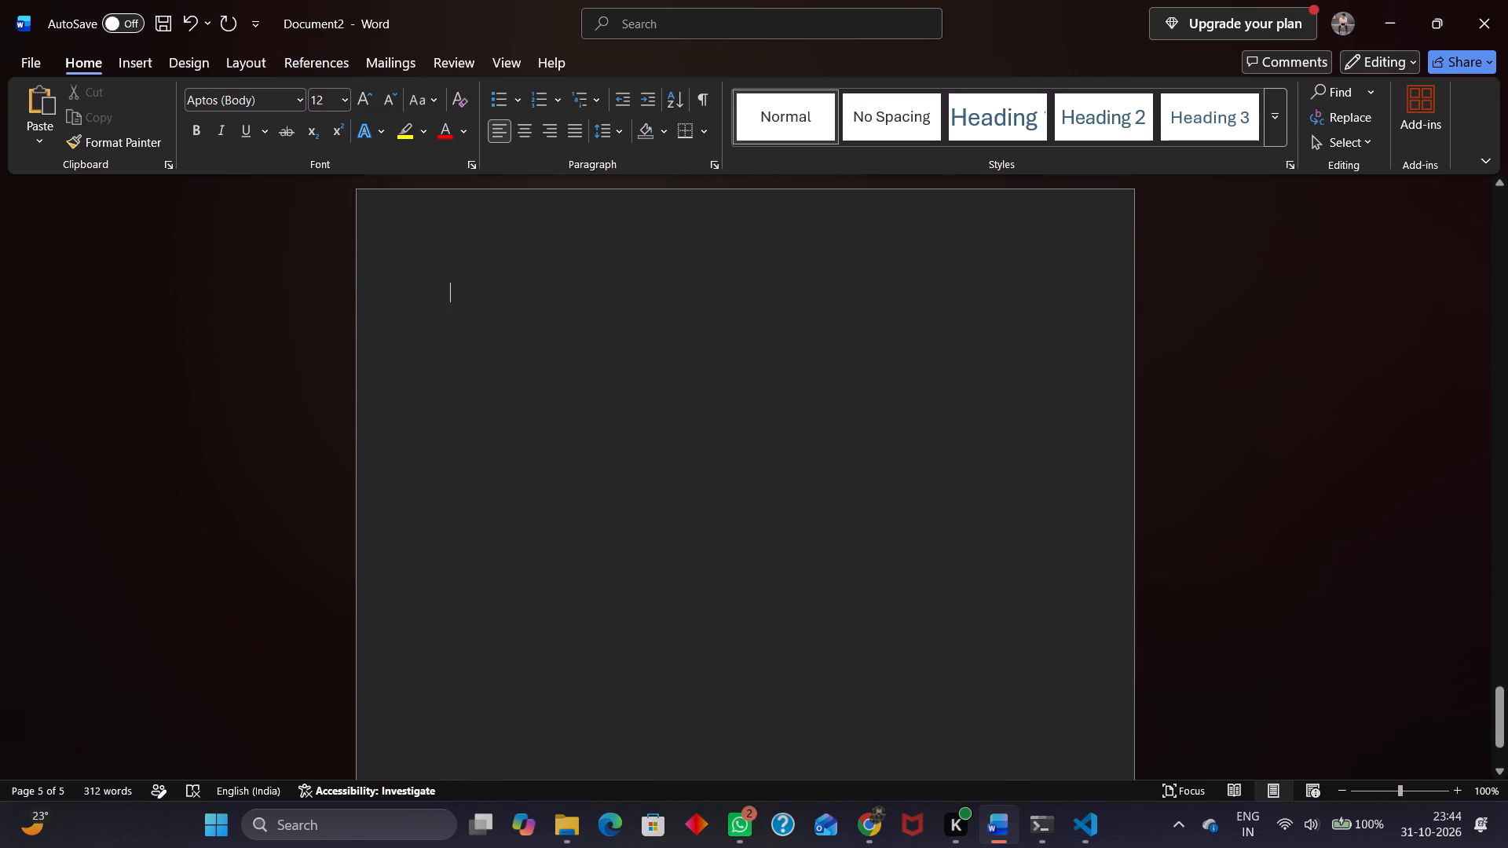
pyautogui.scroll(-4, 629, 450)
pyautogui.scroll(7, 629, 450)
pyautogui.scroll(-1, 629, 450)
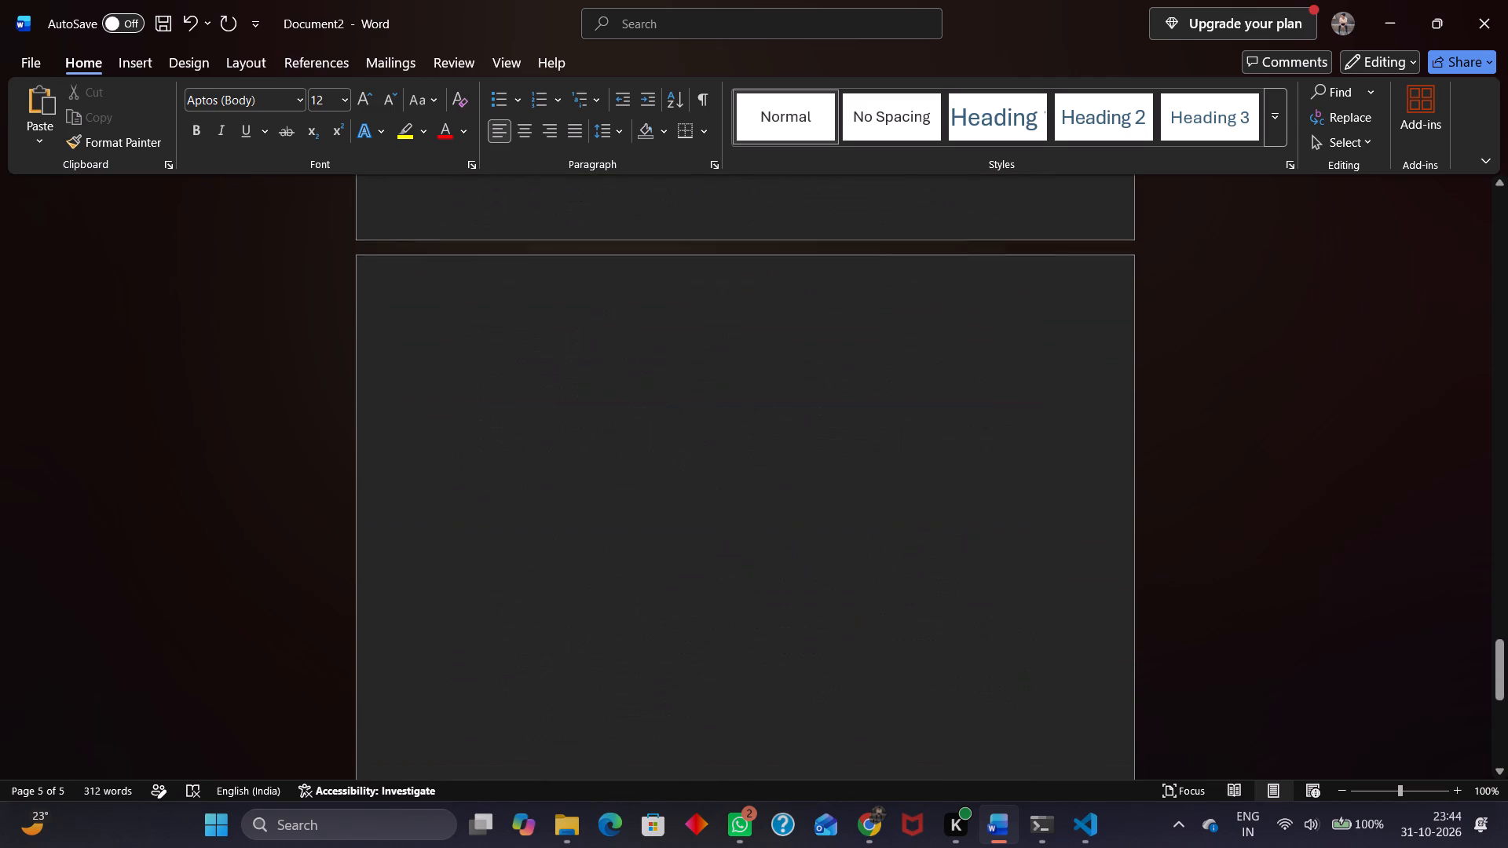
pyautogui.scroll(-2, 629, 450)
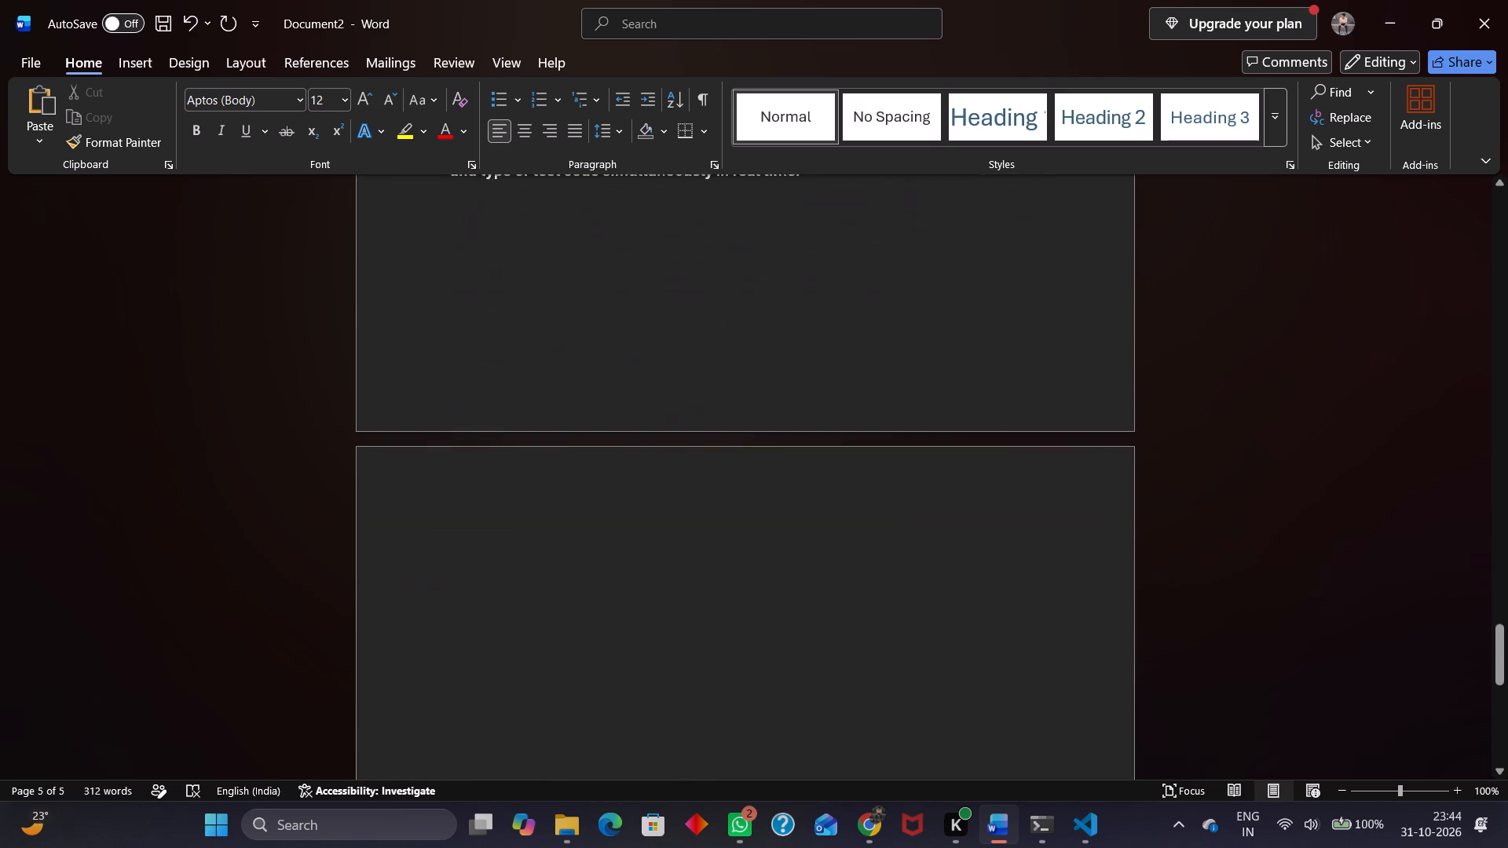
pyautogui.scroll(-1, 629, 450)
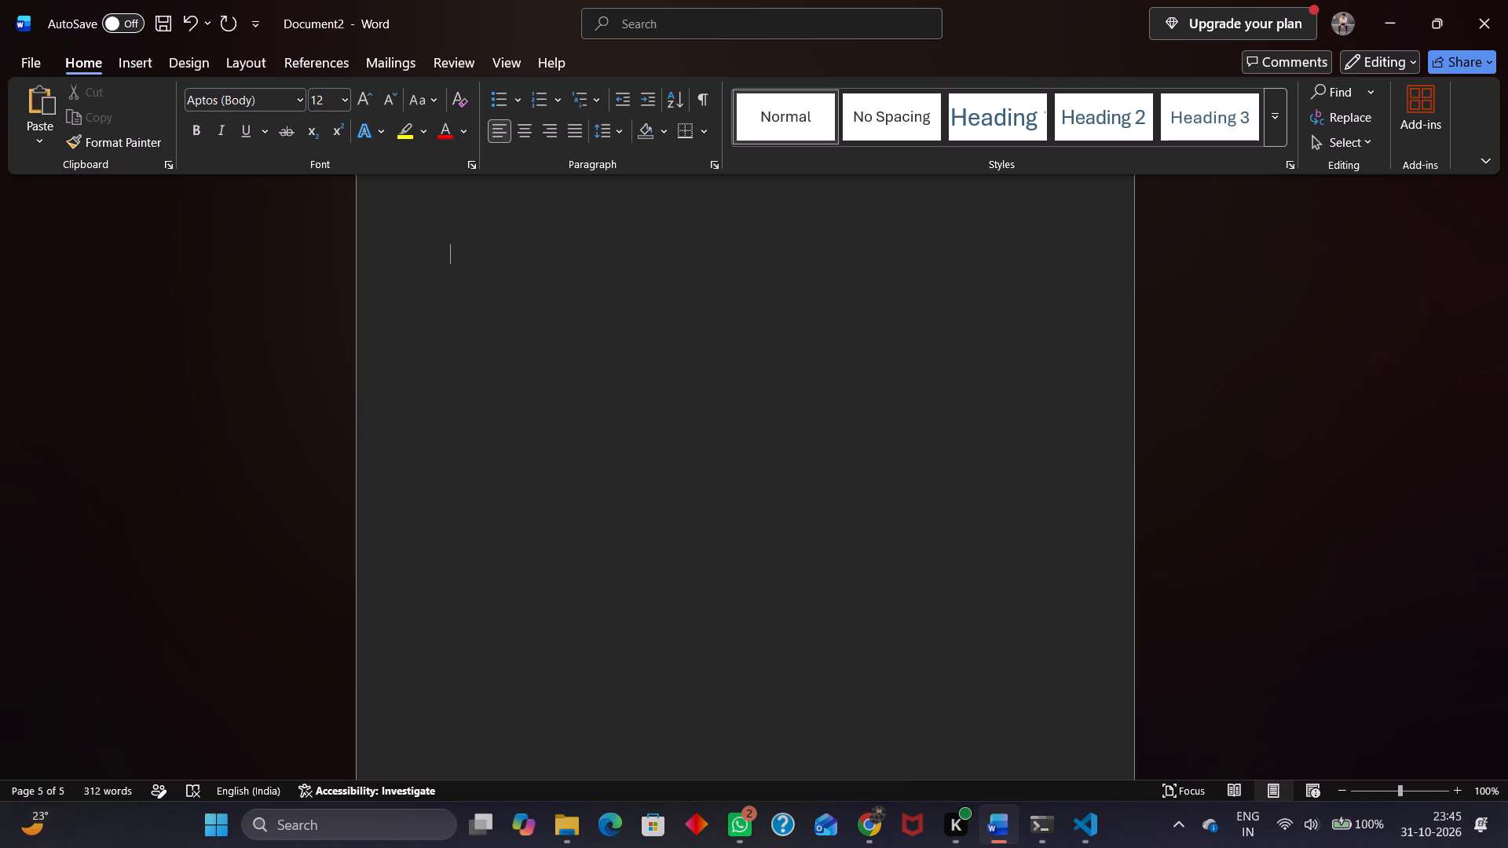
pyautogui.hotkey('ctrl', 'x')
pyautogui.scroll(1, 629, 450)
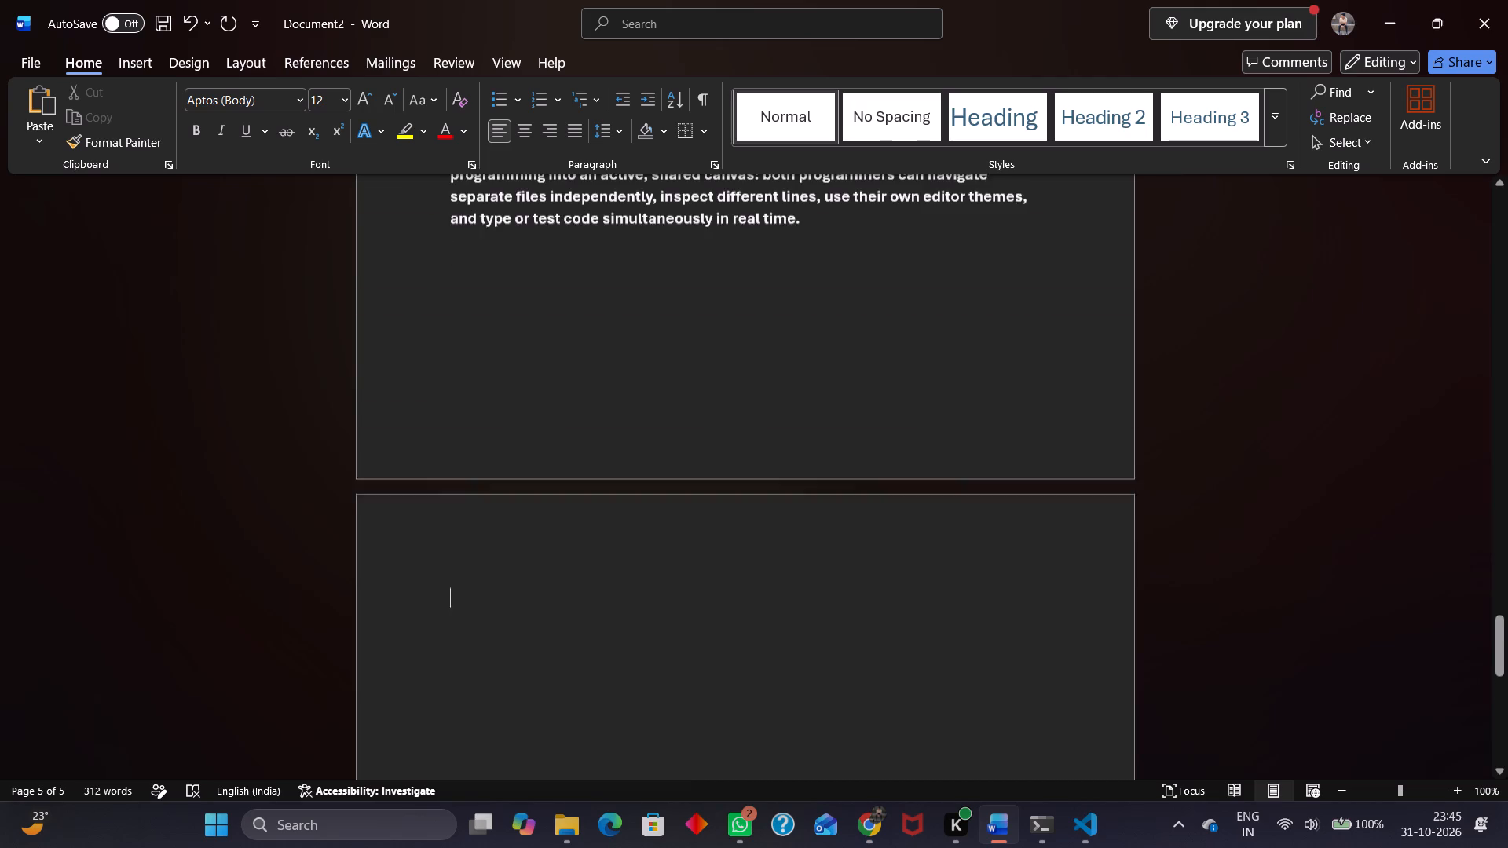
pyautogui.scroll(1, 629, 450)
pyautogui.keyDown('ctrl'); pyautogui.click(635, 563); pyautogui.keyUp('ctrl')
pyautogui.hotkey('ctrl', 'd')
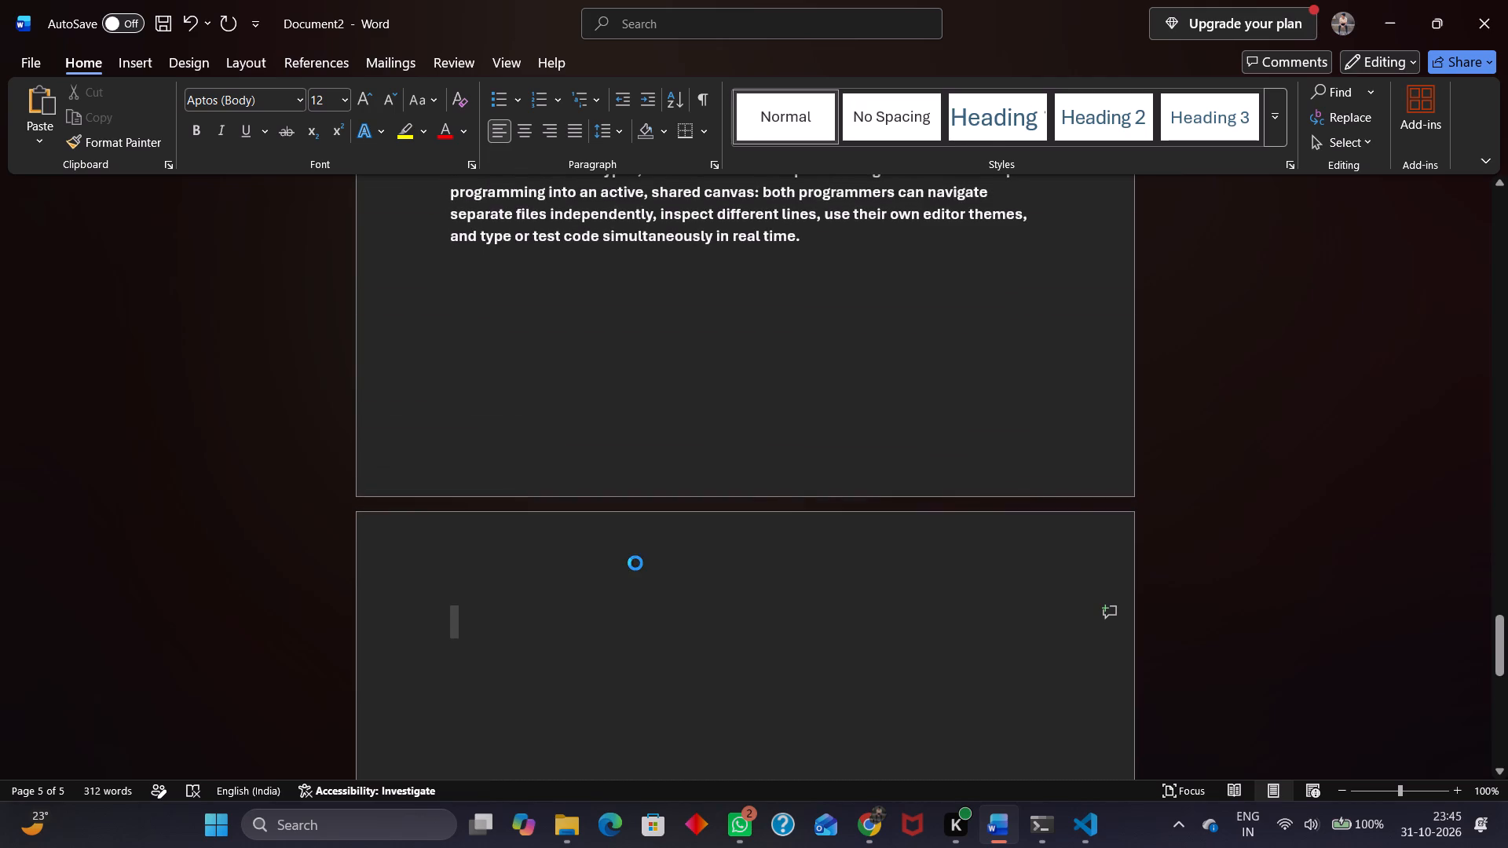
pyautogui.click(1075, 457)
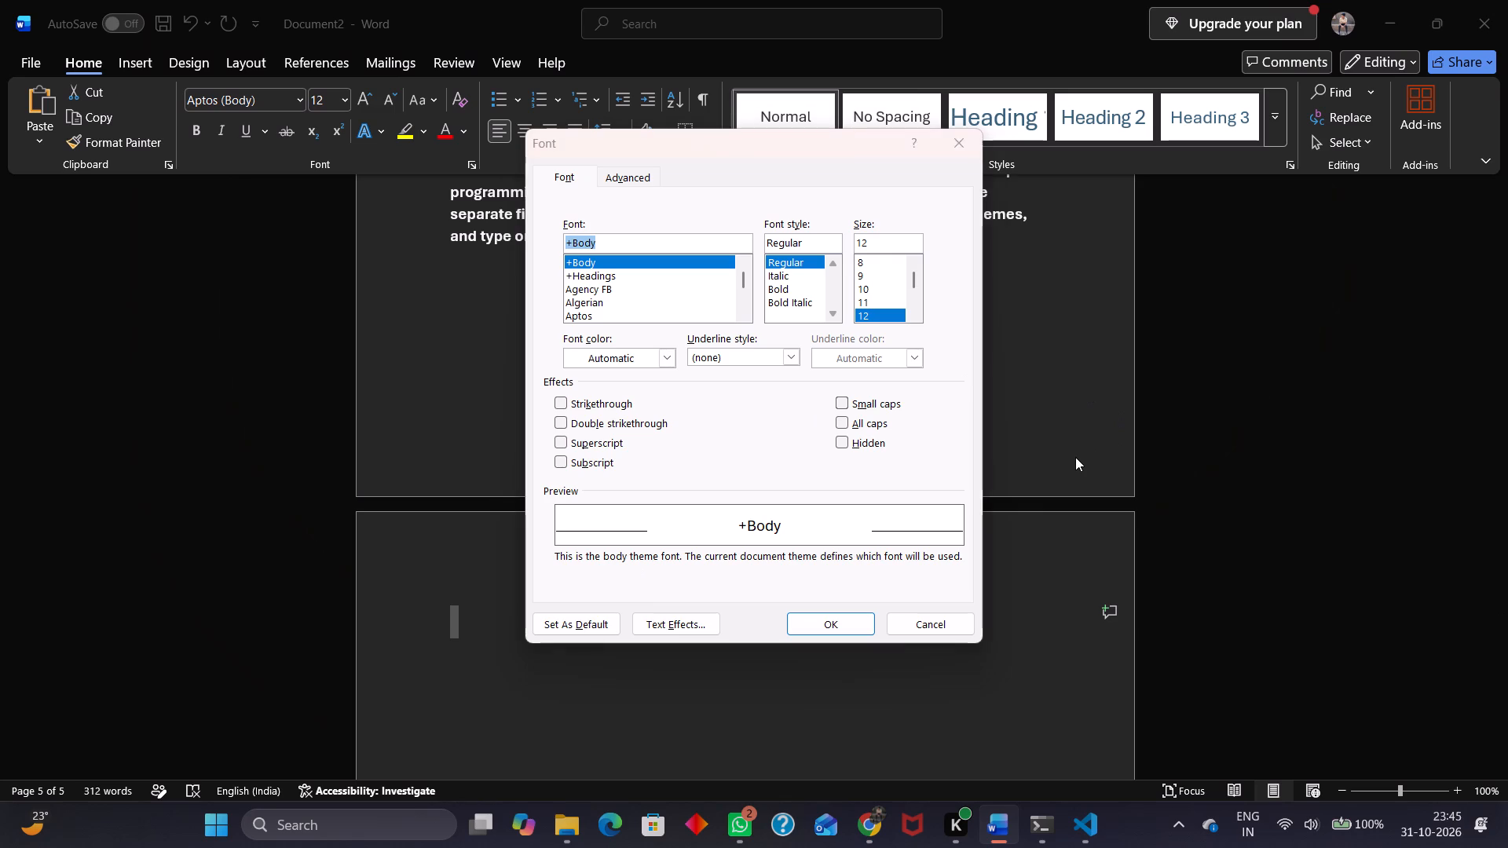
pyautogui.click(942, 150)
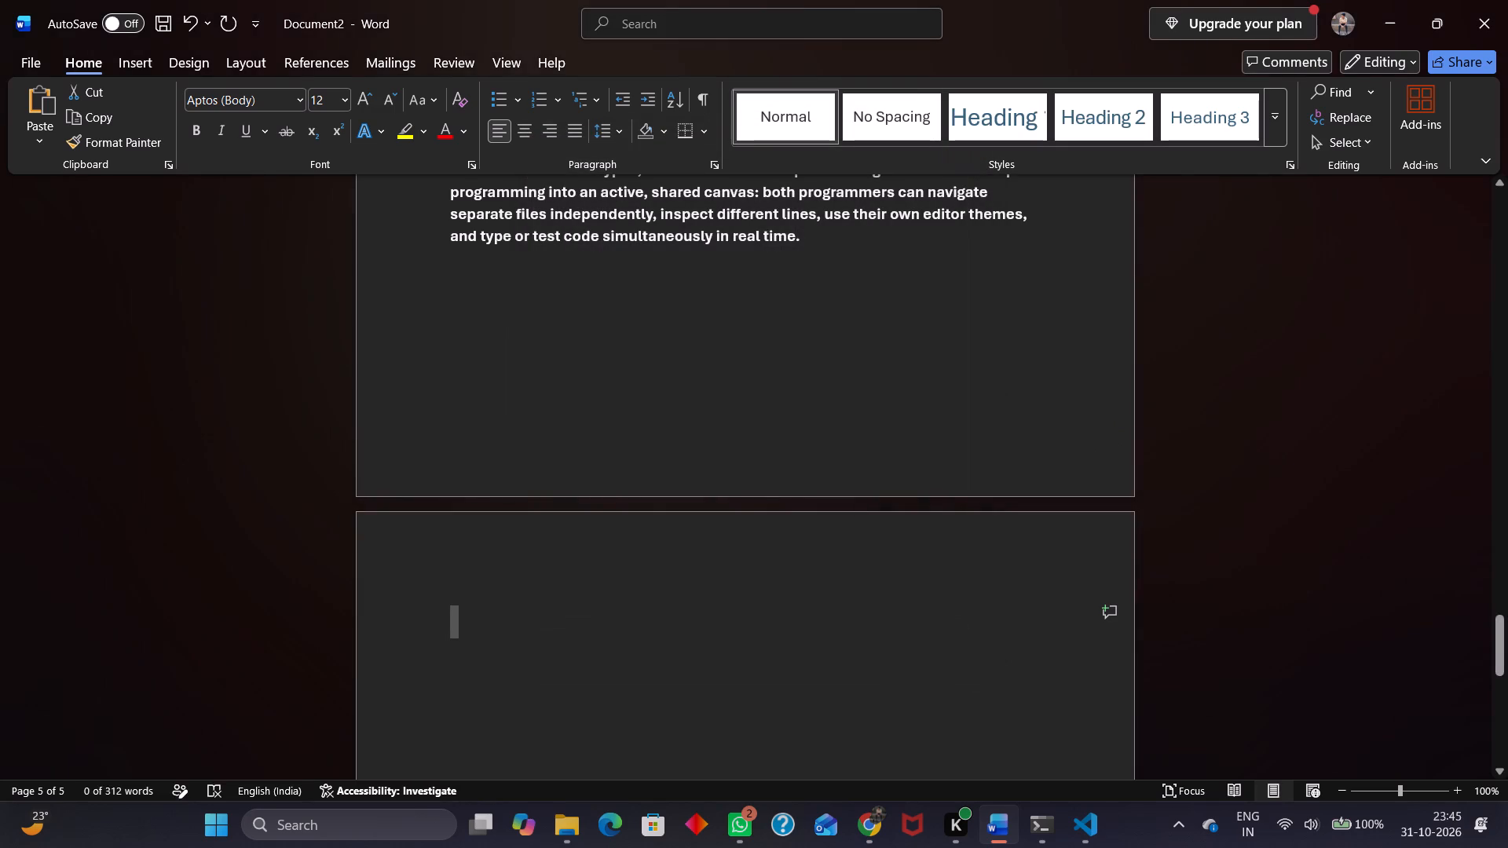
# Remove the blank last page by deleting the empty lines after the question 4 answer.
pyautogui.scroll(-2, 799, 461)
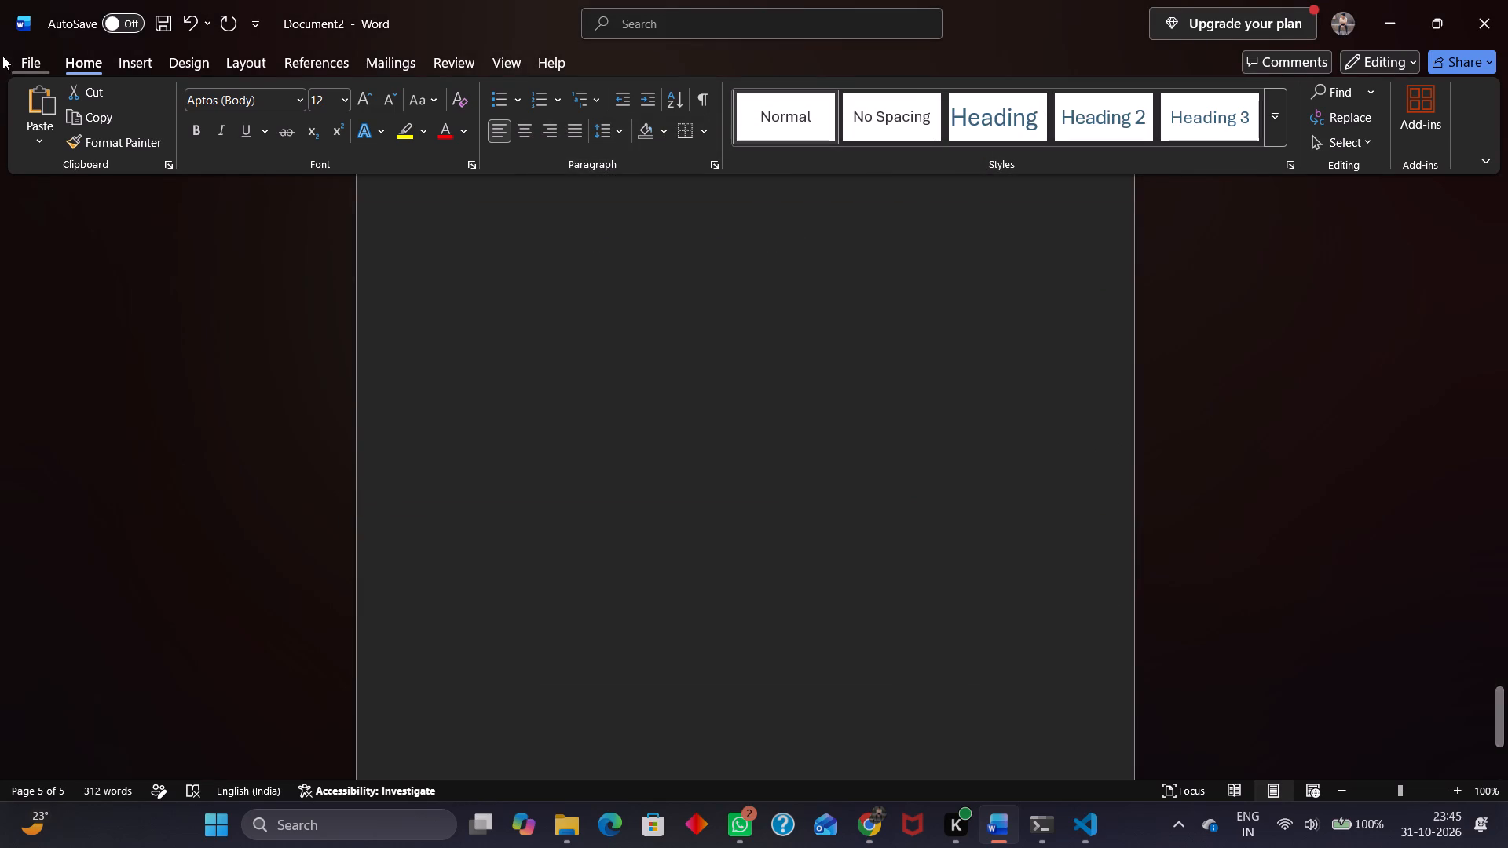
pyautogui.click(85, 93)
pyautogui.scroll(-2, 457, 390)
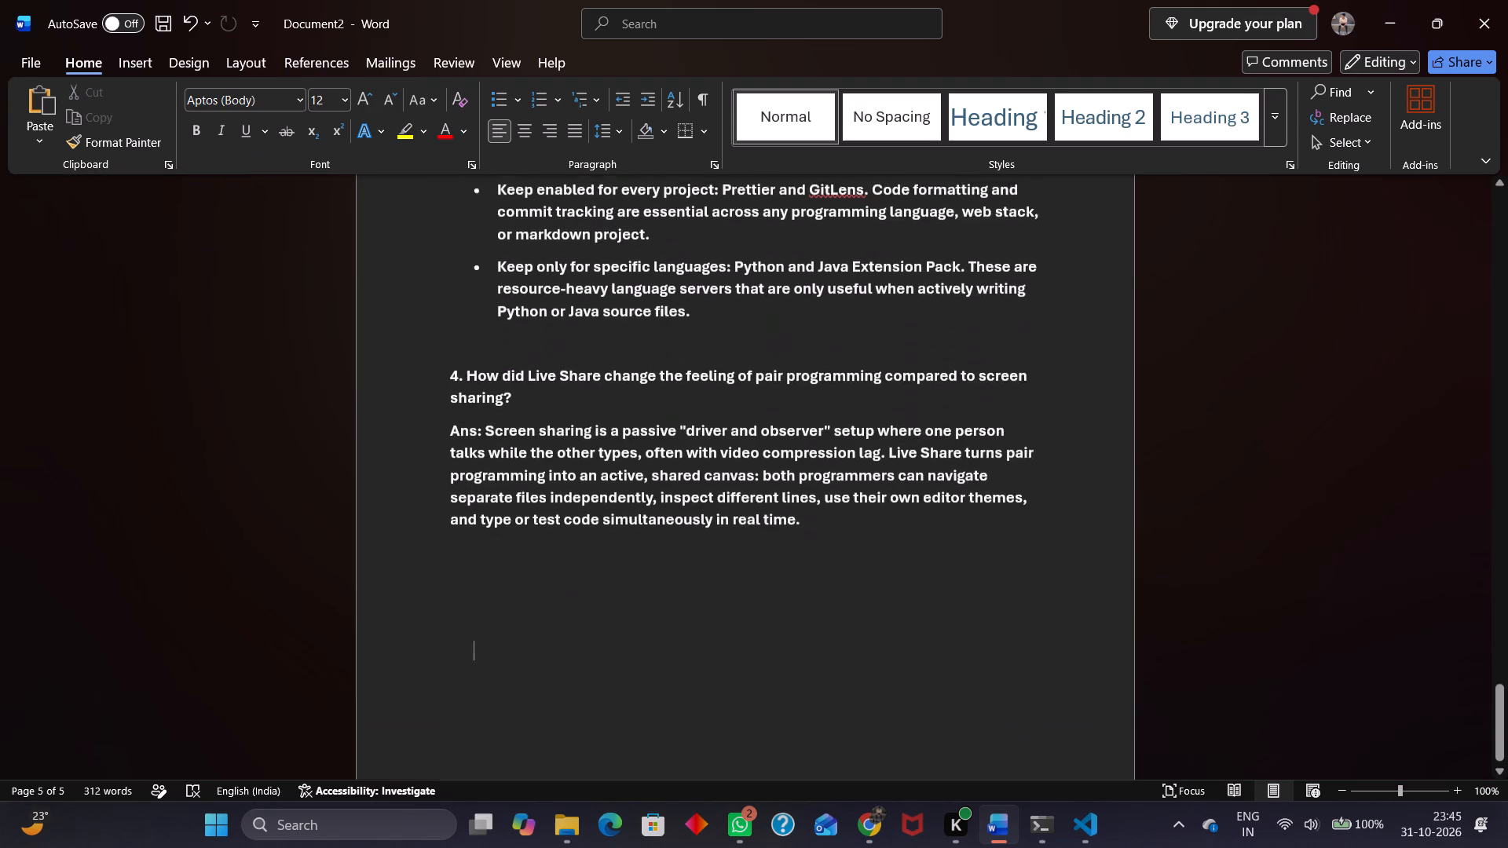
pyautogui.scroll(-3, 457, 390)
pyautogui.hscroll(1, 457, 390)
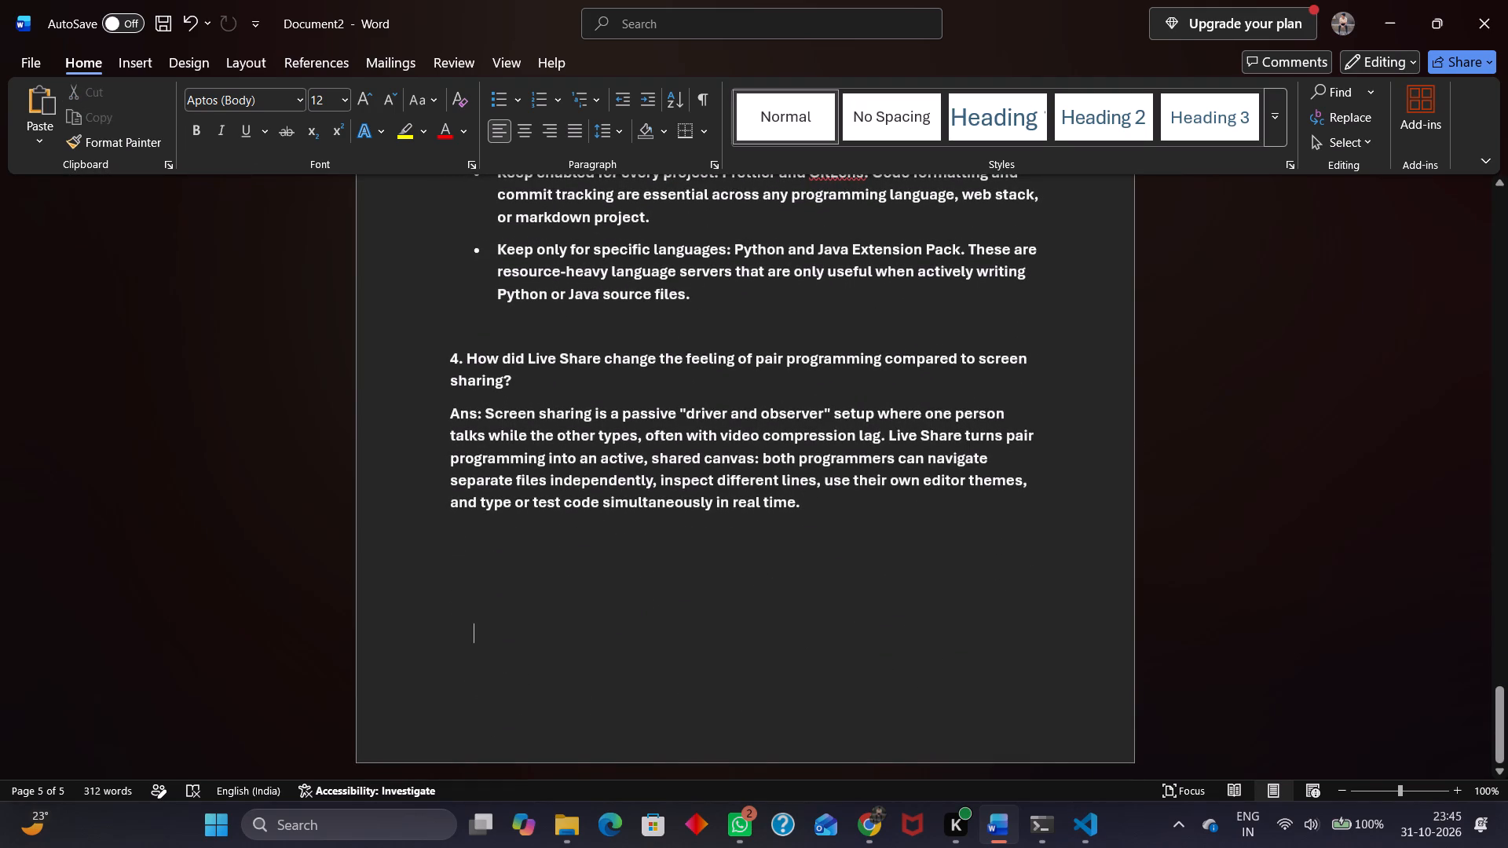
pyautogui.click(475, 609)
pyautogui.press('BackSpace')
pyautogui.press('BackSpace')
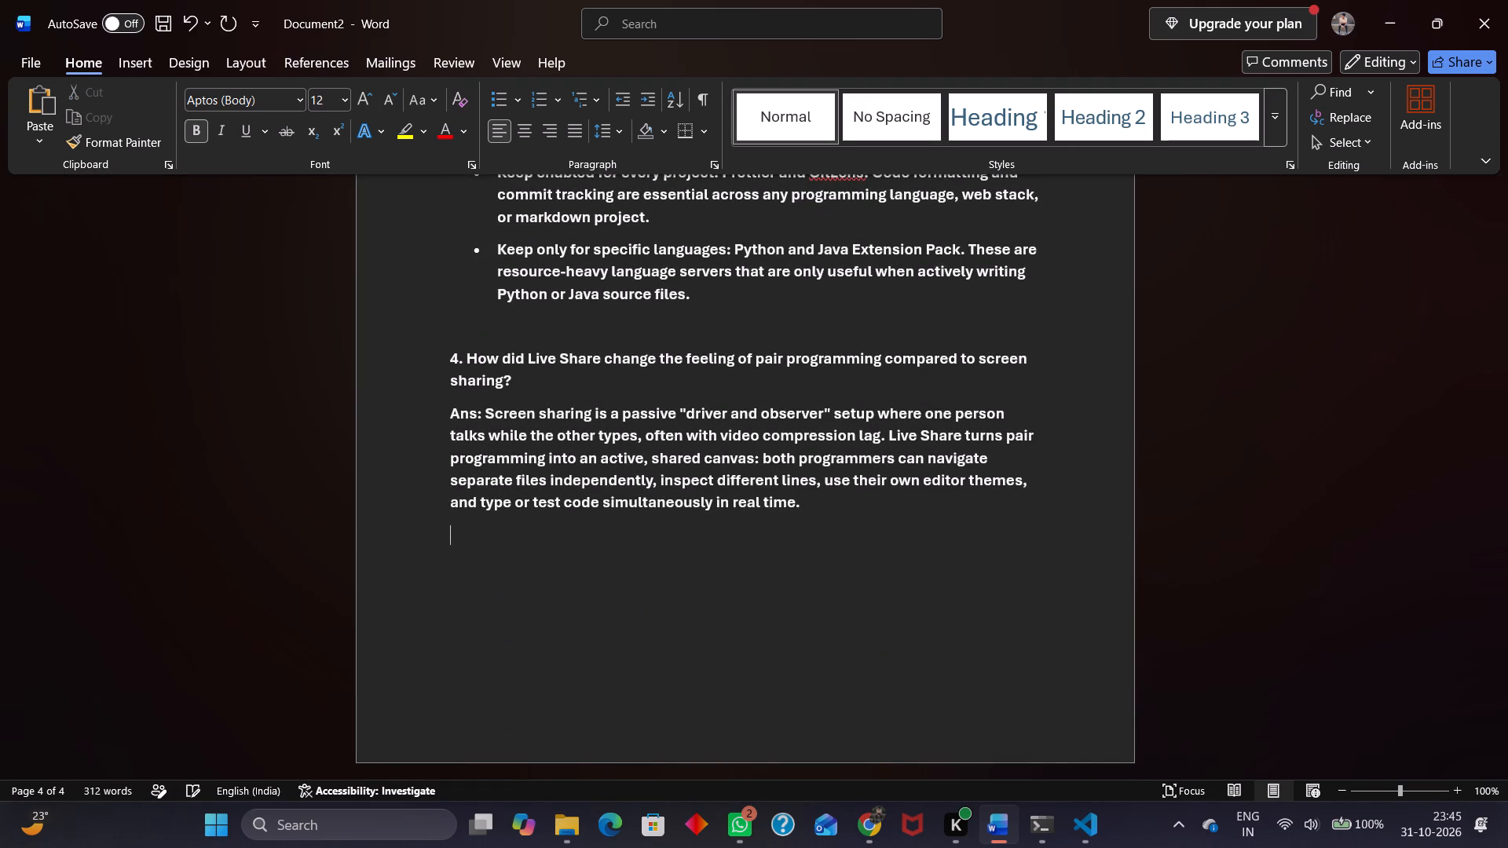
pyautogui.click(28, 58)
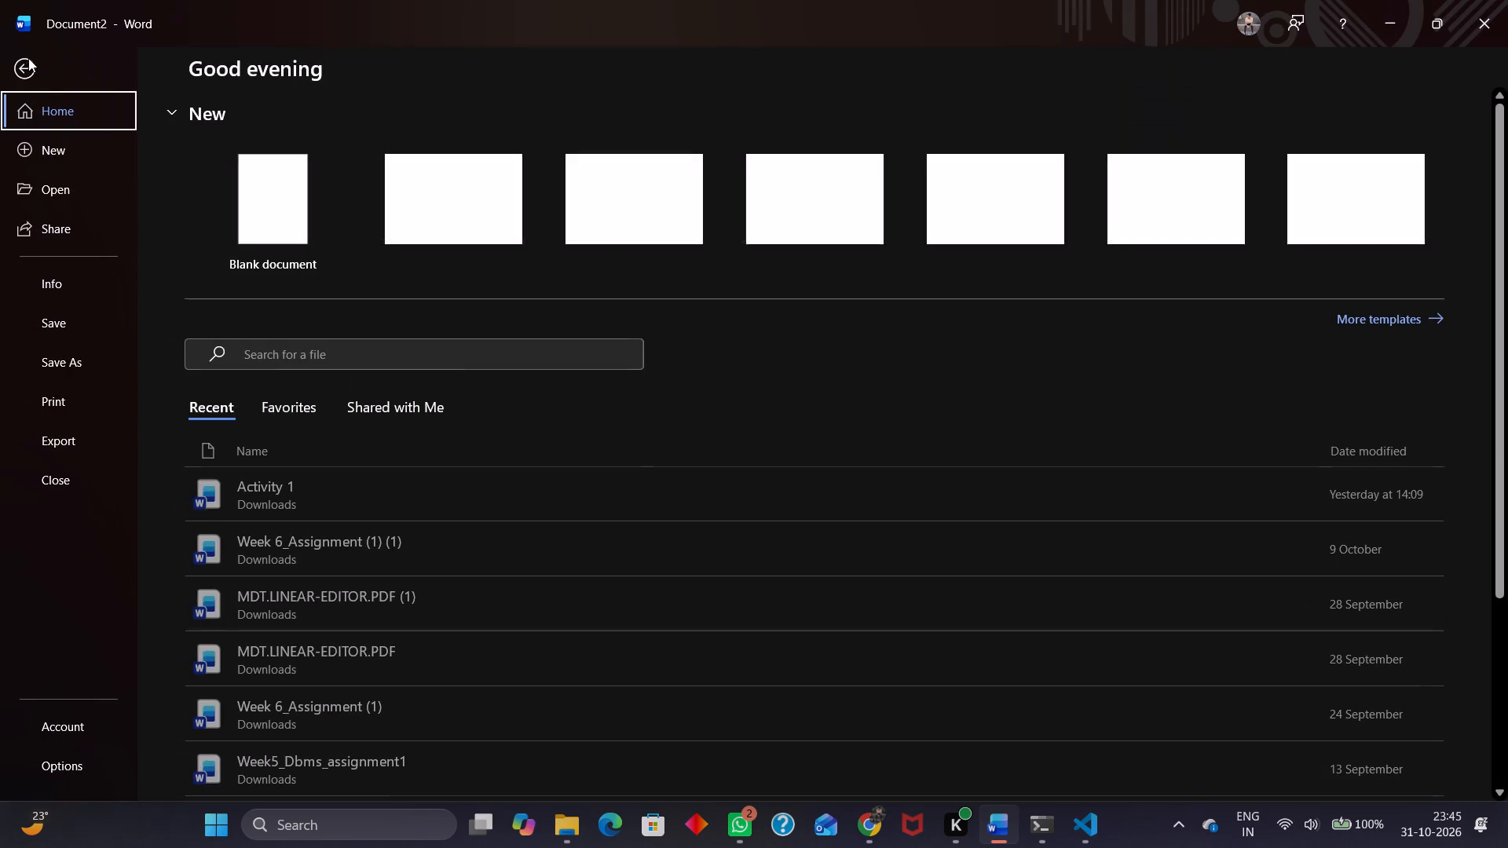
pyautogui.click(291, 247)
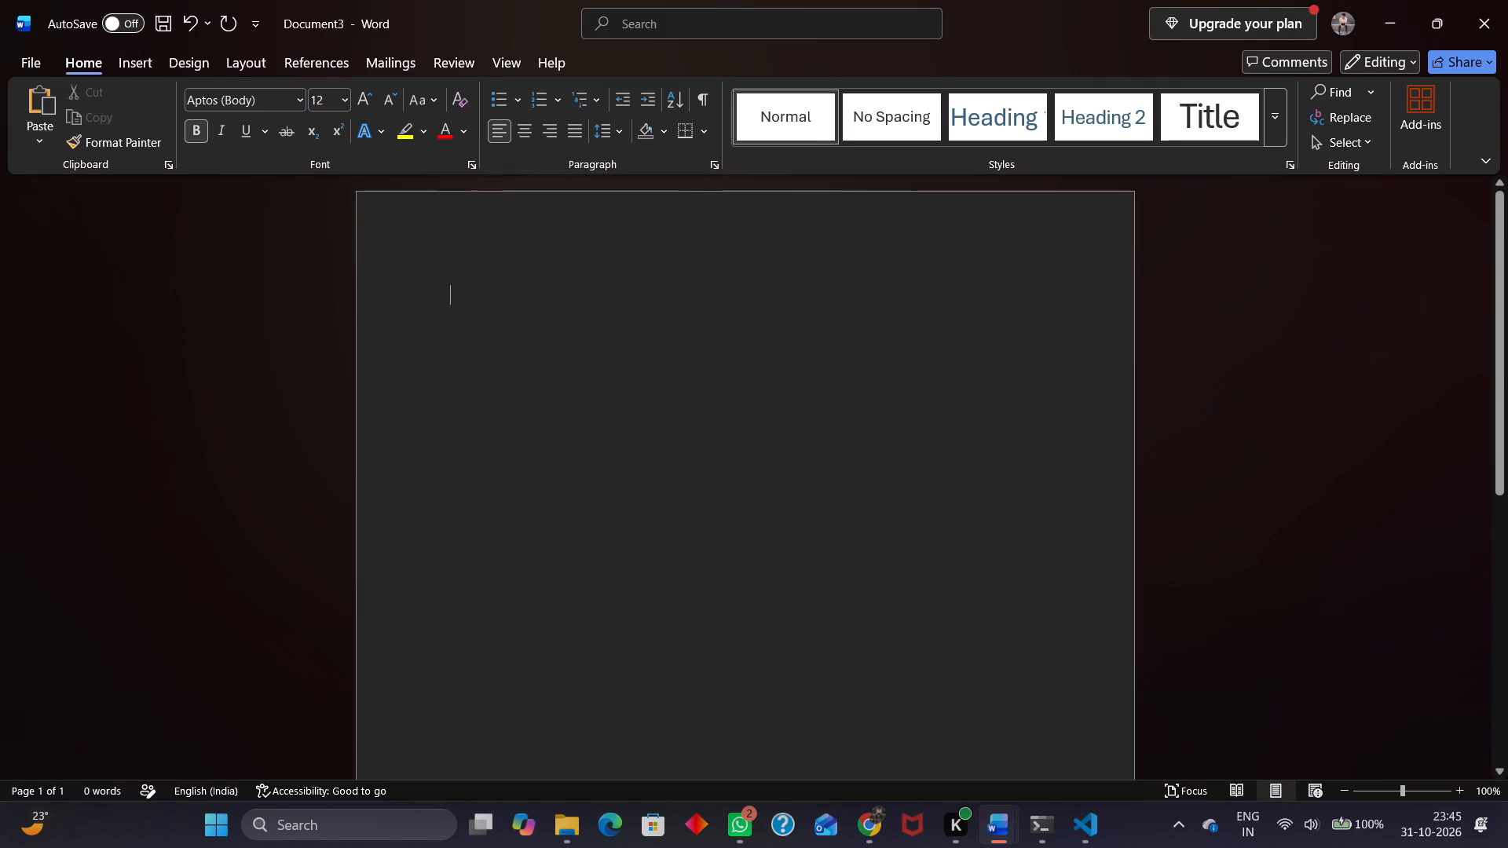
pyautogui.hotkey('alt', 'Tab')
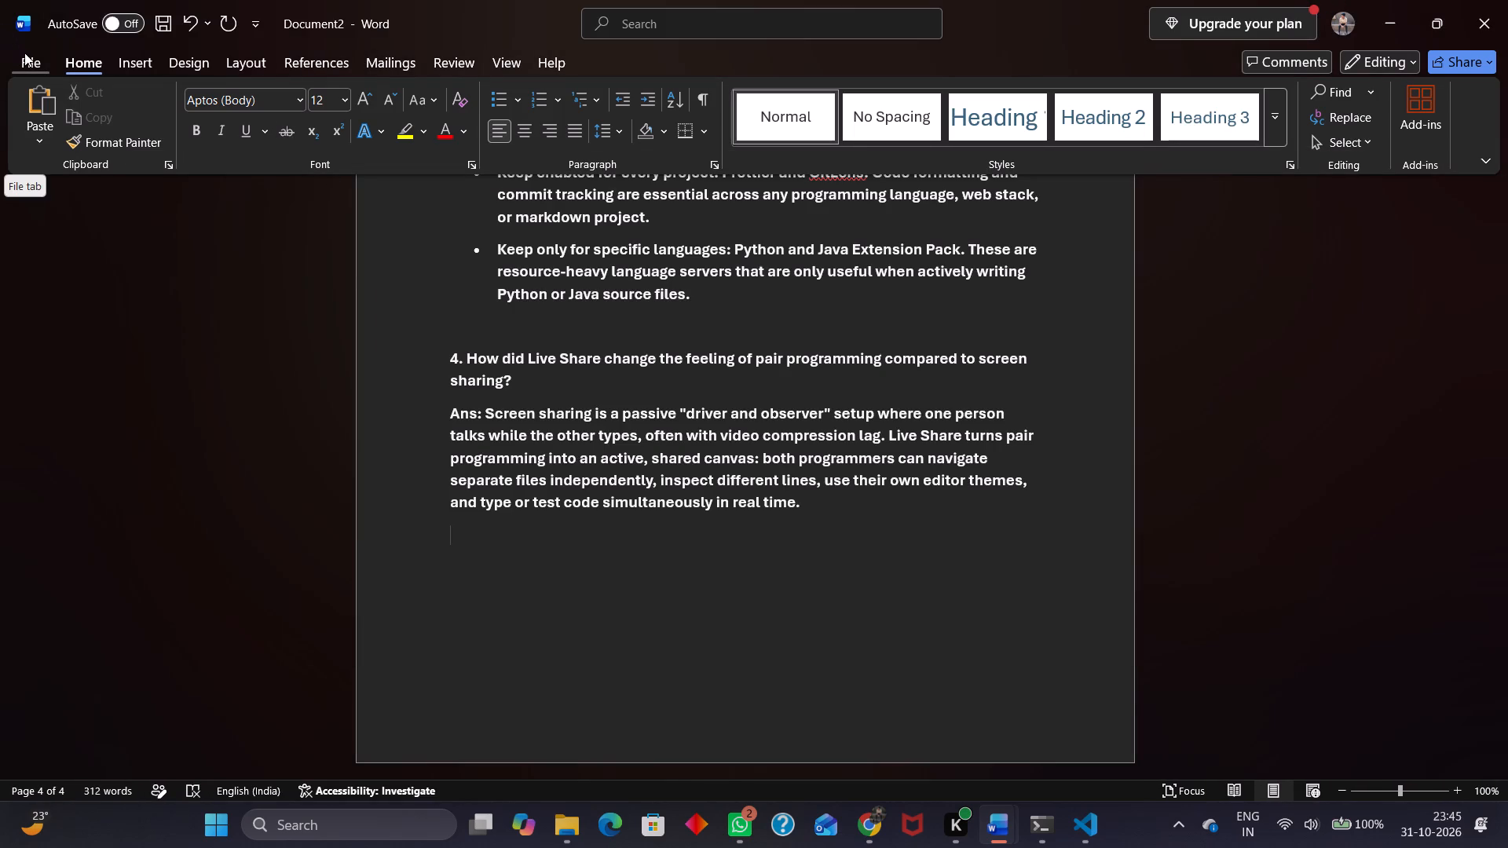
# Start saving the assignment document under a new name in the Documents folder and clear the suggested file name.
pyautogui.click(24, 53)
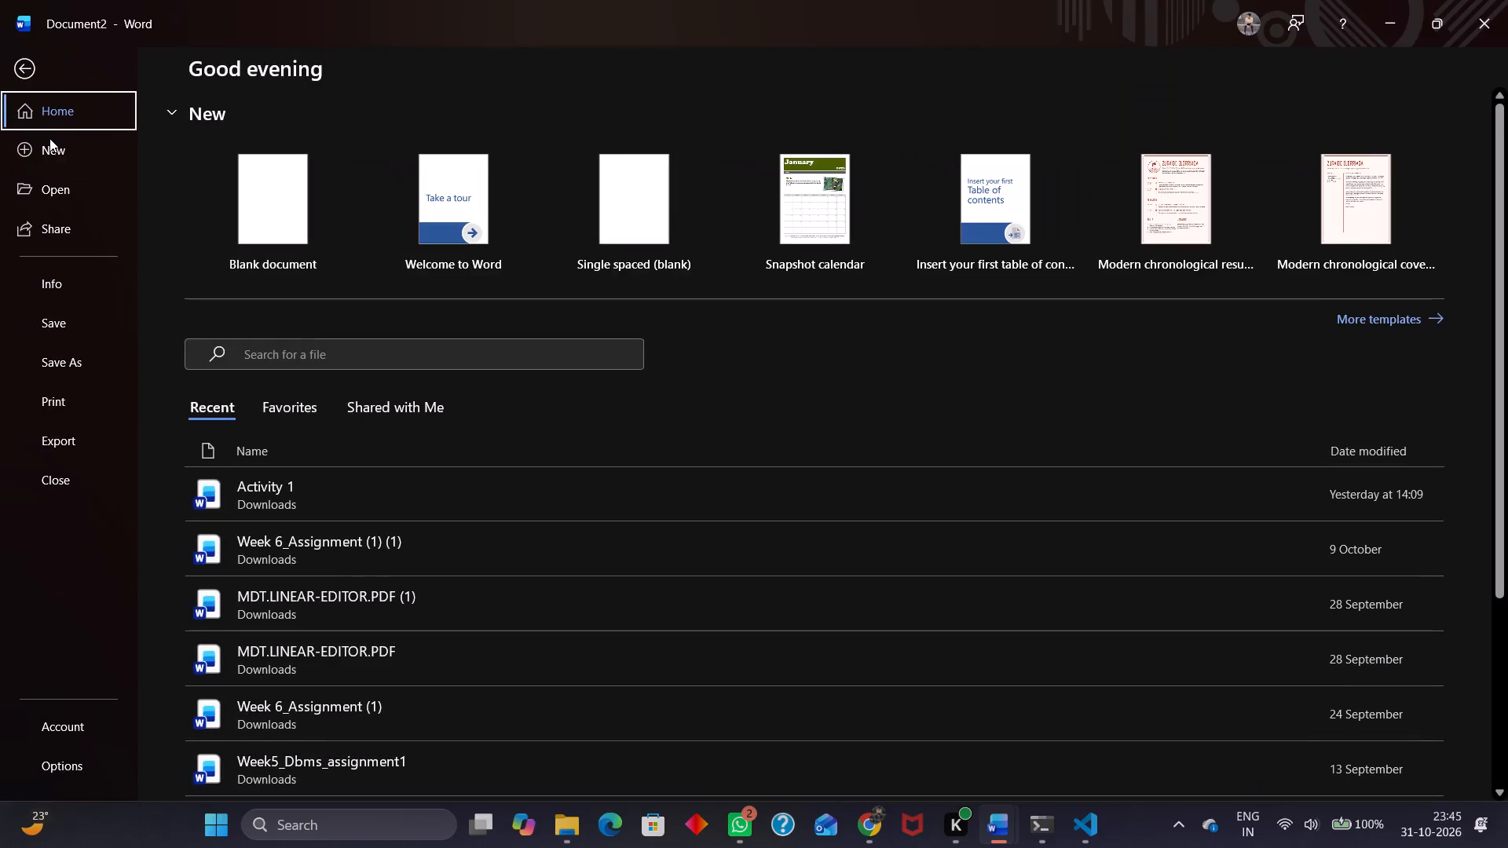
pyautogui.click(77, 359)
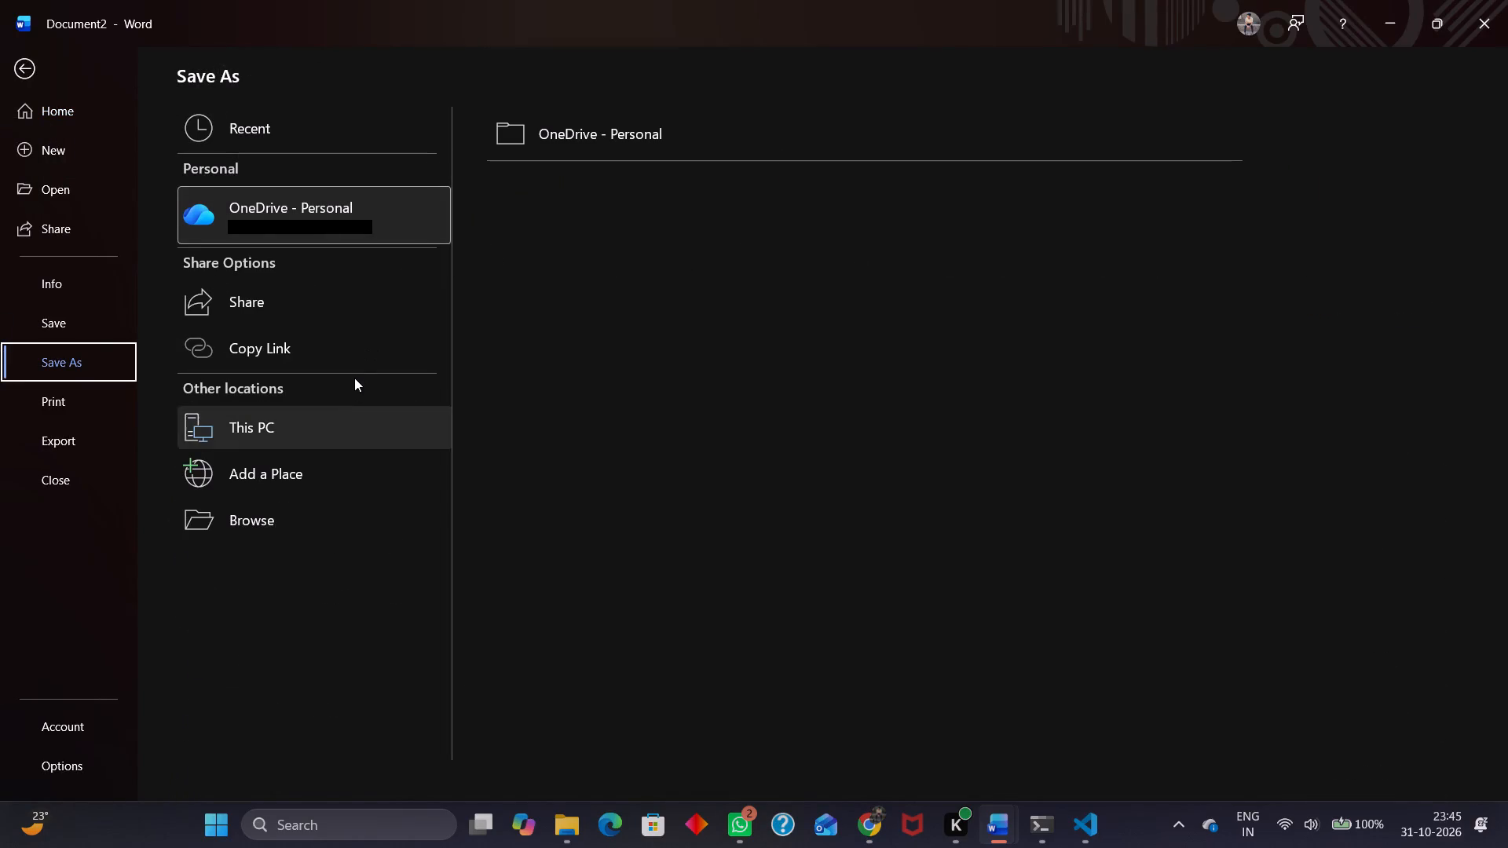
pyautogui.click(348, 389)
pyautogui.click(586, 270)
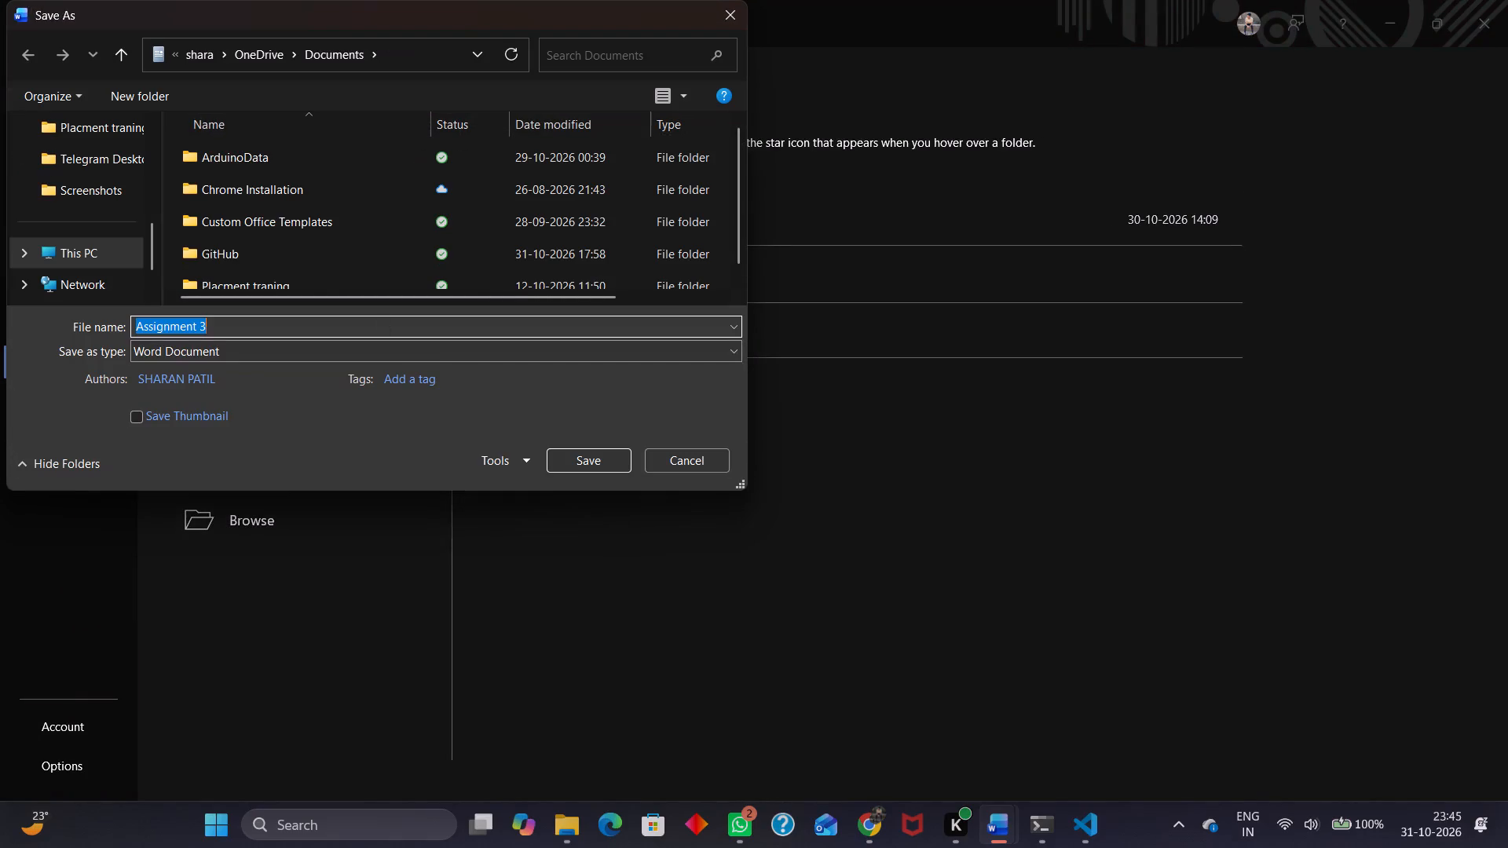
pyautogui.press('BackSpace')
# Copy the text "Activity 3" from the breadcrumb of the Assignment 3 course page in Chrome and return to Word's save dialog.
pyautogui.hotkey('alt', 'Tab')
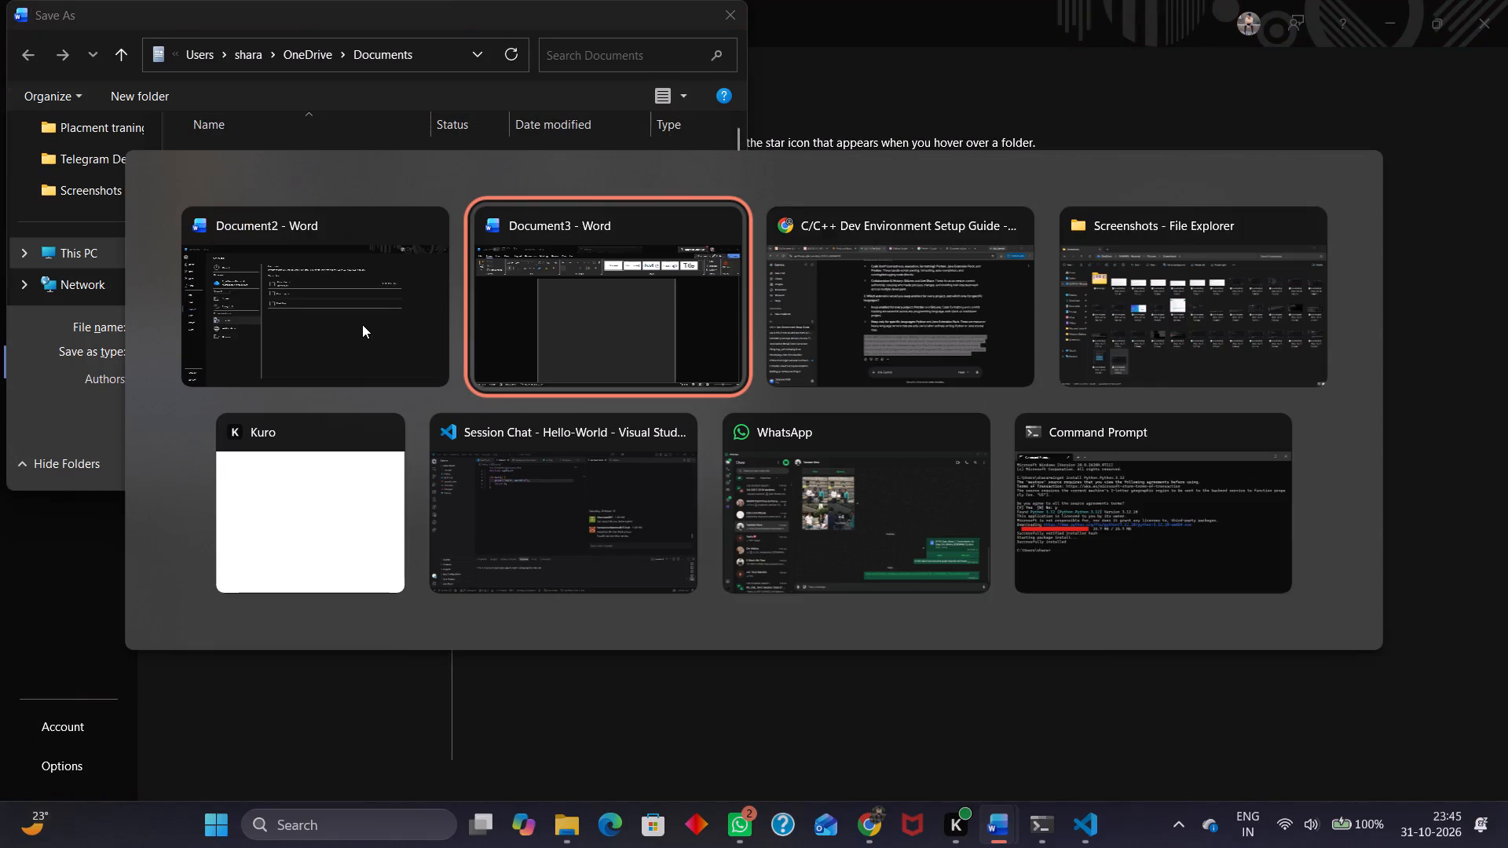
pyautogui.hotkey('alt', 'Tab')
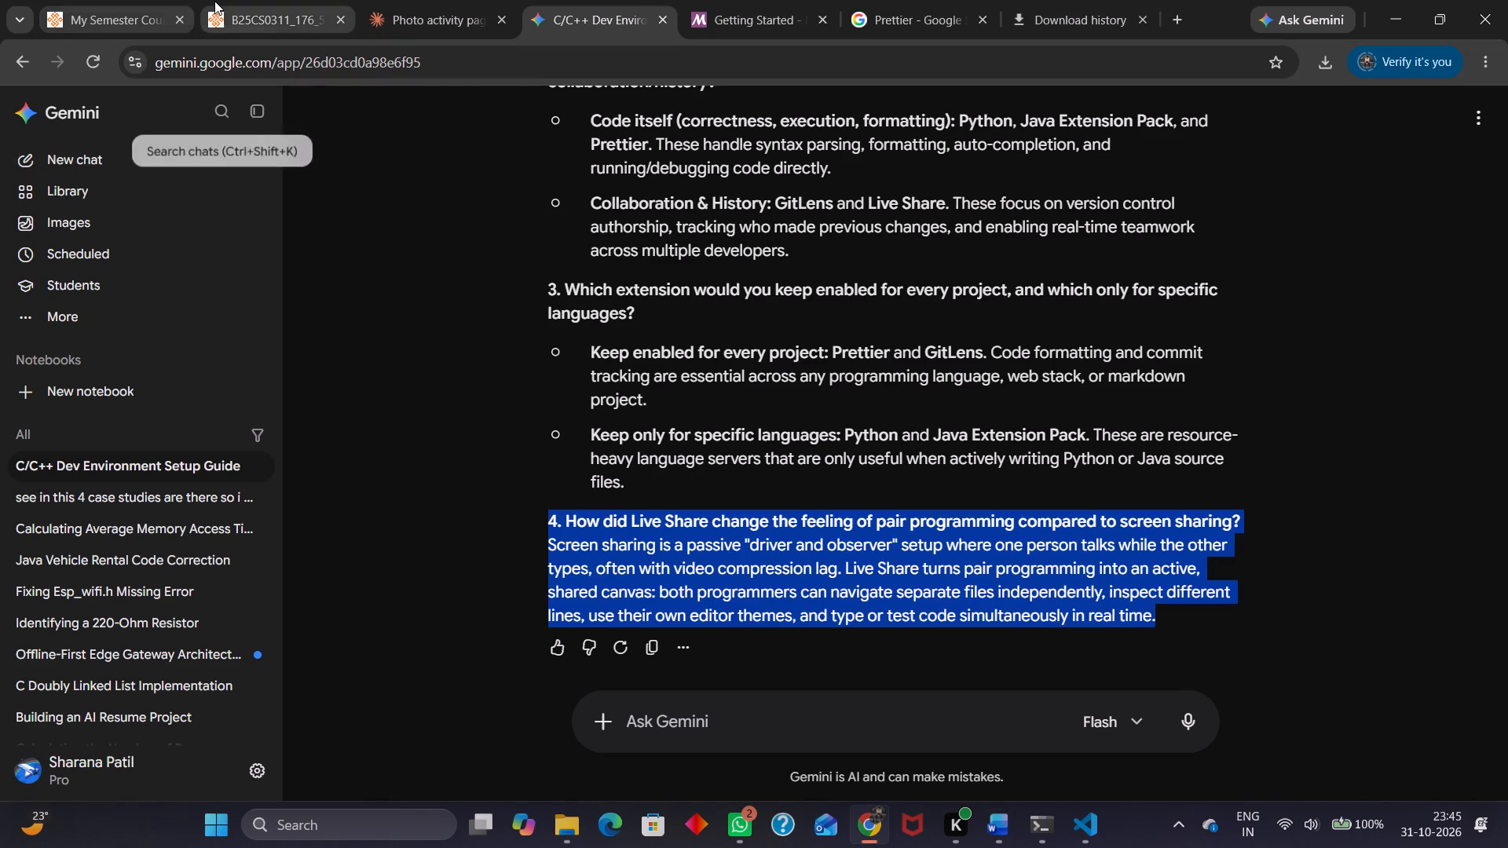
pyautogui.click(214, 1)
pyautogui.scroll(14, 1013, 334)
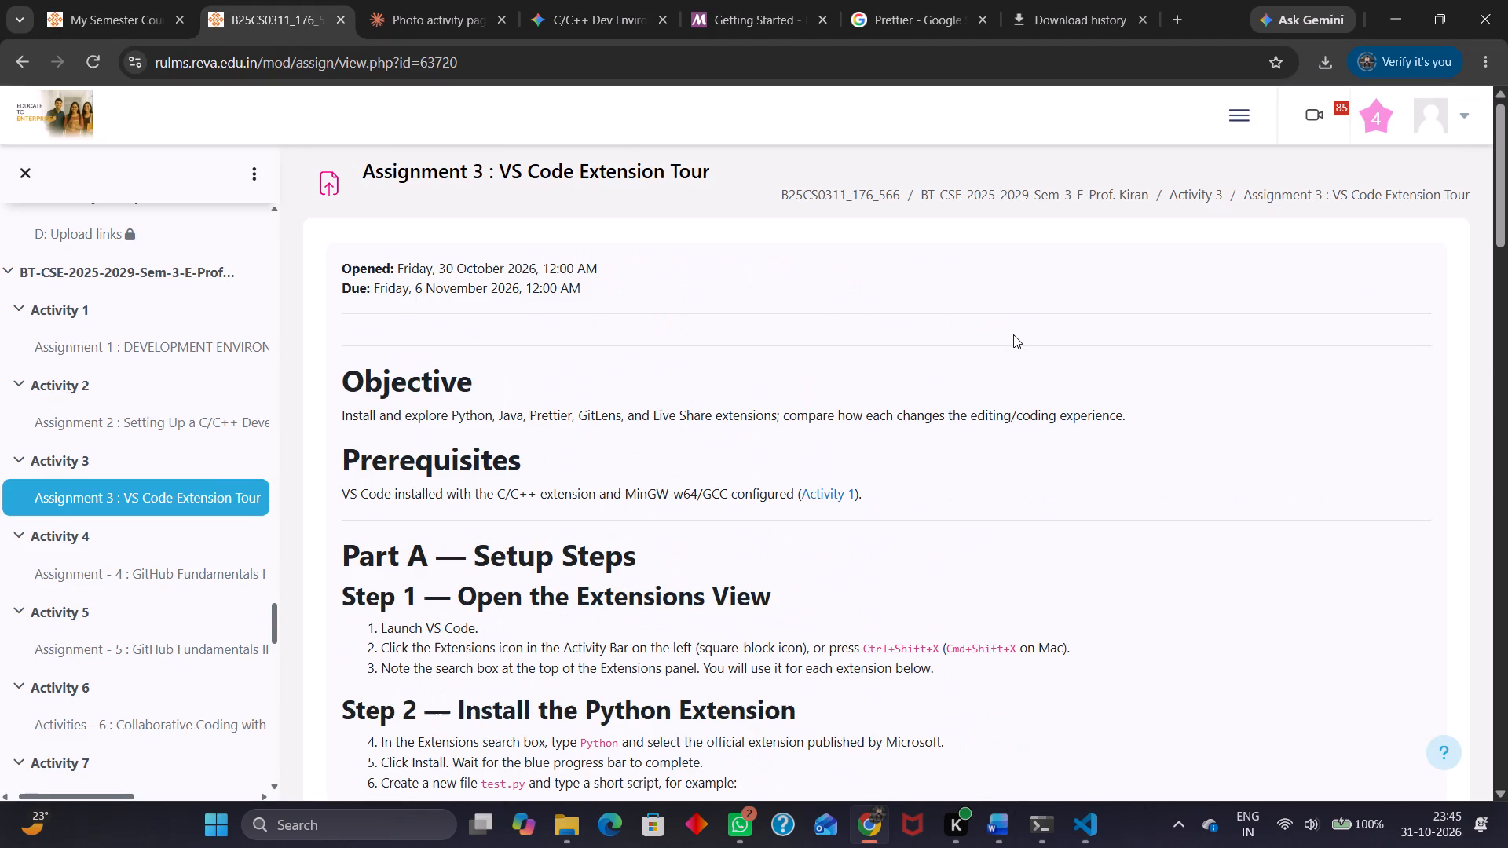
pyautogui.doubleClick(1212, 186)
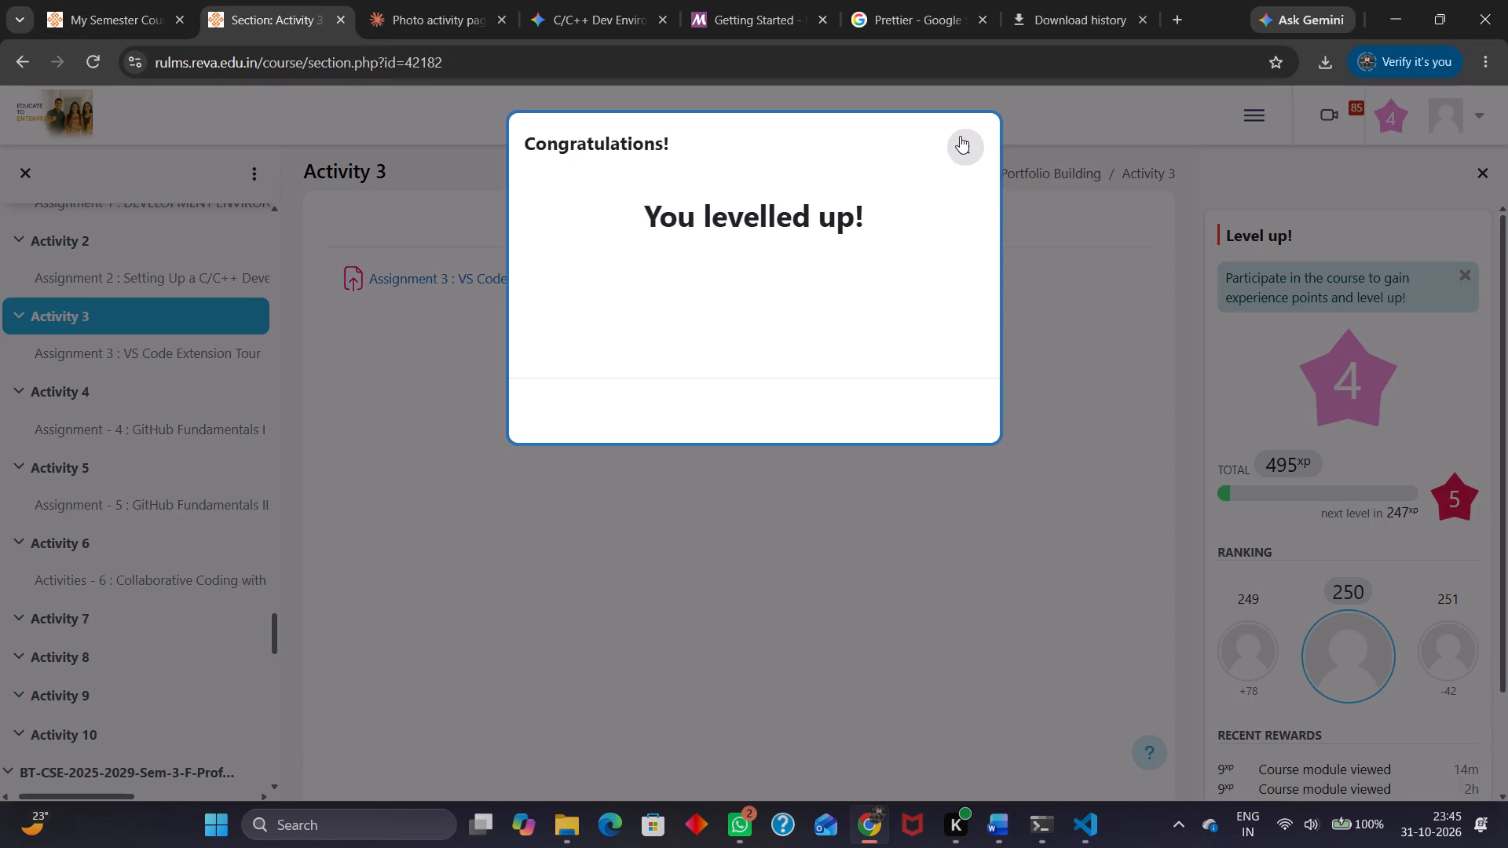
pyautogui.click(960, 136)
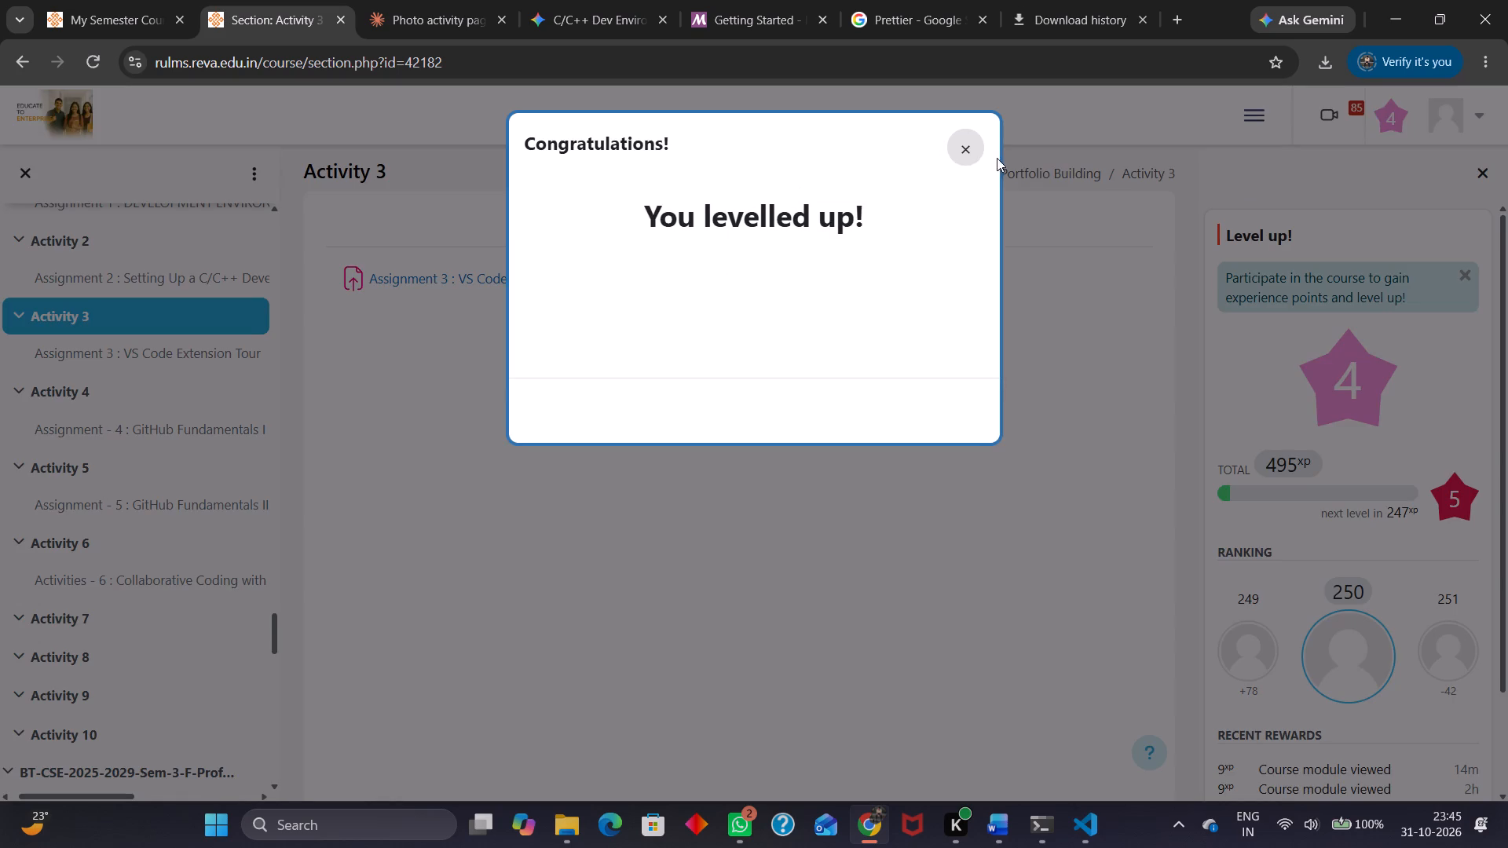
pyautogui.click(981, 146)
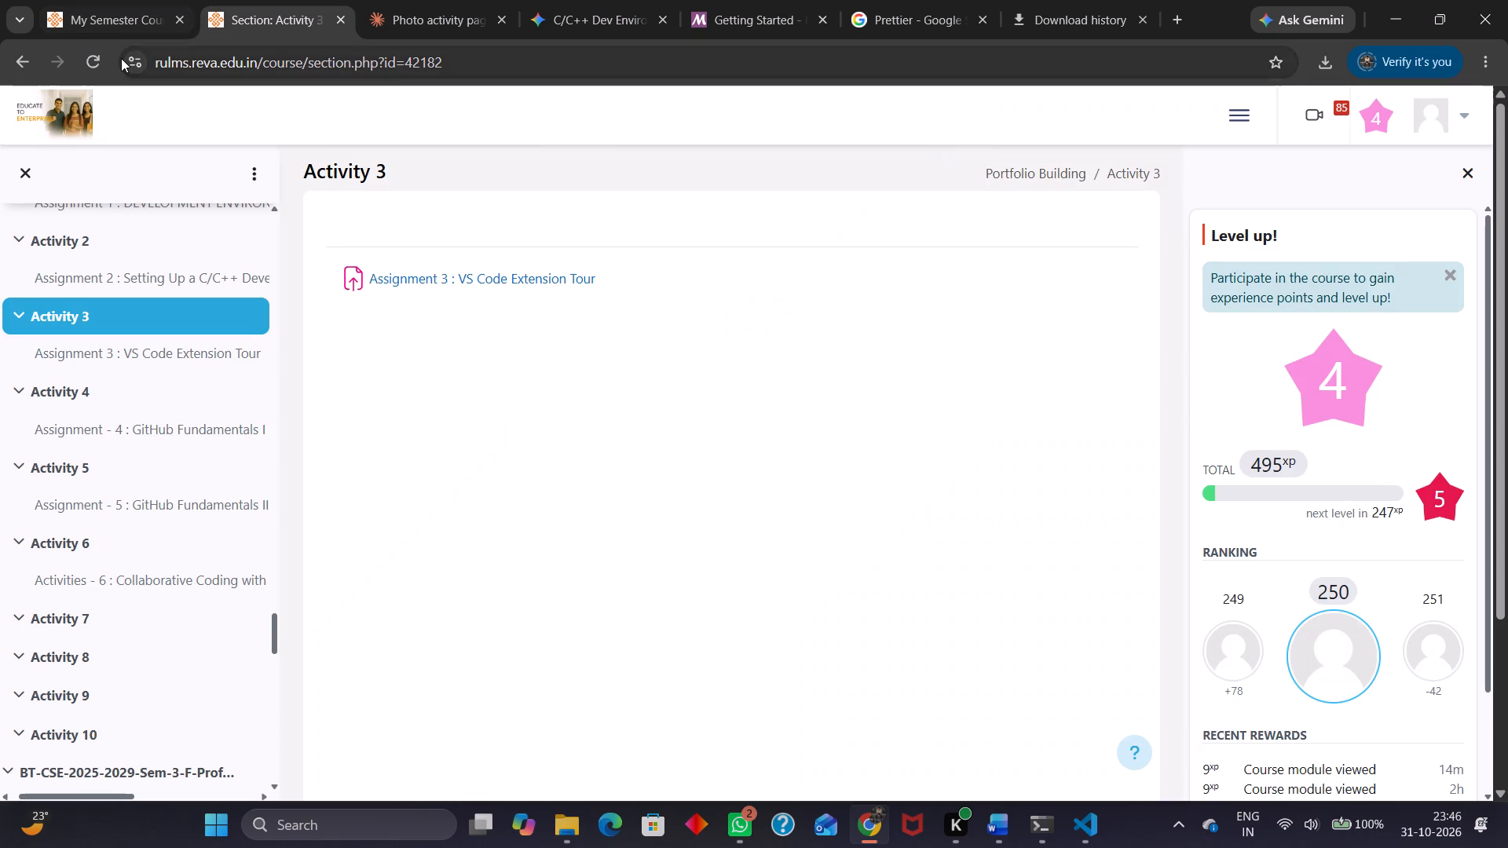
pyautogui.click(19, 53)
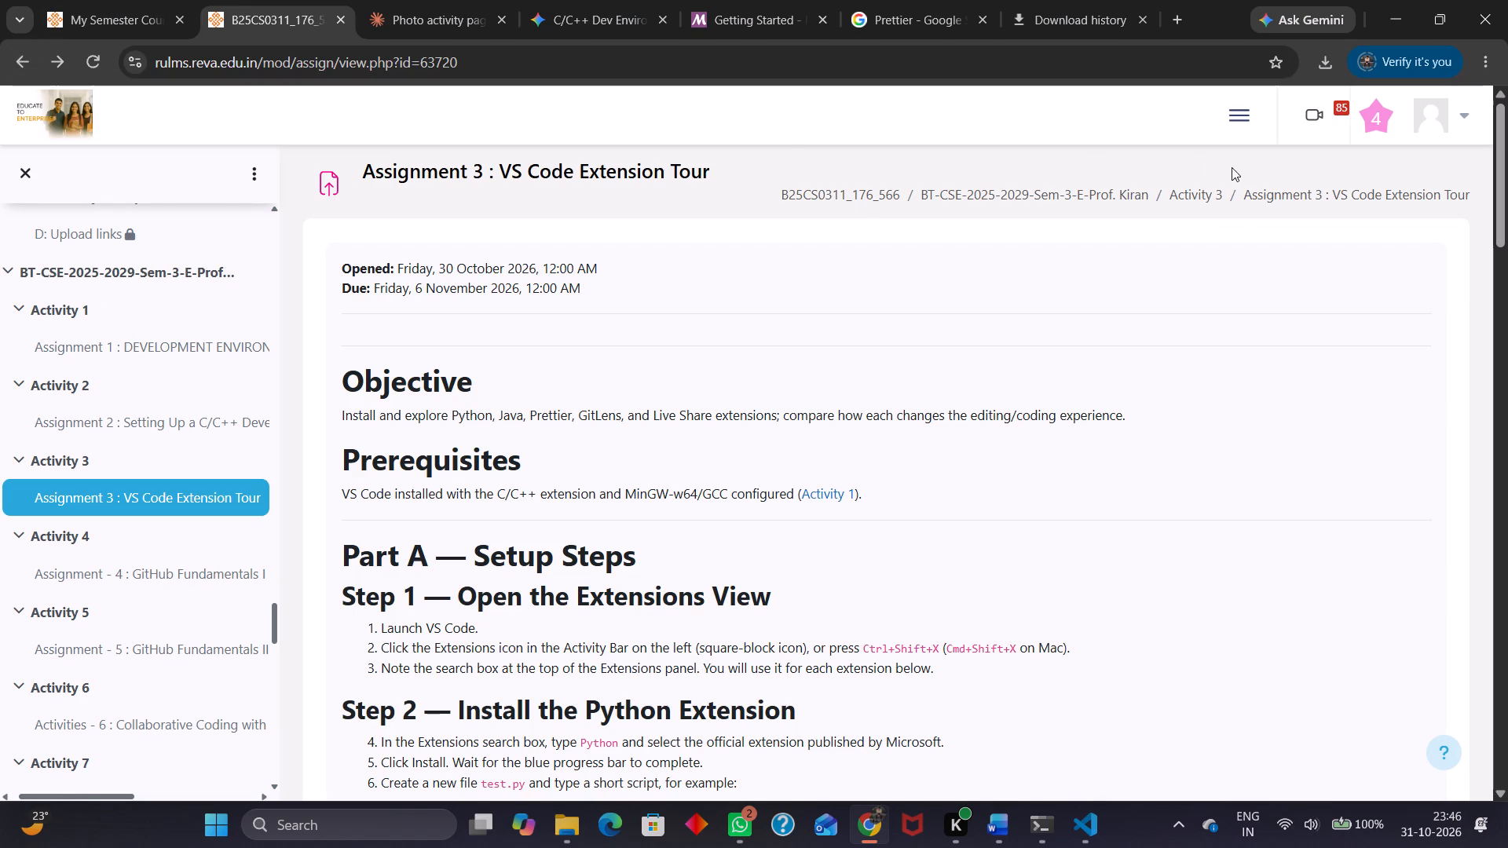
pyautogui.moveTo(1224, 192); pyautogui.dragTo(1181, 194)
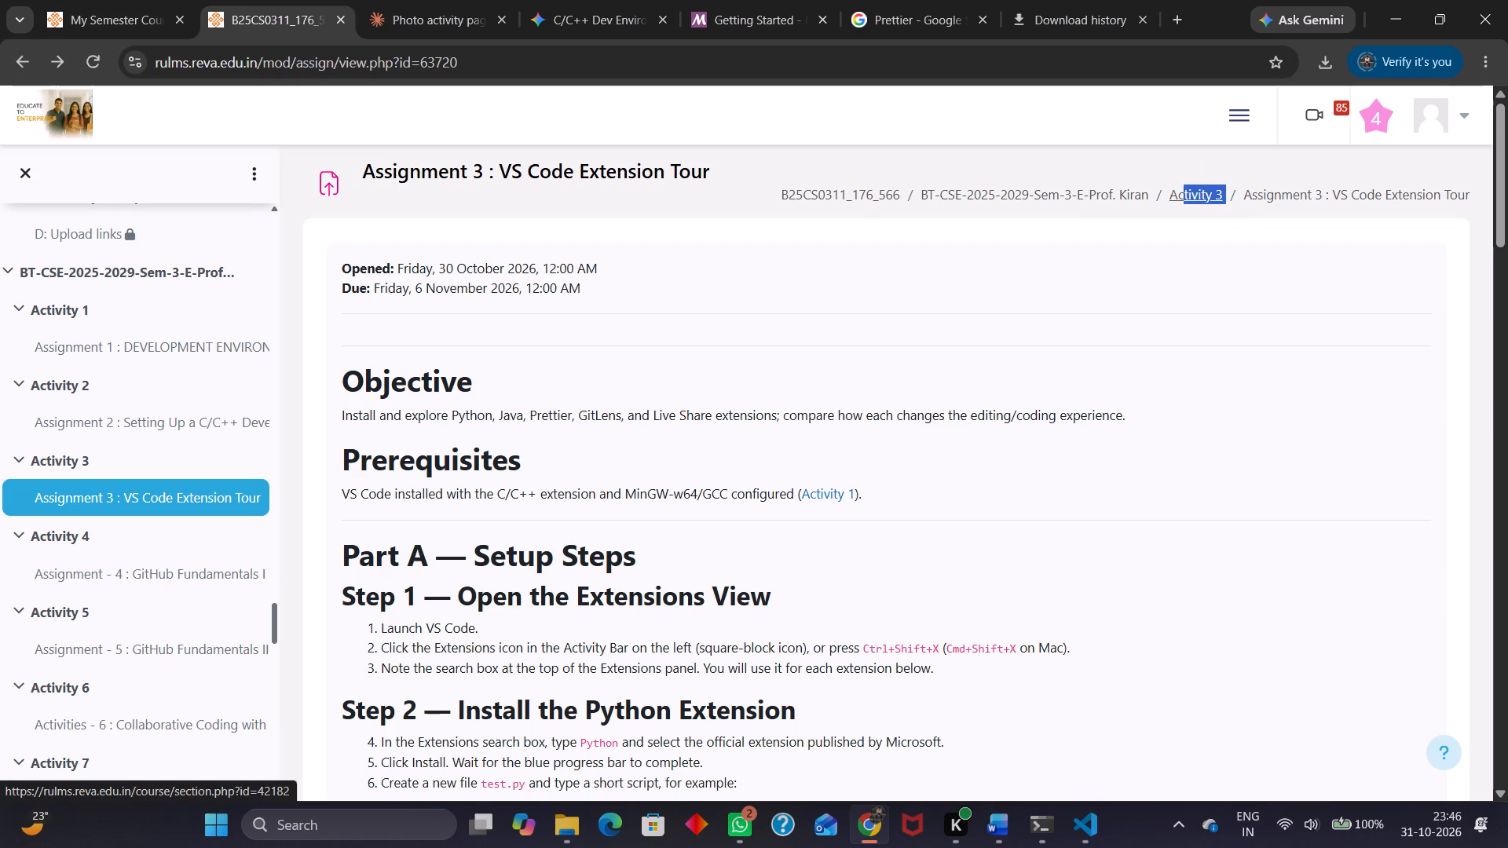
pyautogui.moveTo(1181, 194); pyautogui.dragTo(1168, 197)
pyautogui.hotkey('ctrl', 'c')
pyautogui.hotkey('alt', 'Tab')
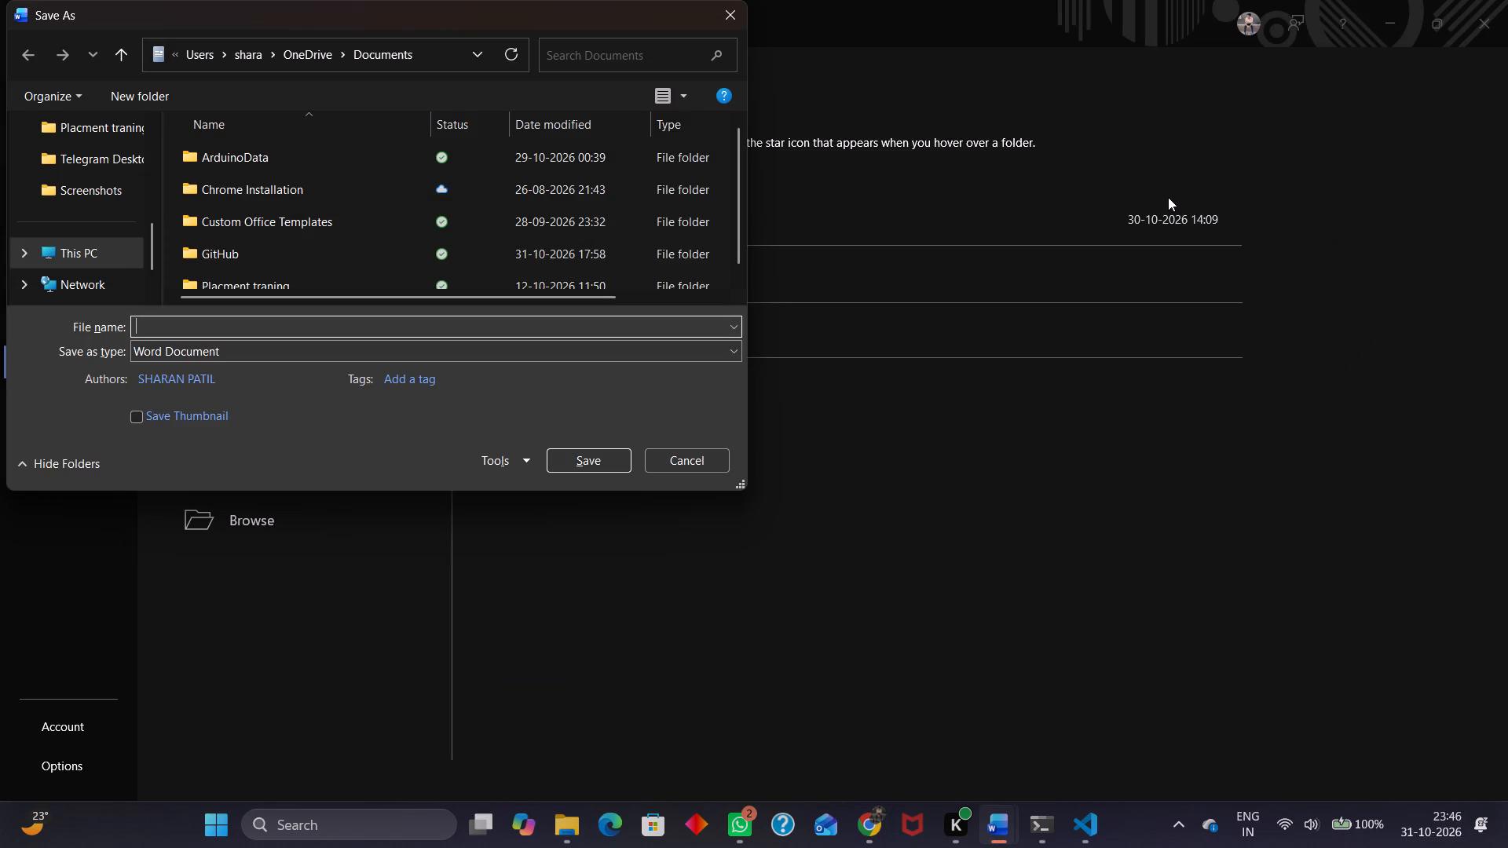
# Name the file "3E_" followed by the student ID, a space and the copied text "Activity 3".
pyautogui.hotkey('shift', '#')
pyautogui.press('BackSpace')
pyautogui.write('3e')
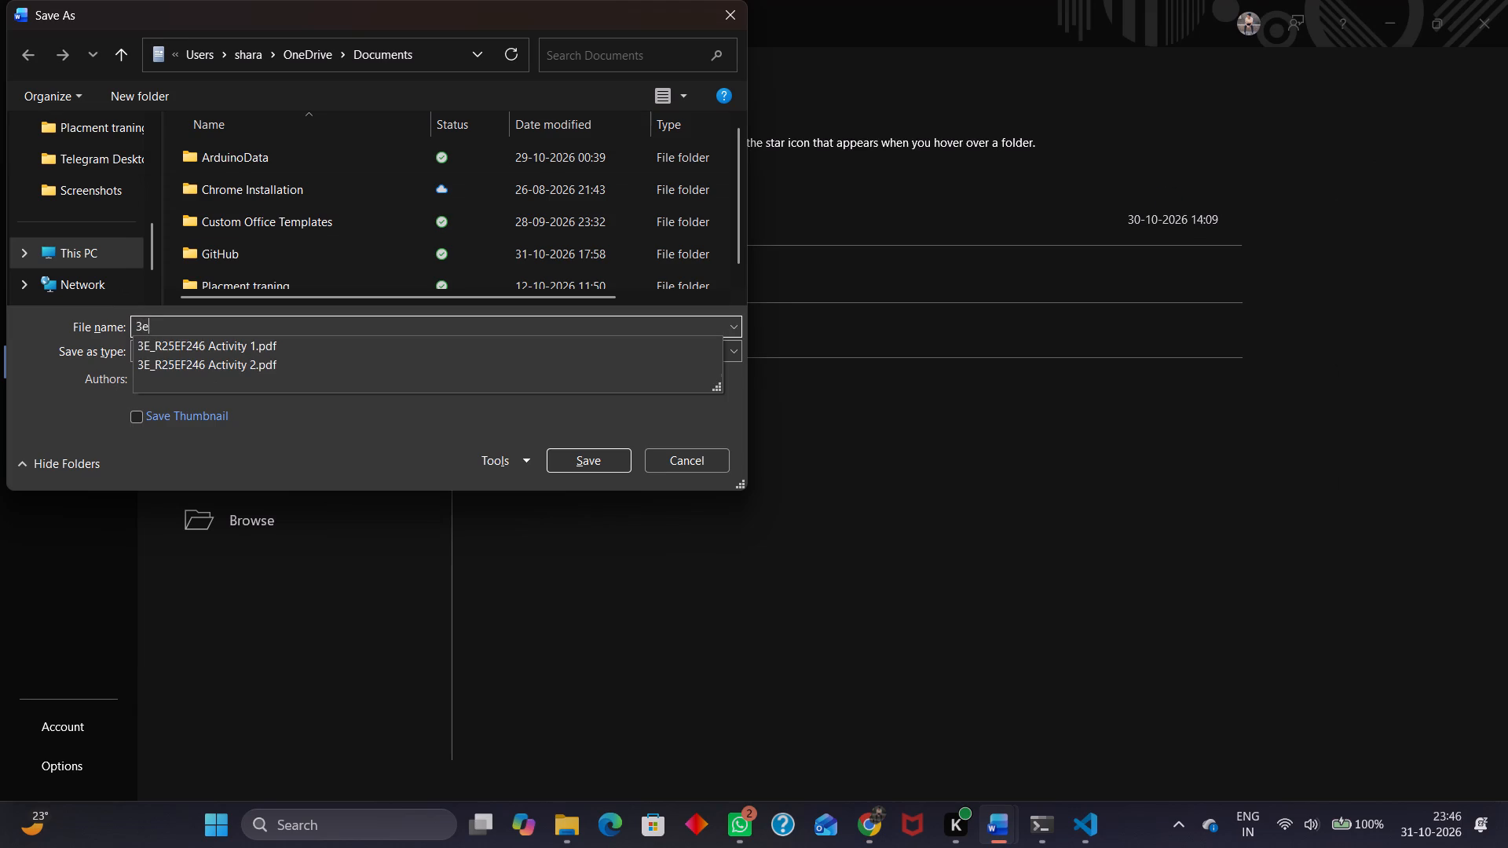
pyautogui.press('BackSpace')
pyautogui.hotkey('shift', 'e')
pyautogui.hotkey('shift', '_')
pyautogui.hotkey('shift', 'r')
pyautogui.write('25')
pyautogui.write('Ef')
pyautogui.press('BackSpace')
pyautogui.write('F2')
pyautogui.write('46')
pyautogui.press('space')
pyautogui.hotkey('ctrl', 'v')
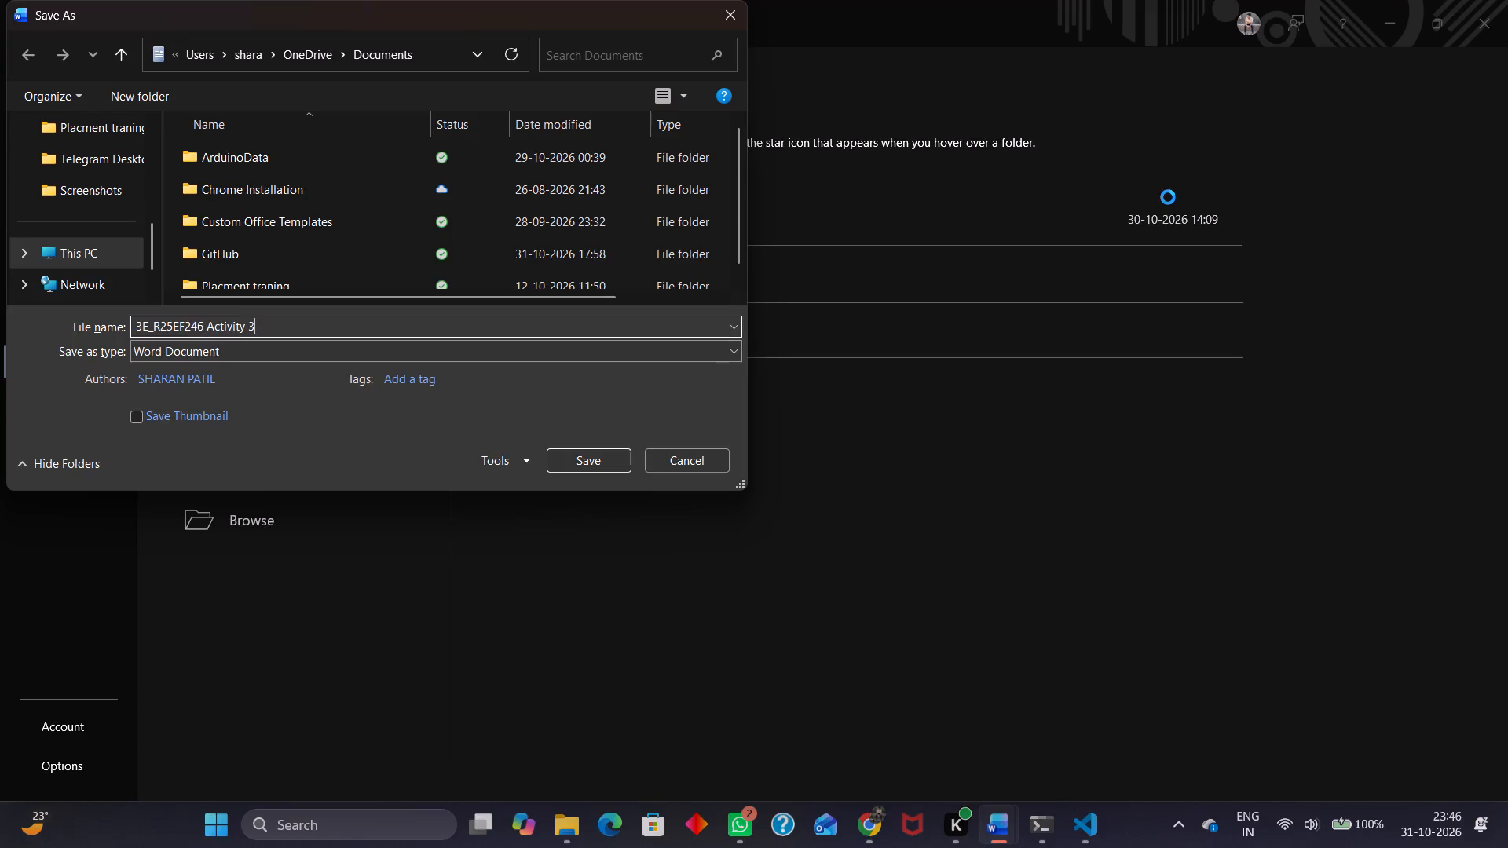
# Save the document in PDF format in the Documents folder and return to the document in Word.
pyautogui.click(725, 342)
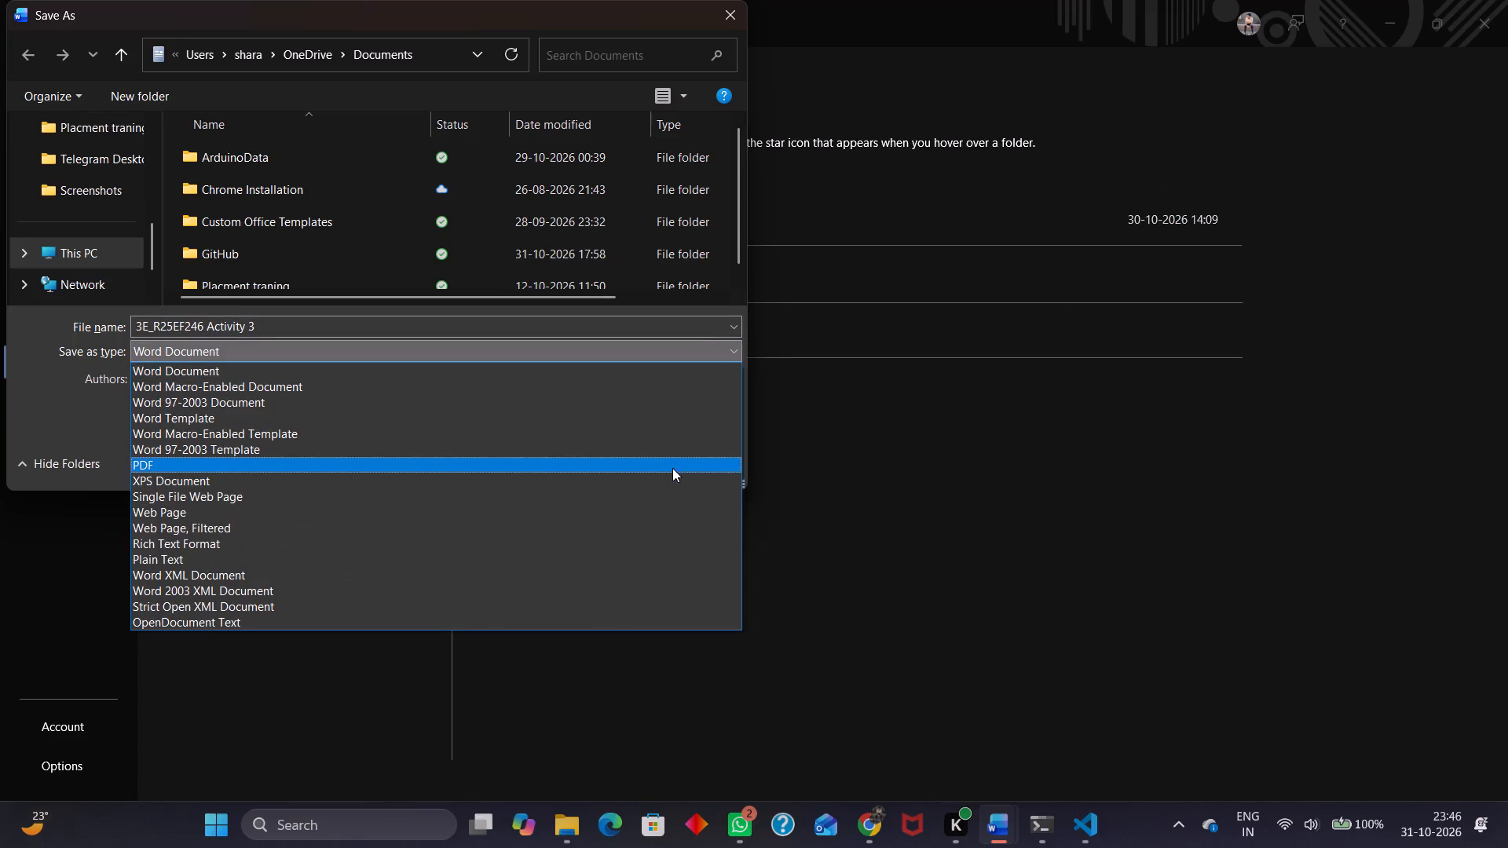
pyautogui.click(672, 470)
pyautogui.click(624, 503)
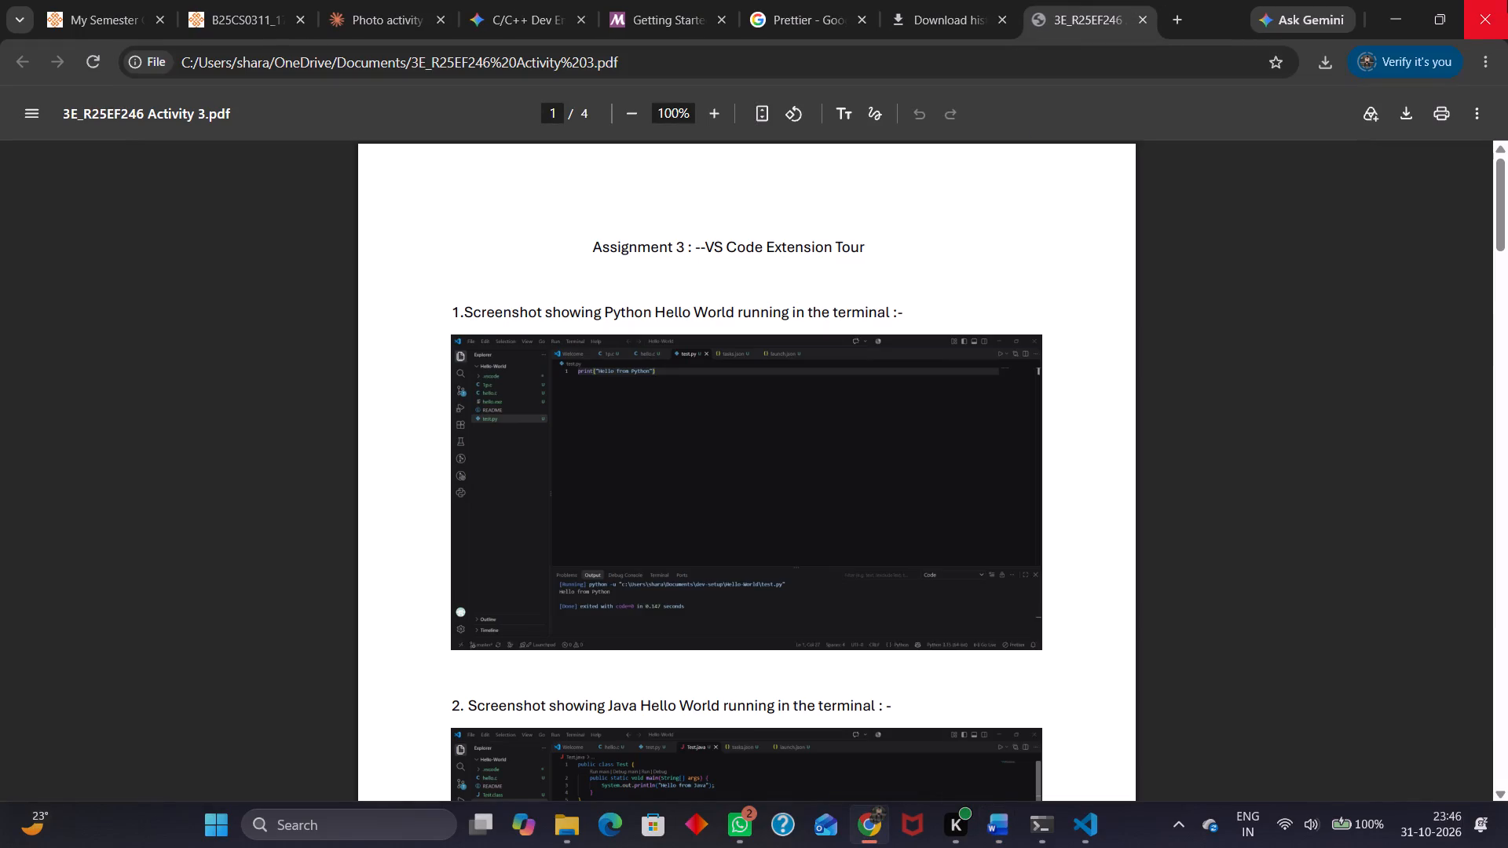
pyautogui.hotkey('alt', 'Tab')
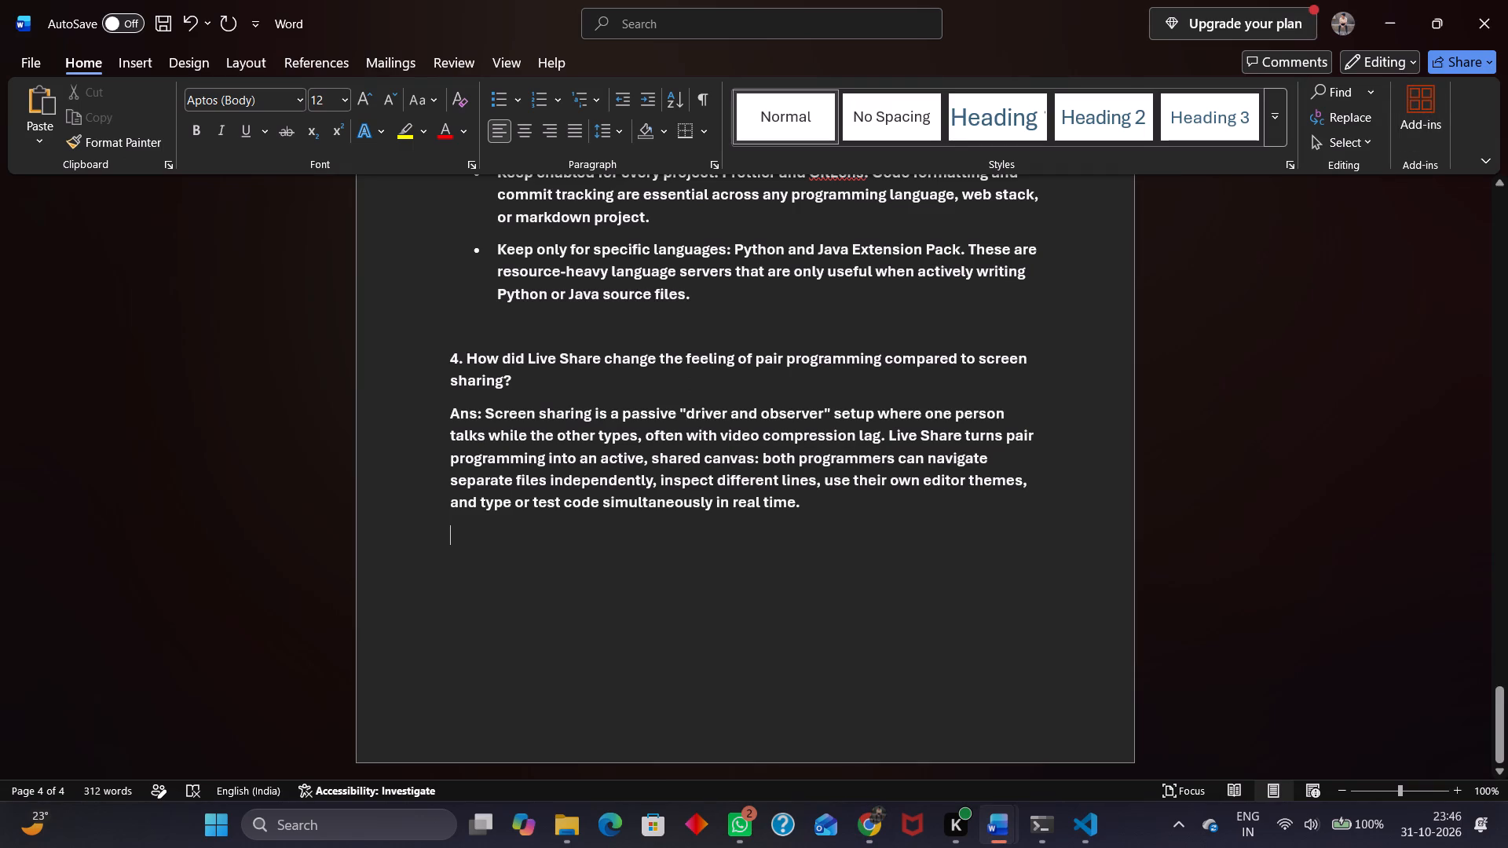
# Close the assignment document in Word without saving a .docx copy.
pyautogui.click(1477, 29)
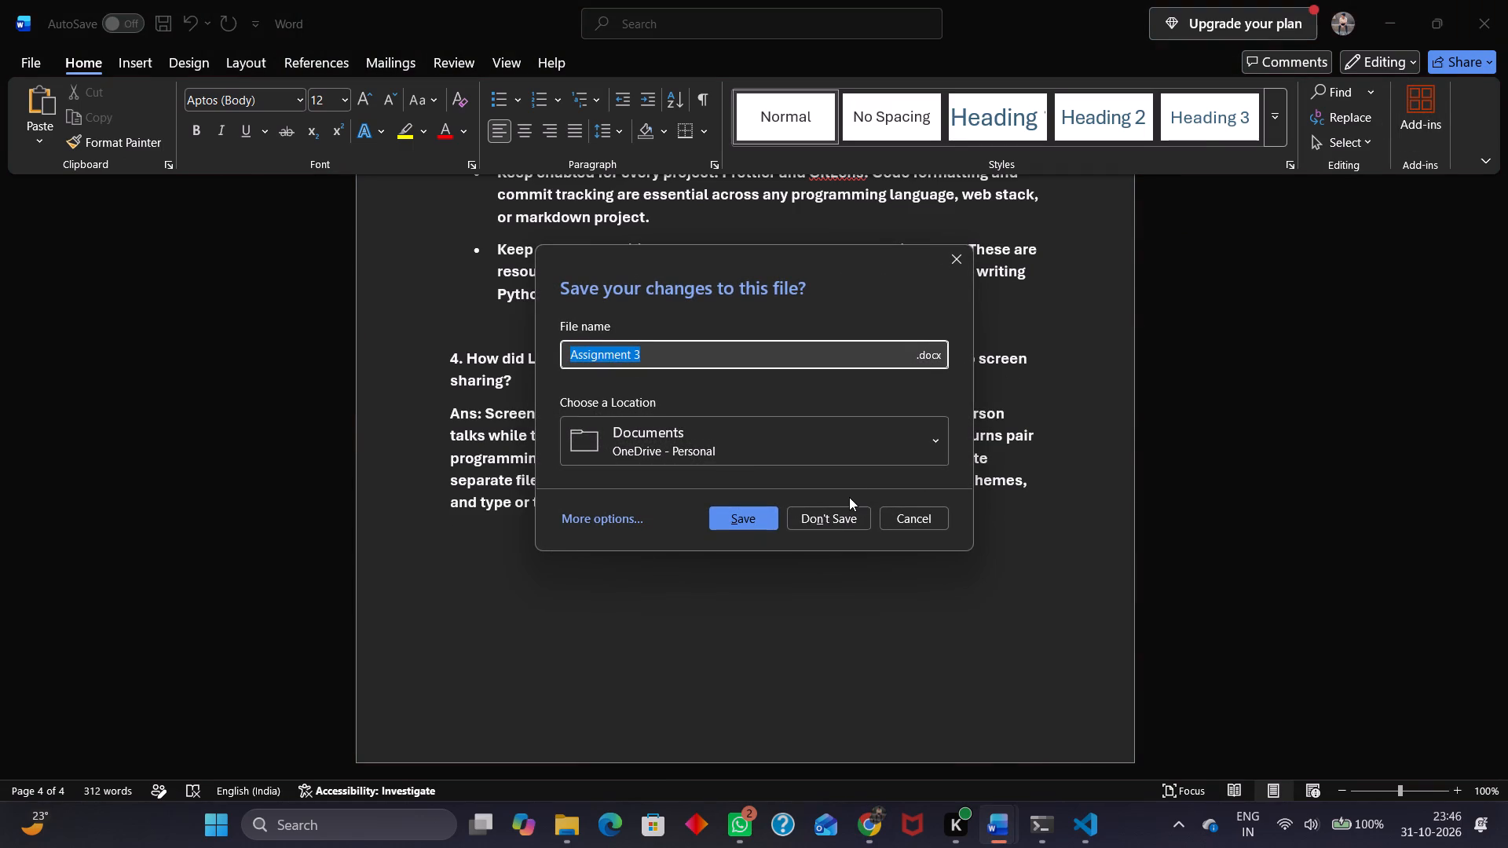
pyautogui.click(840, 513)
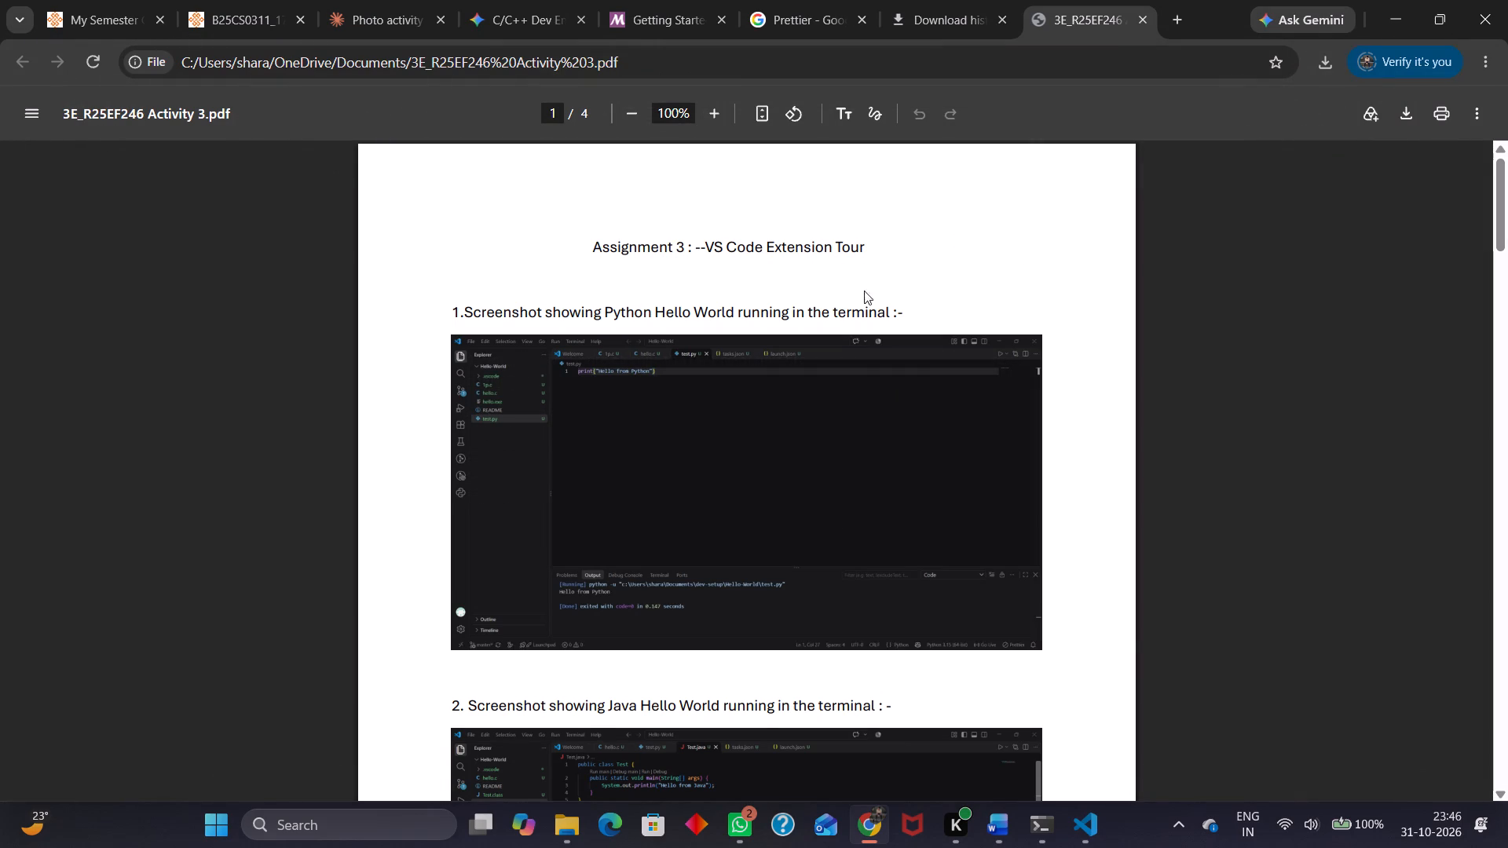
# Check the exported PDF in Chrome, and start adding a submission on the Assignment 3 : VS Code Extension Tour page.
pyautogui.scroll(-9, 622, 310)
pyautogui.scroll(-15, 622, 310)
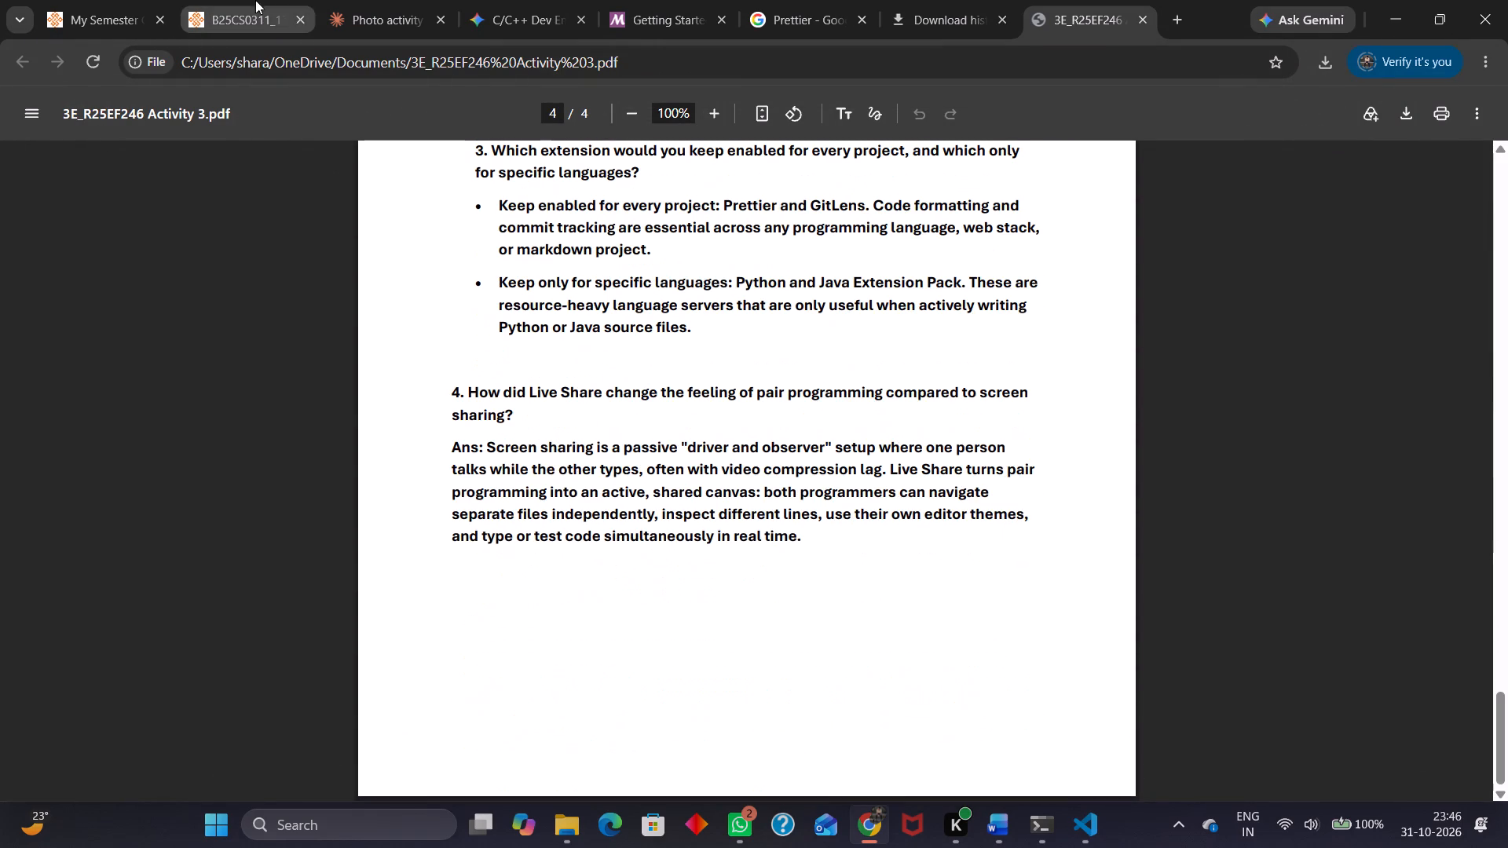
pyautogui.click(264, 0)
pyautogui.scroll(-8, 411, 455)
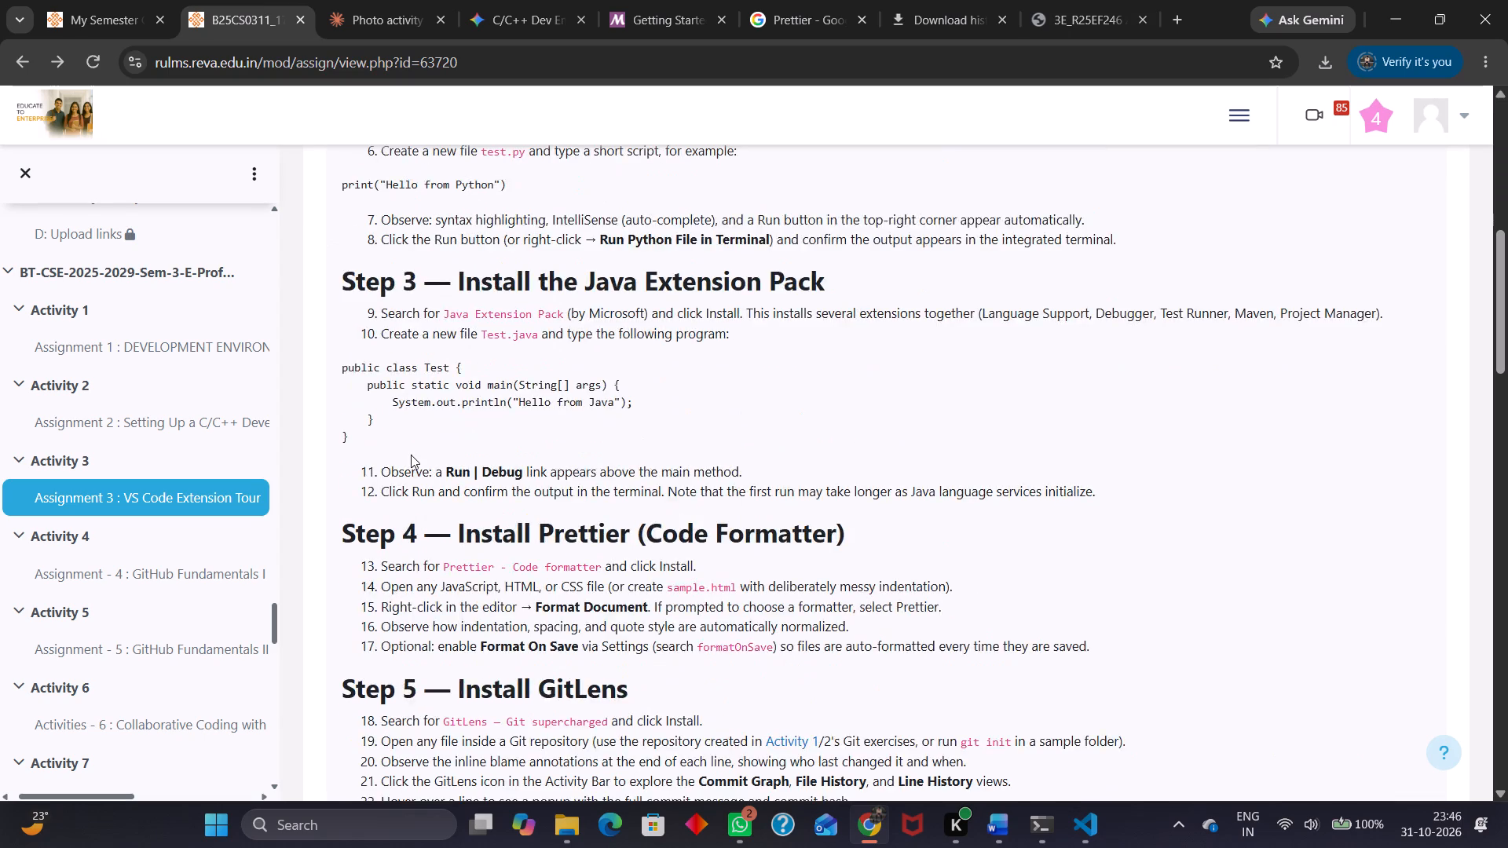
pyautogui.scroll(-4, 411, 455)
pyautogui.scroll(-7, 614, 612)
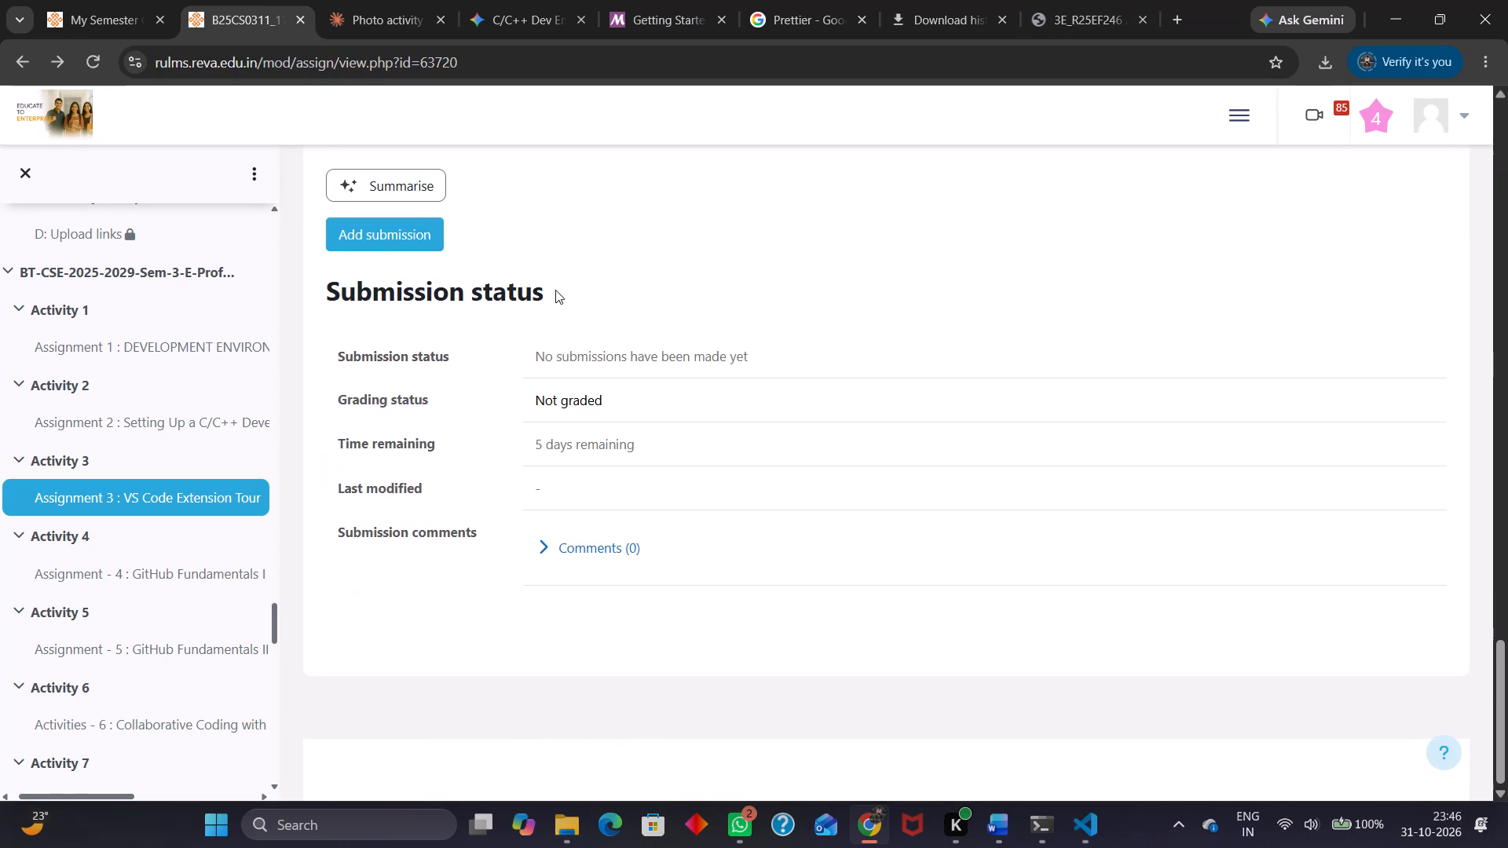
pyautogui.click(377, 226)
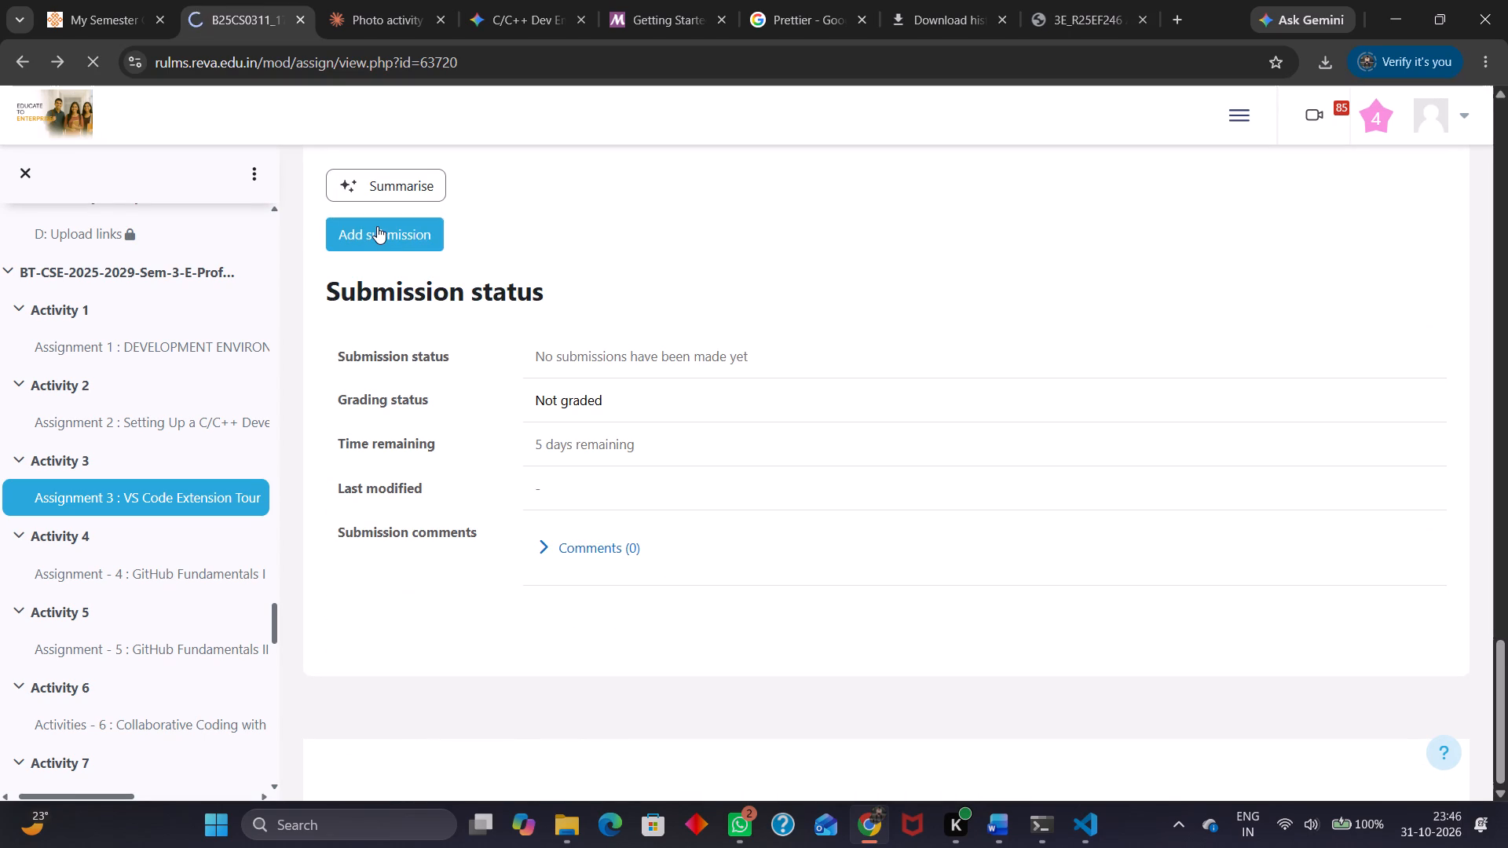
pyautogui.scroll(-12, 598, 577)
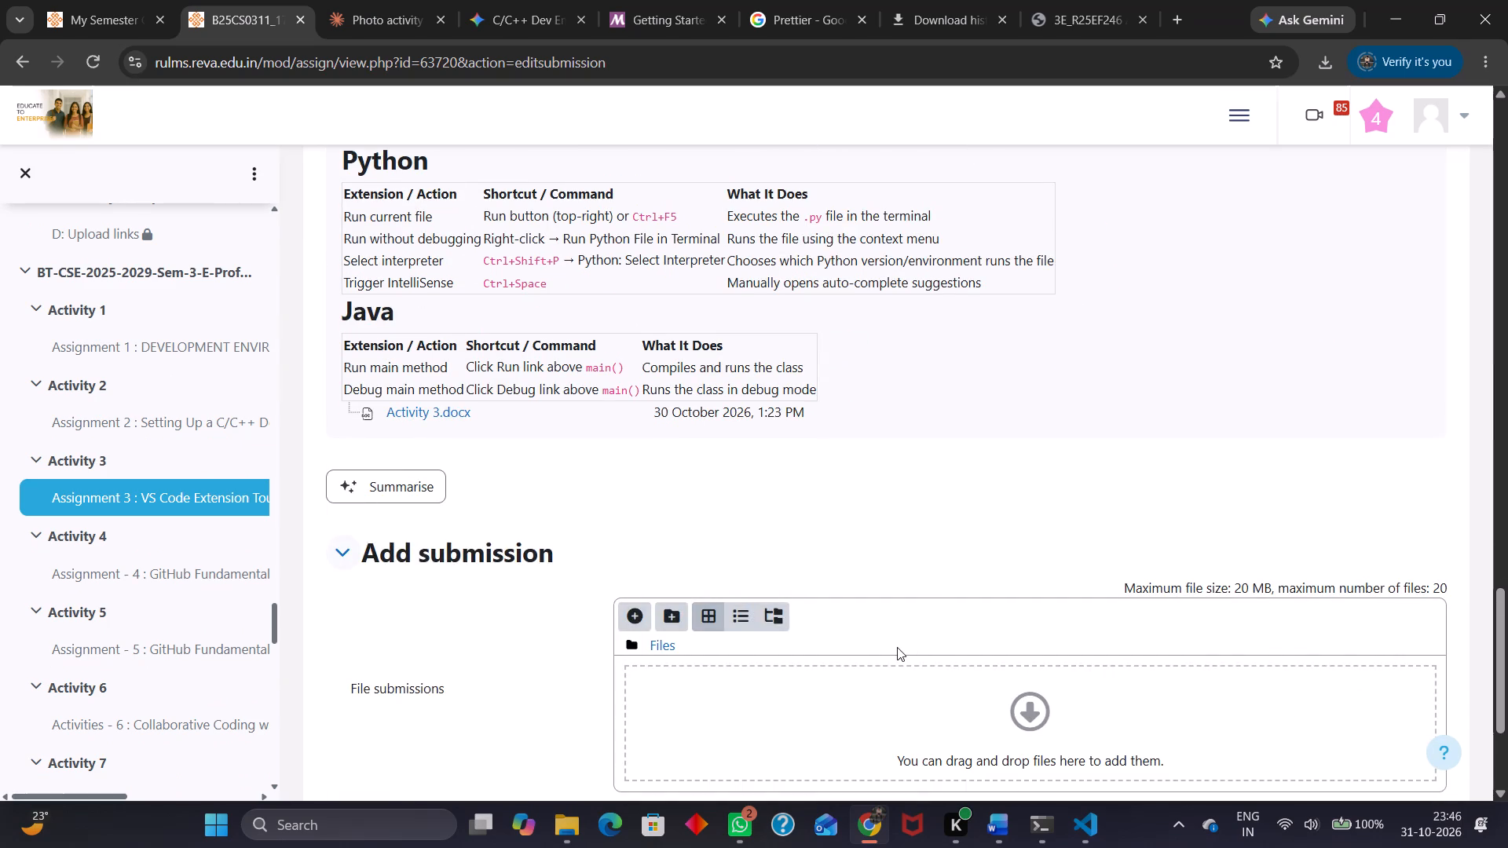
# Switch to Word and close the blank Document3.
pyautogui.hotkey('alt', 'Tab')
pyautogui.hotkey('alt', 'Tab')
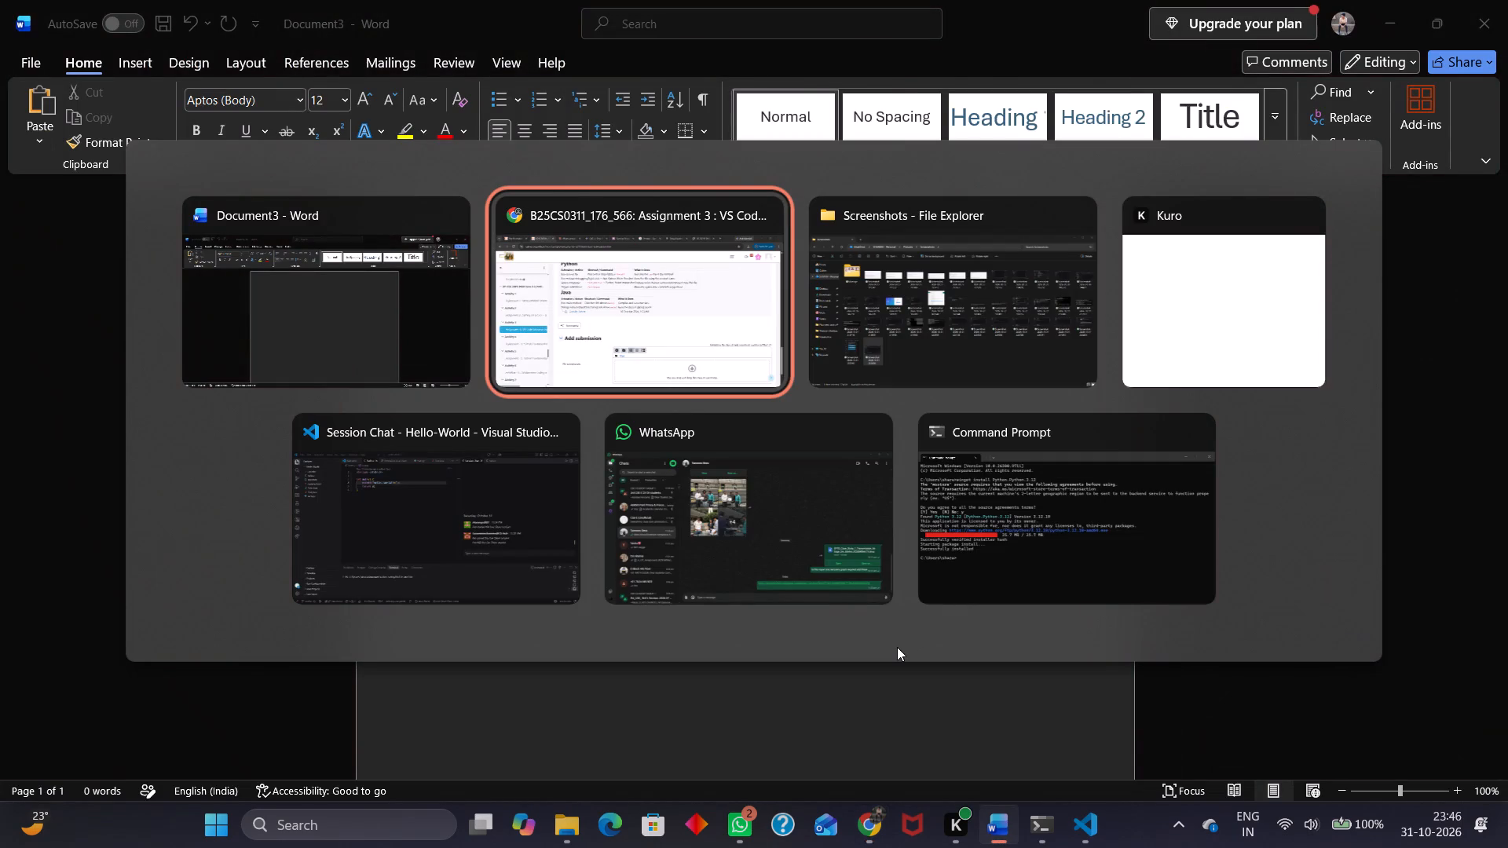
pyautogui.hotkey('alt', 'Tab')
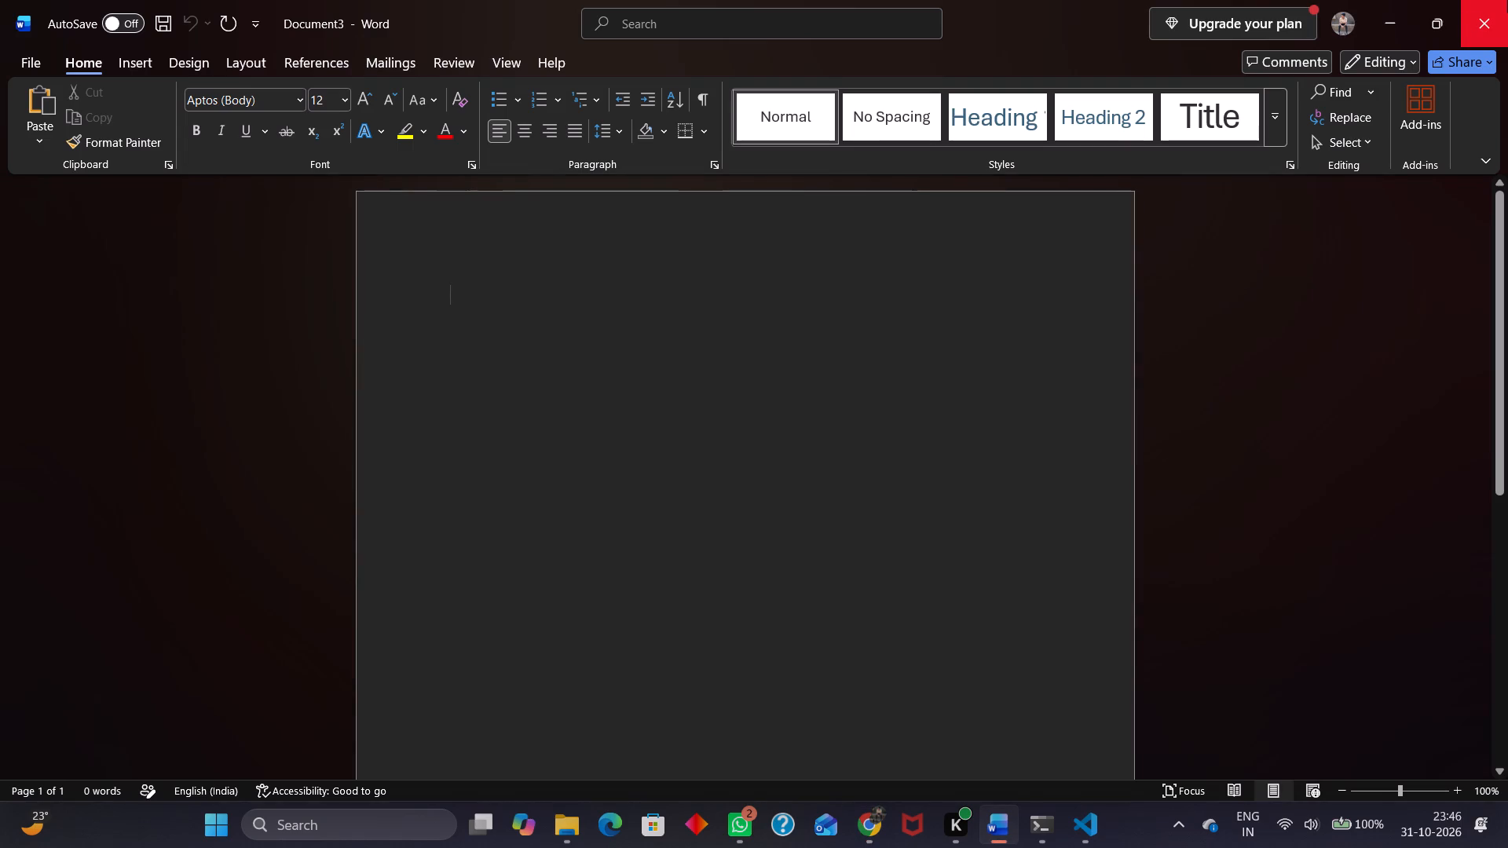
pyautogui.click(1507, 0)
pyautogui.hotkey('alt', 'Tab')
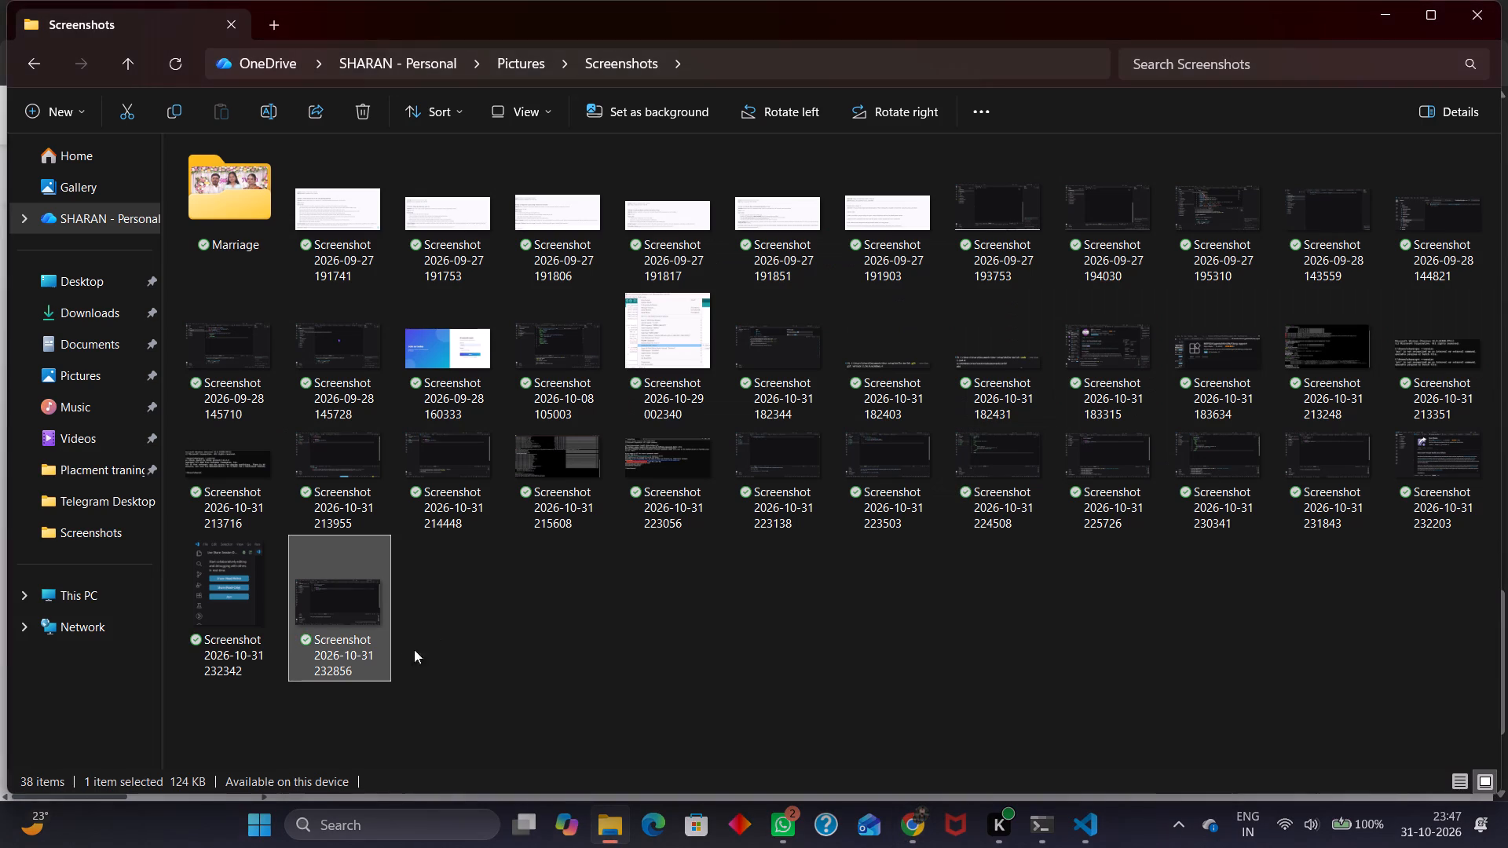
pyautogui.click(116, 369)
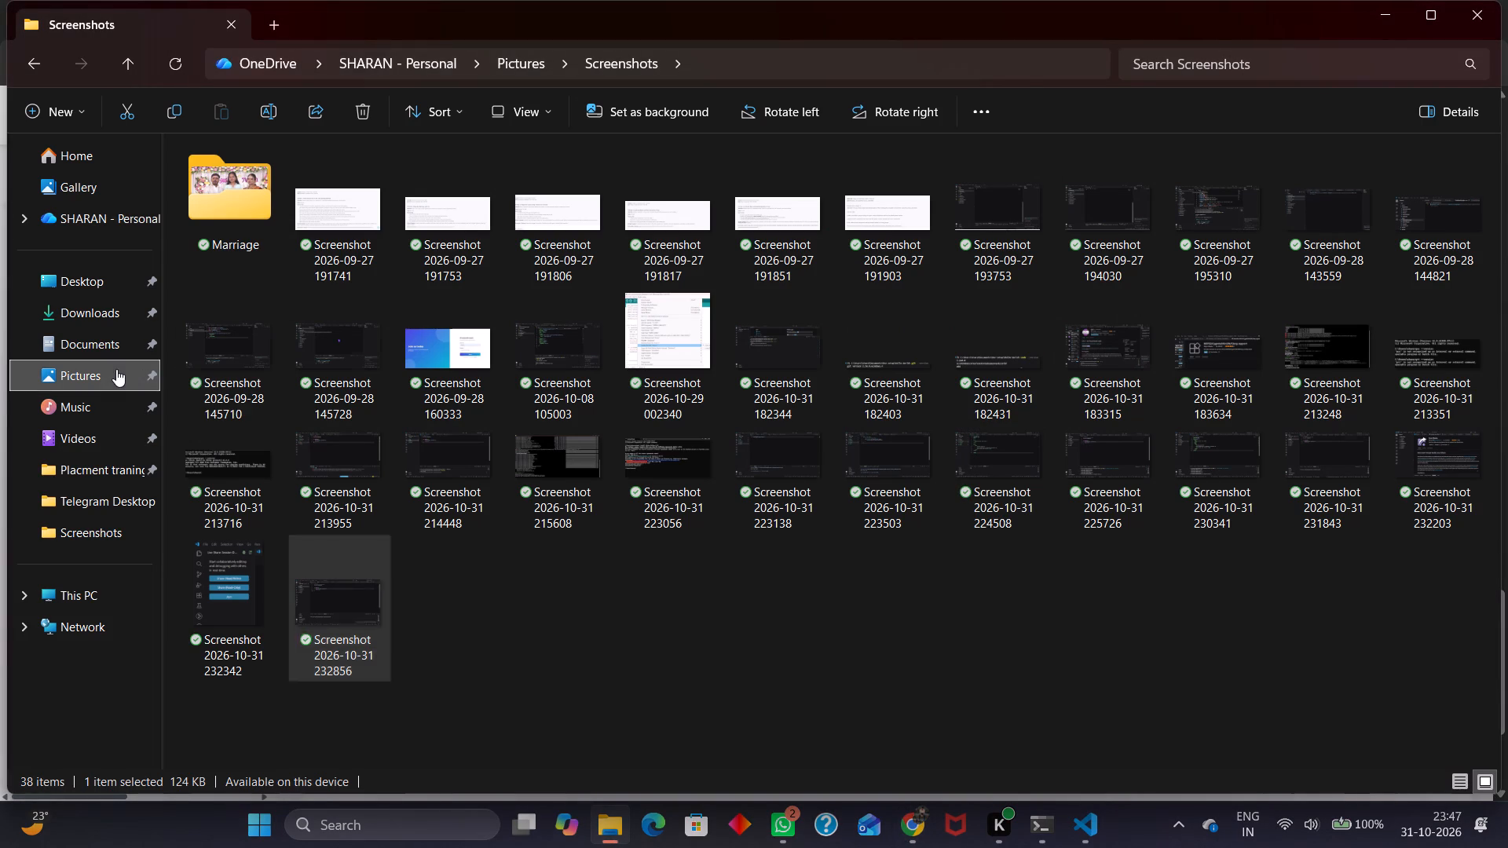
pyautogui.click(88, 346)
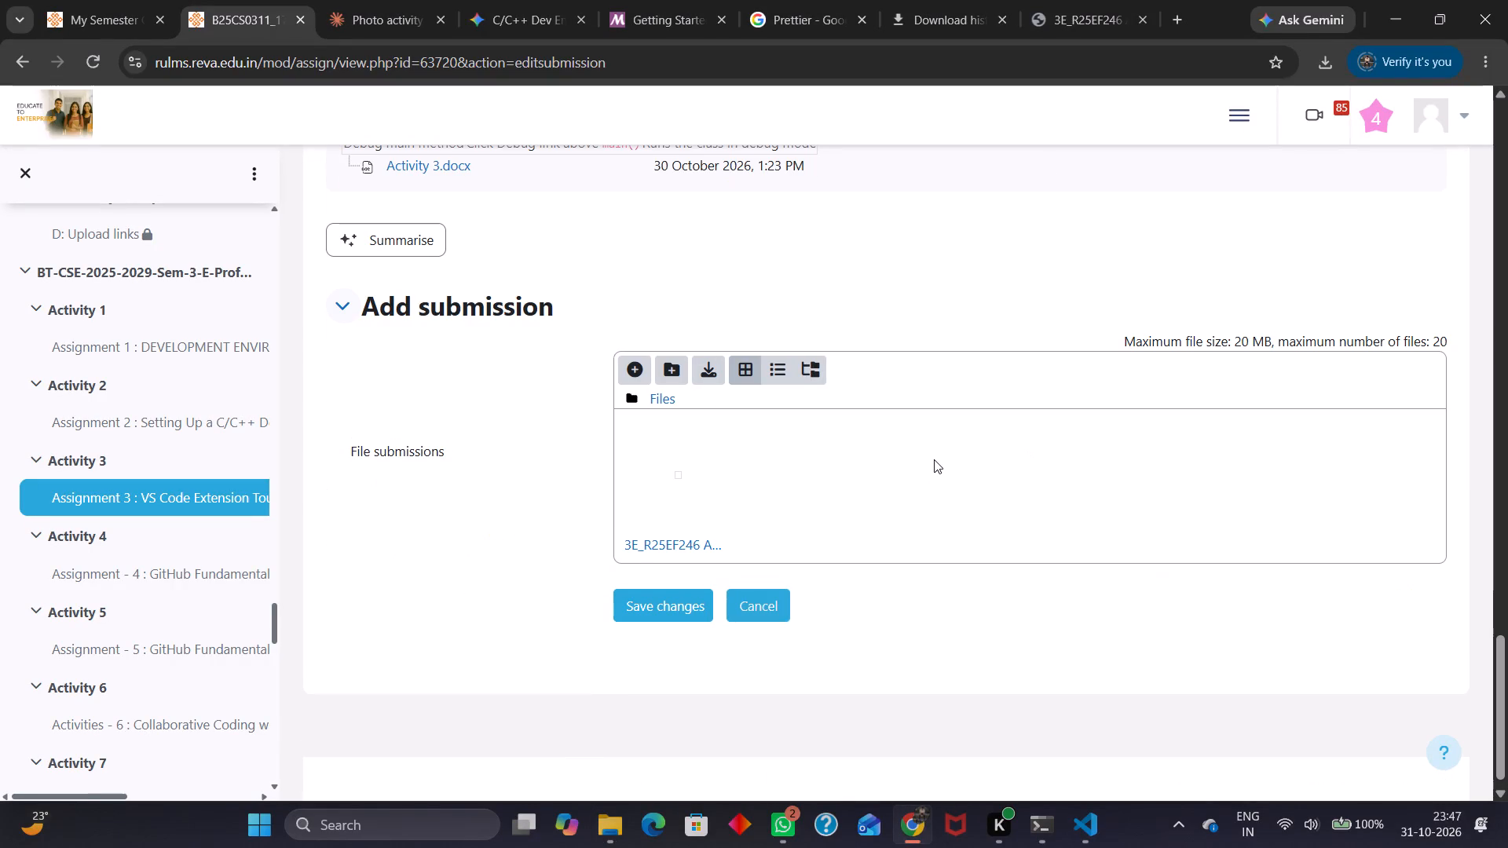
pyautogui.scroll(-2, 934, 459)
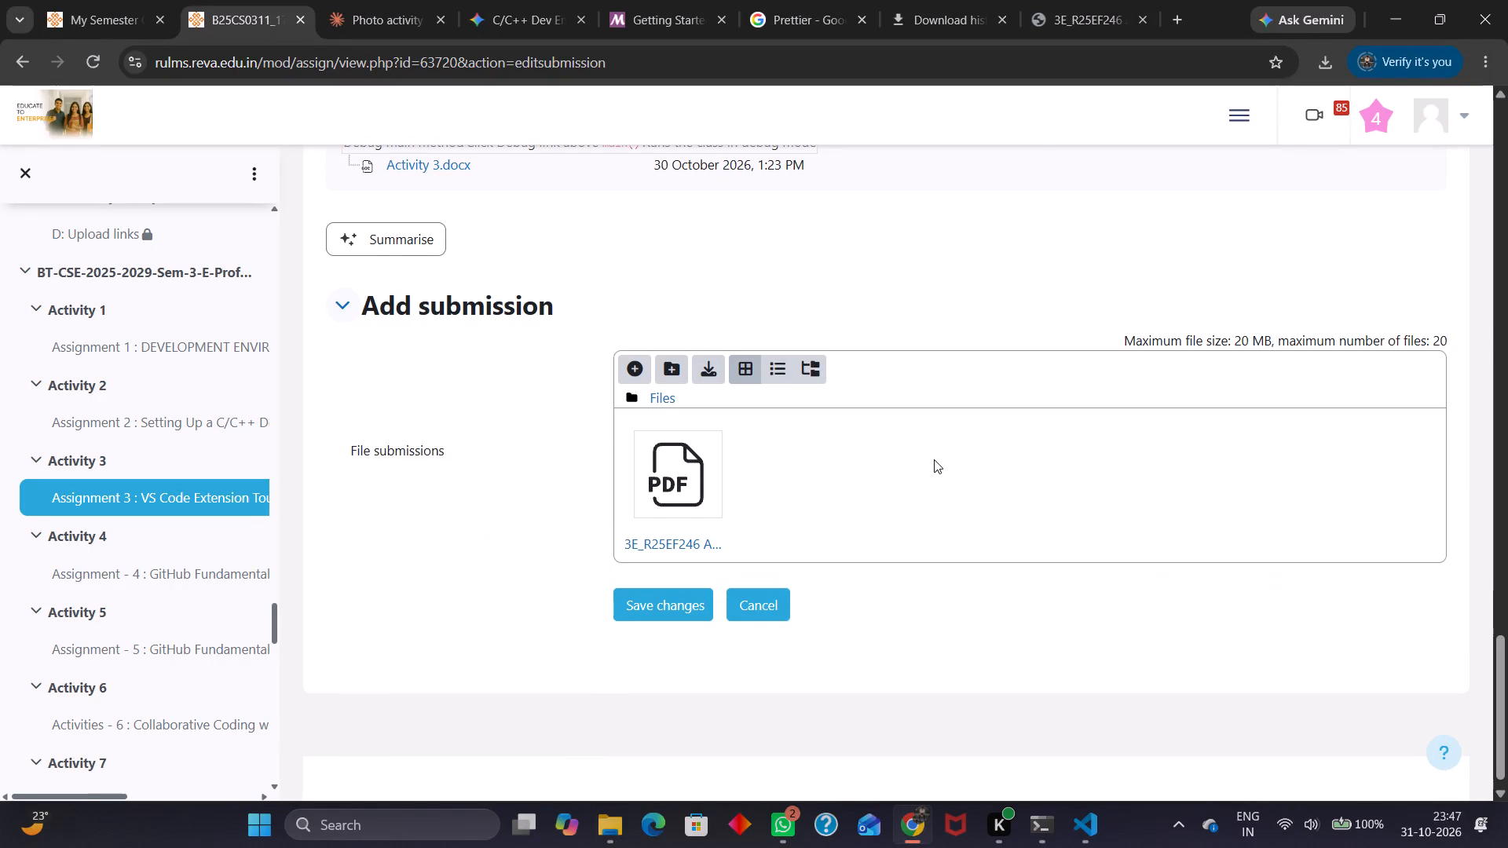
pyautogui.scroll(-2, 934, 459)
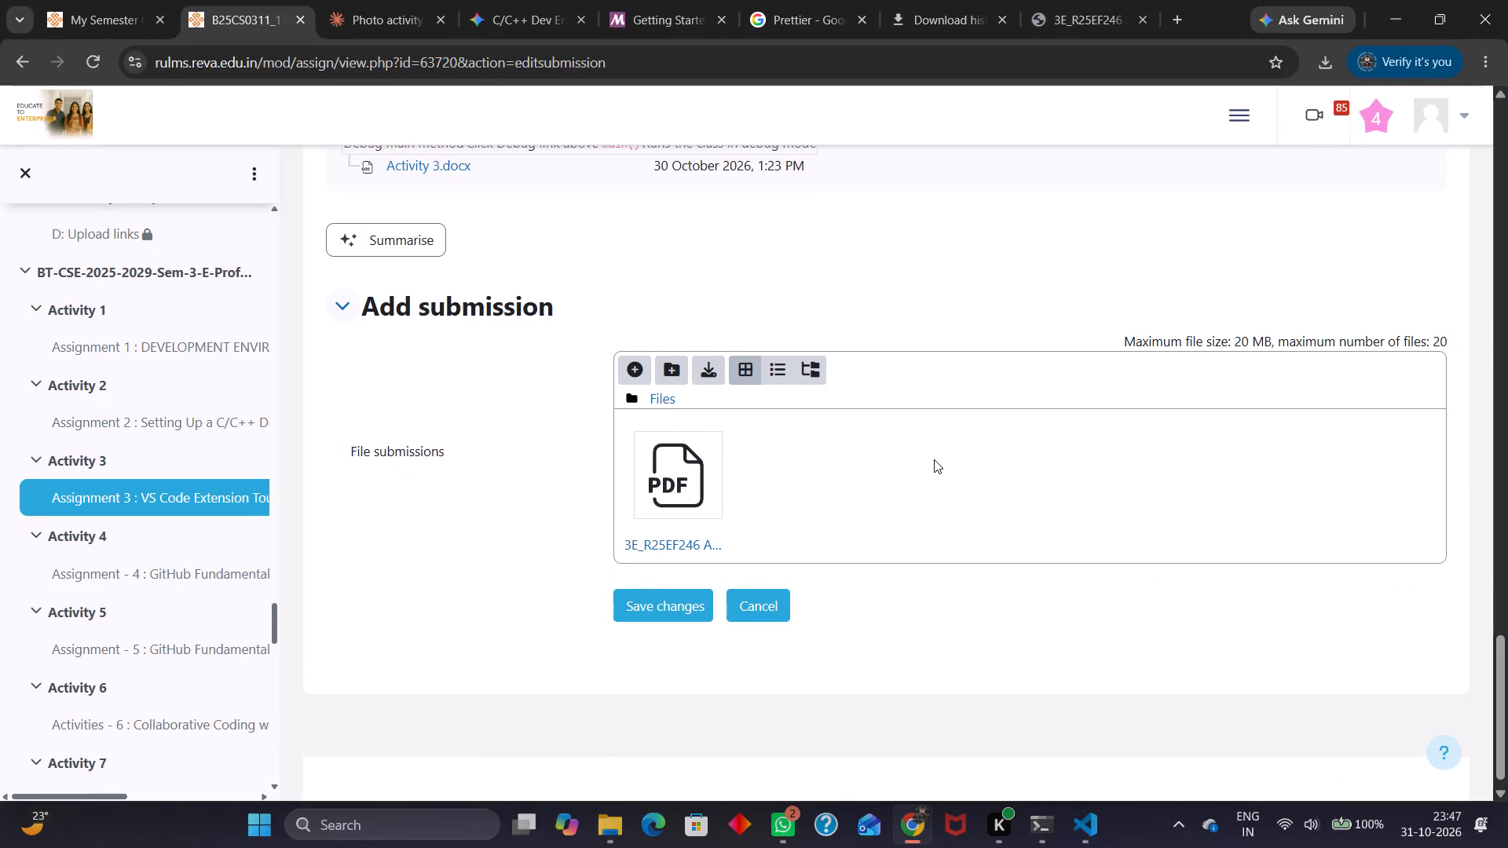
pyautogui.scroll(-1, 934, 459)
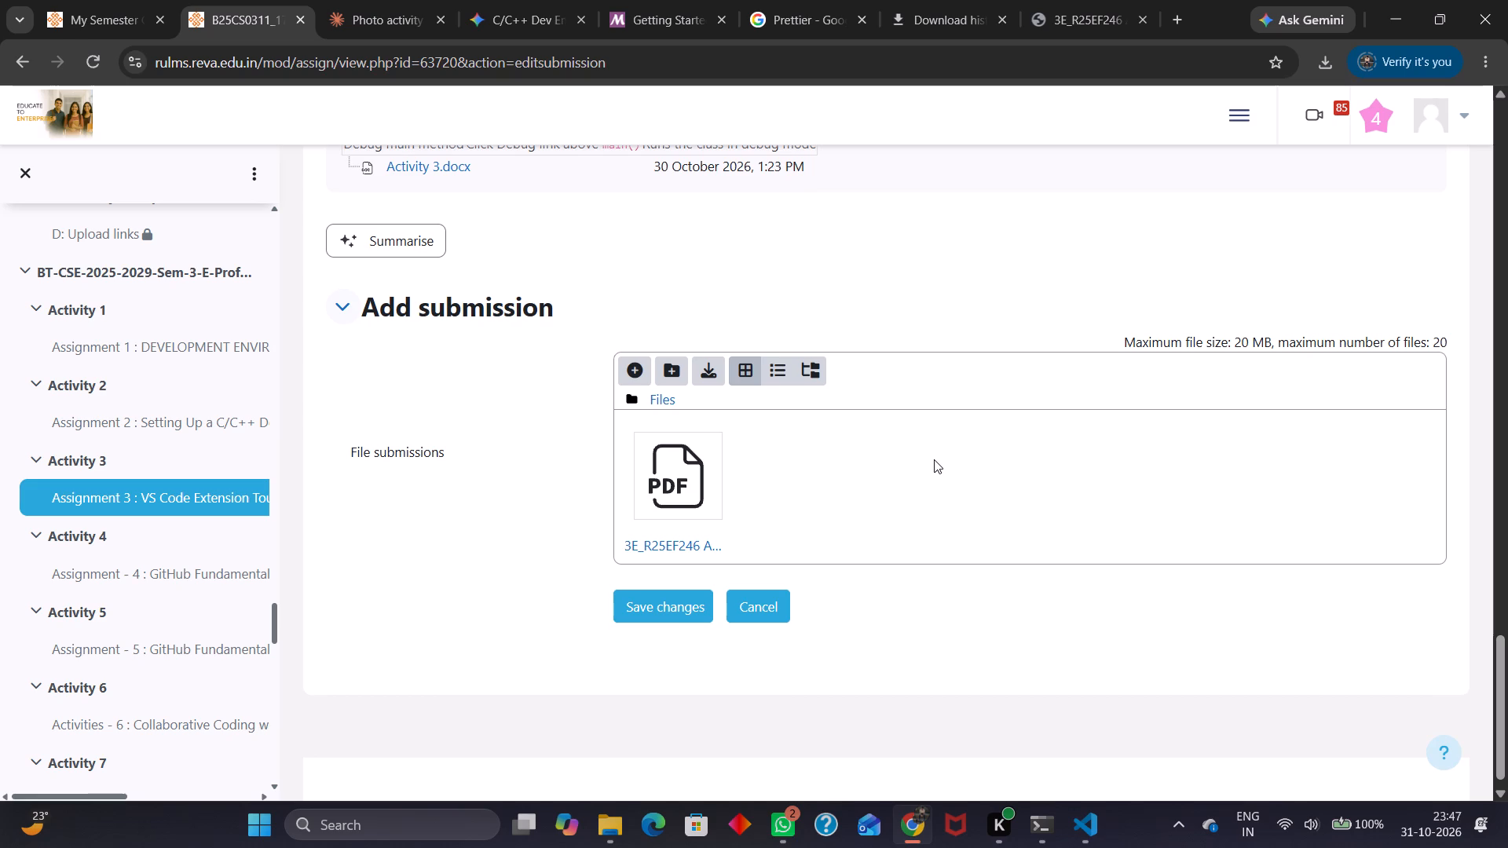
pyautogui.scroll(-3, 934, 459)
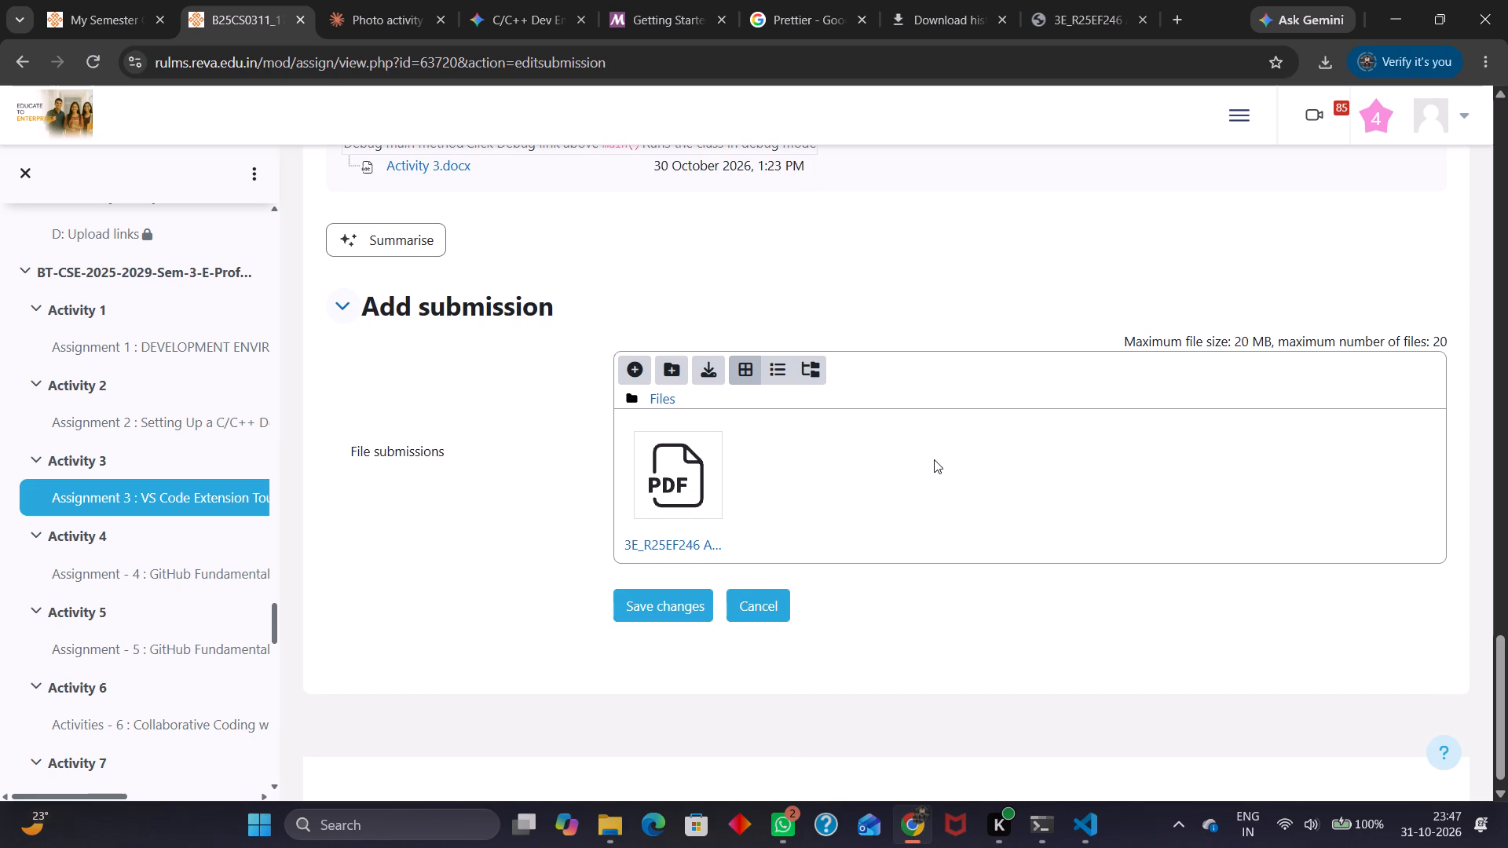
pyautogui.click(658, 609)
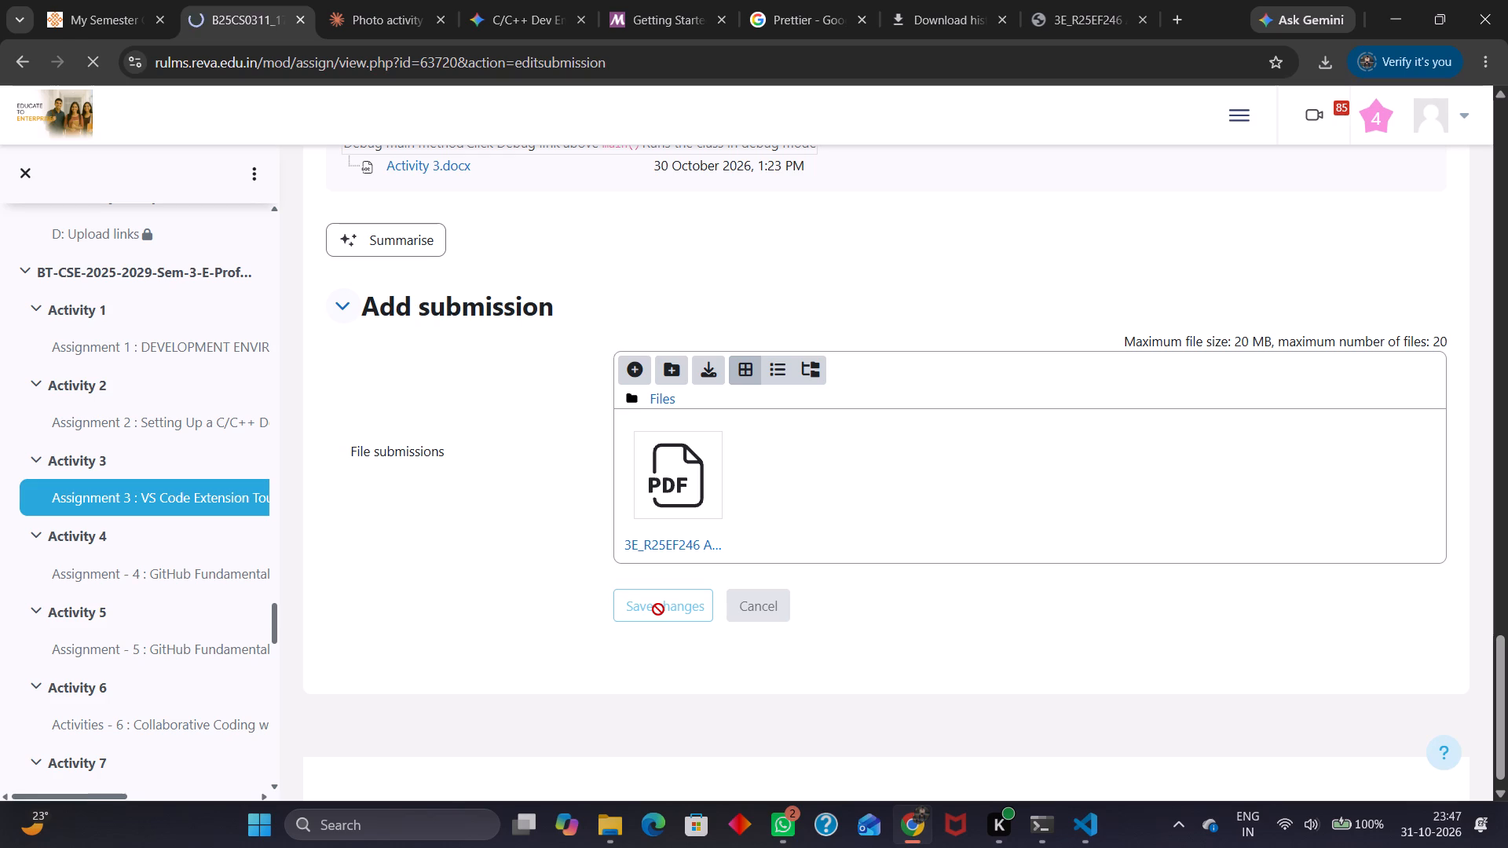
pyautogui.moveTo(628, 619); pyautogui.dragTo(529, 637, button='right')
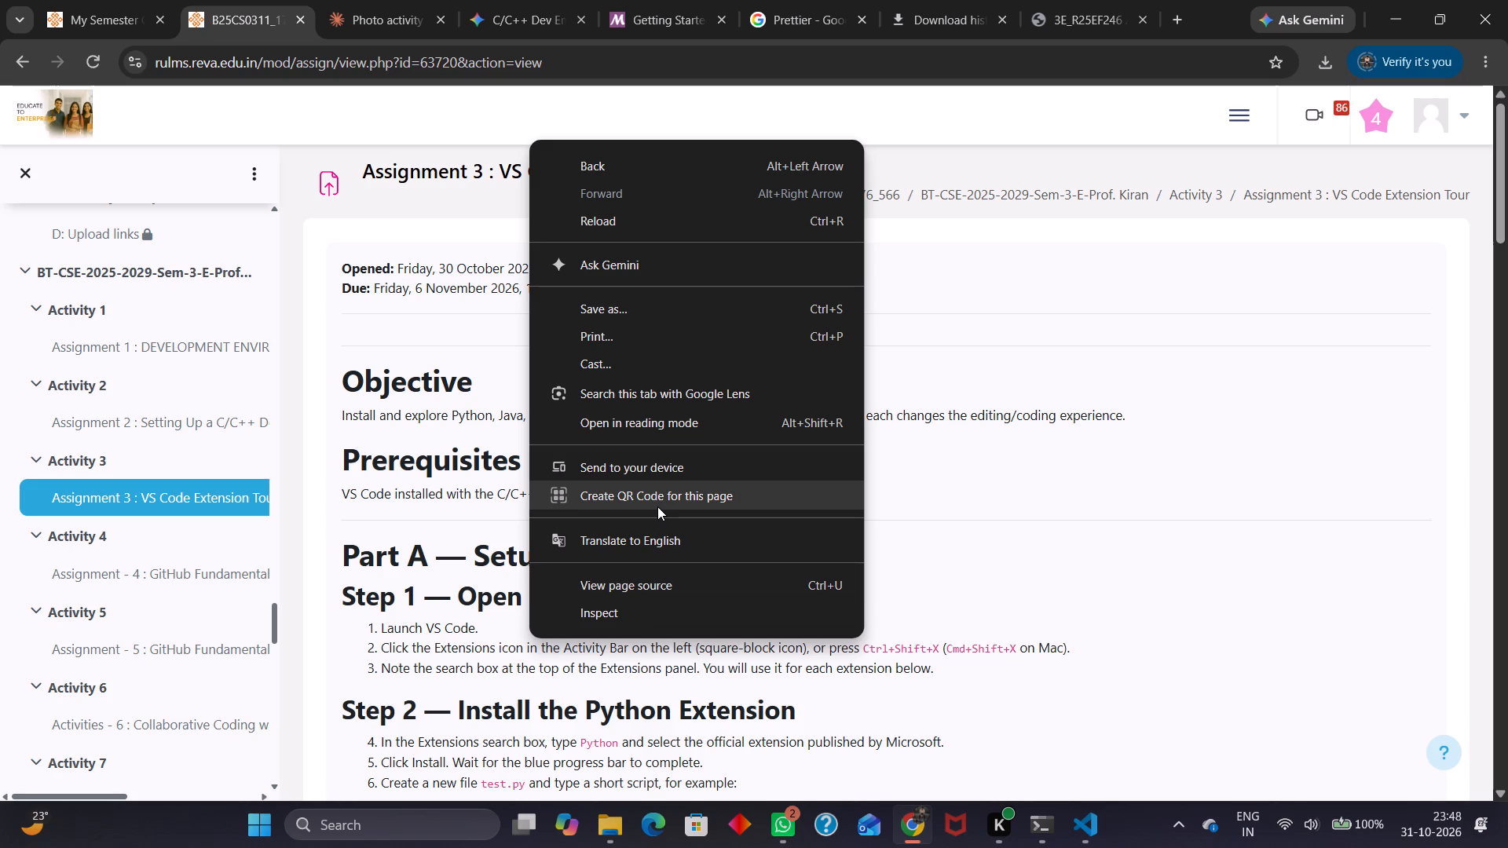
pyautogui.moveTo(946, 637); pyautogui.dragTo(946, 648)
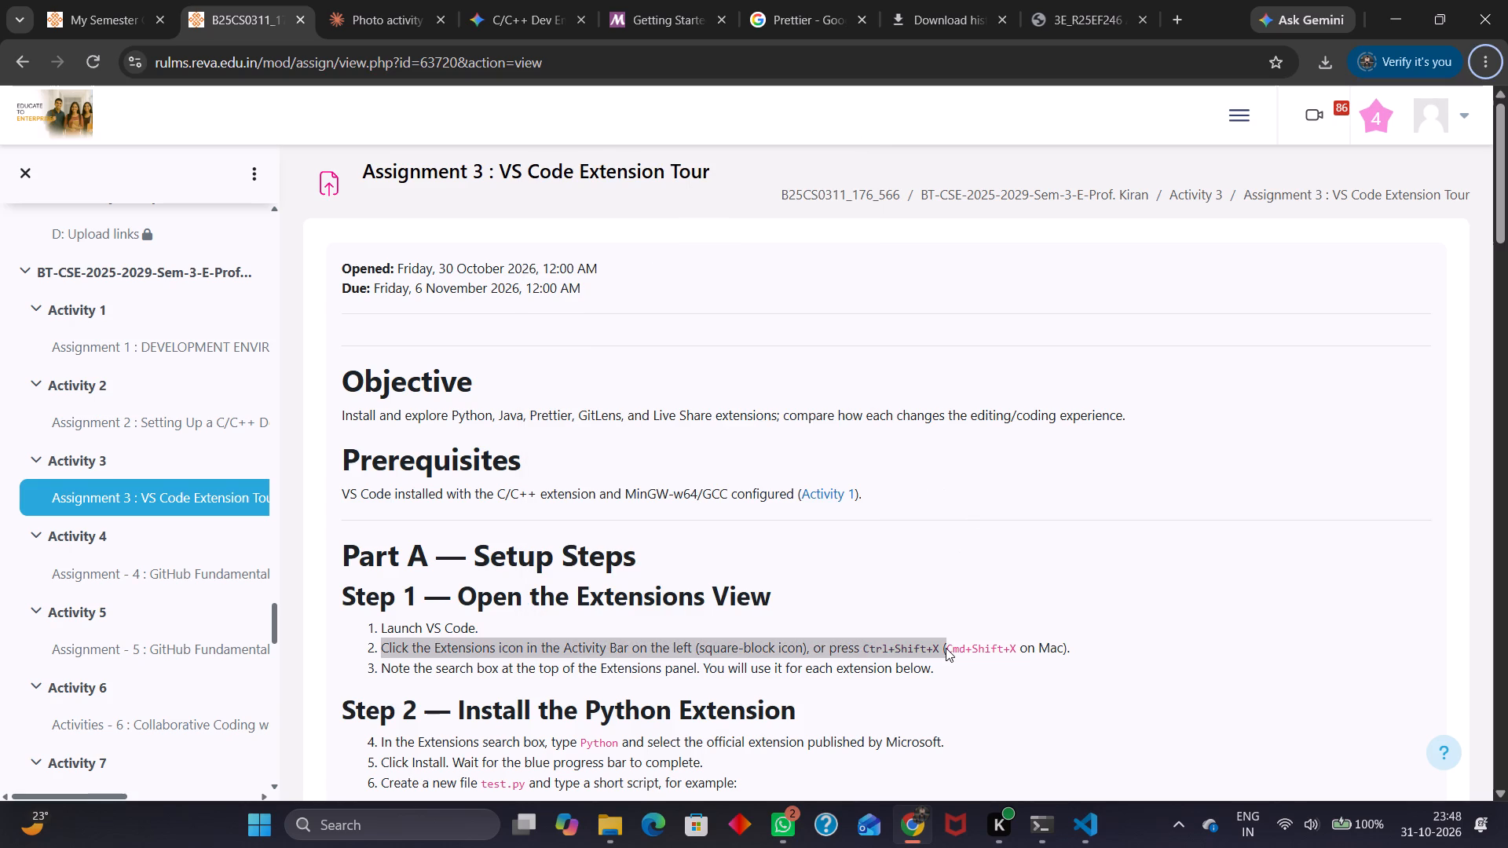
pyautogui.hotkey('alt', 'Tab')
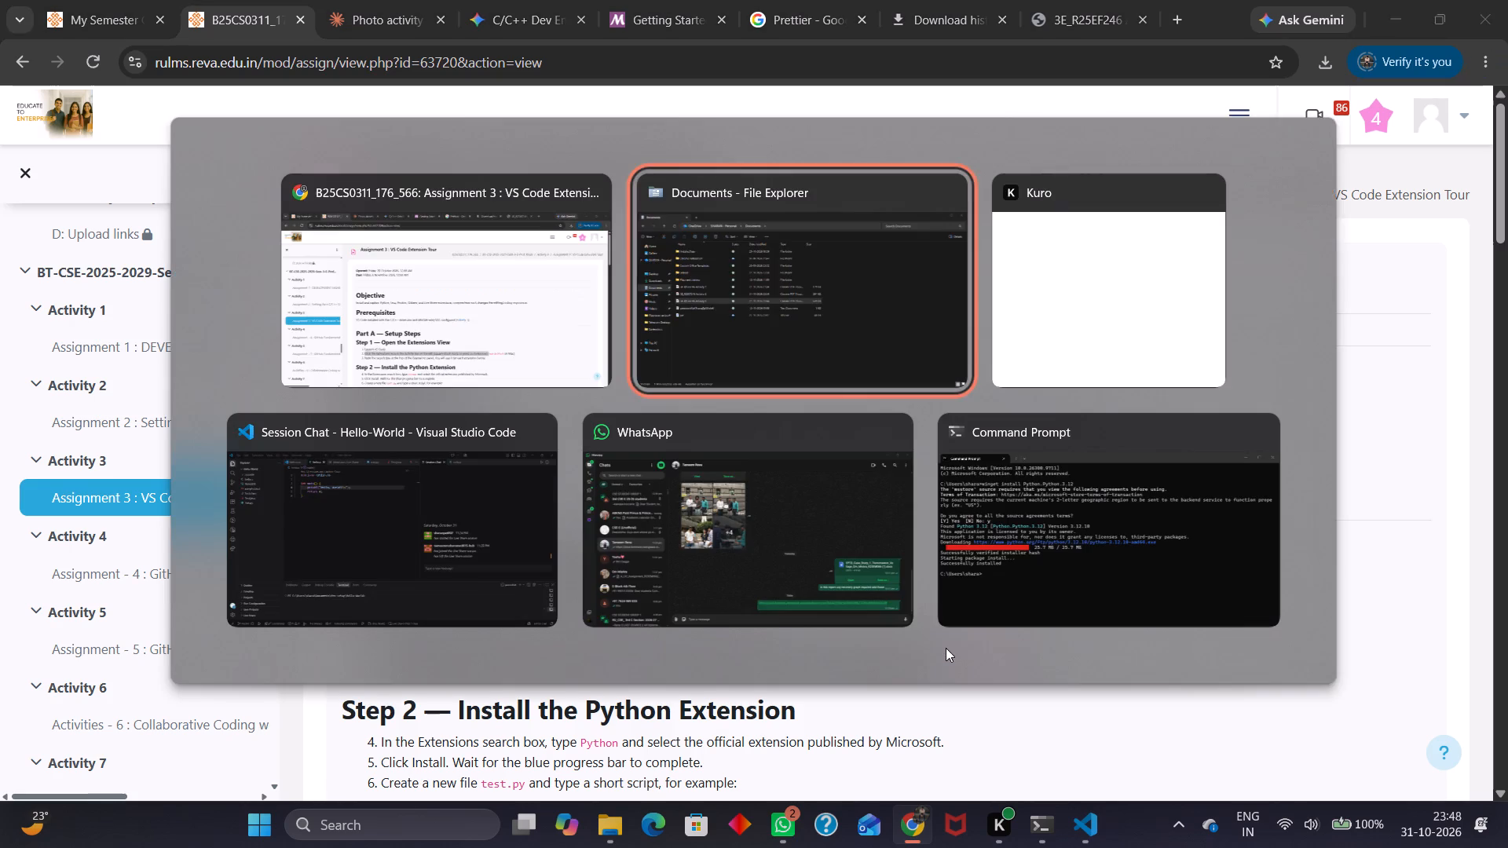